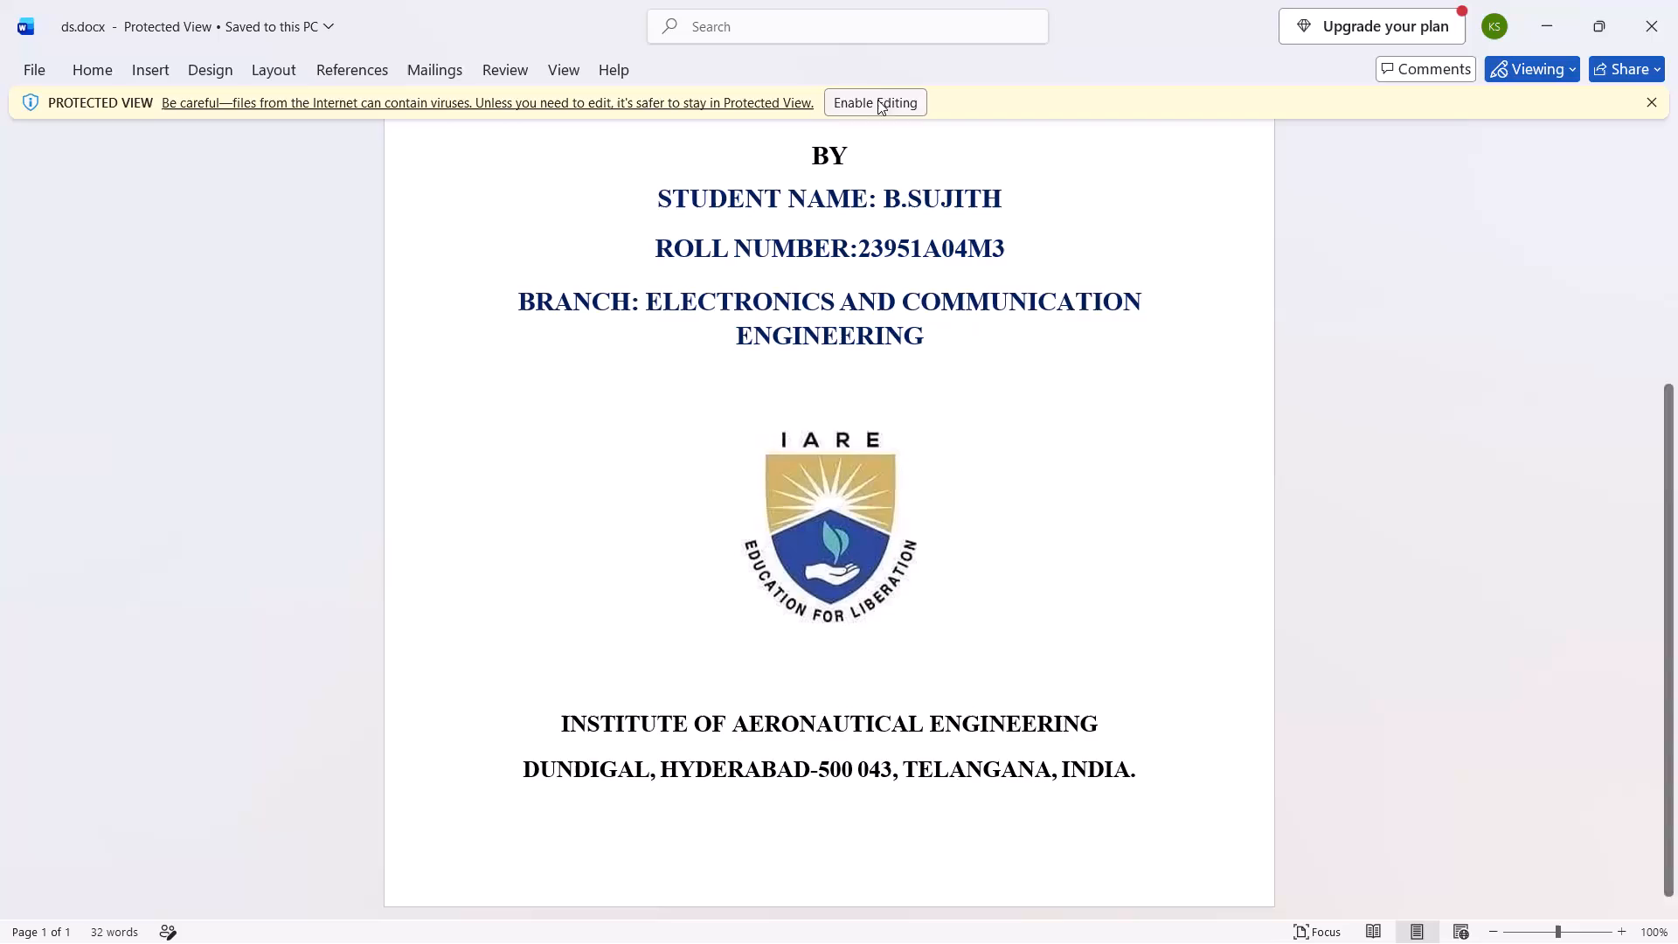
Enable editing for the protected ds.docx document and dismiss the OMEN Gaming Hub notification.
click(871, 101)
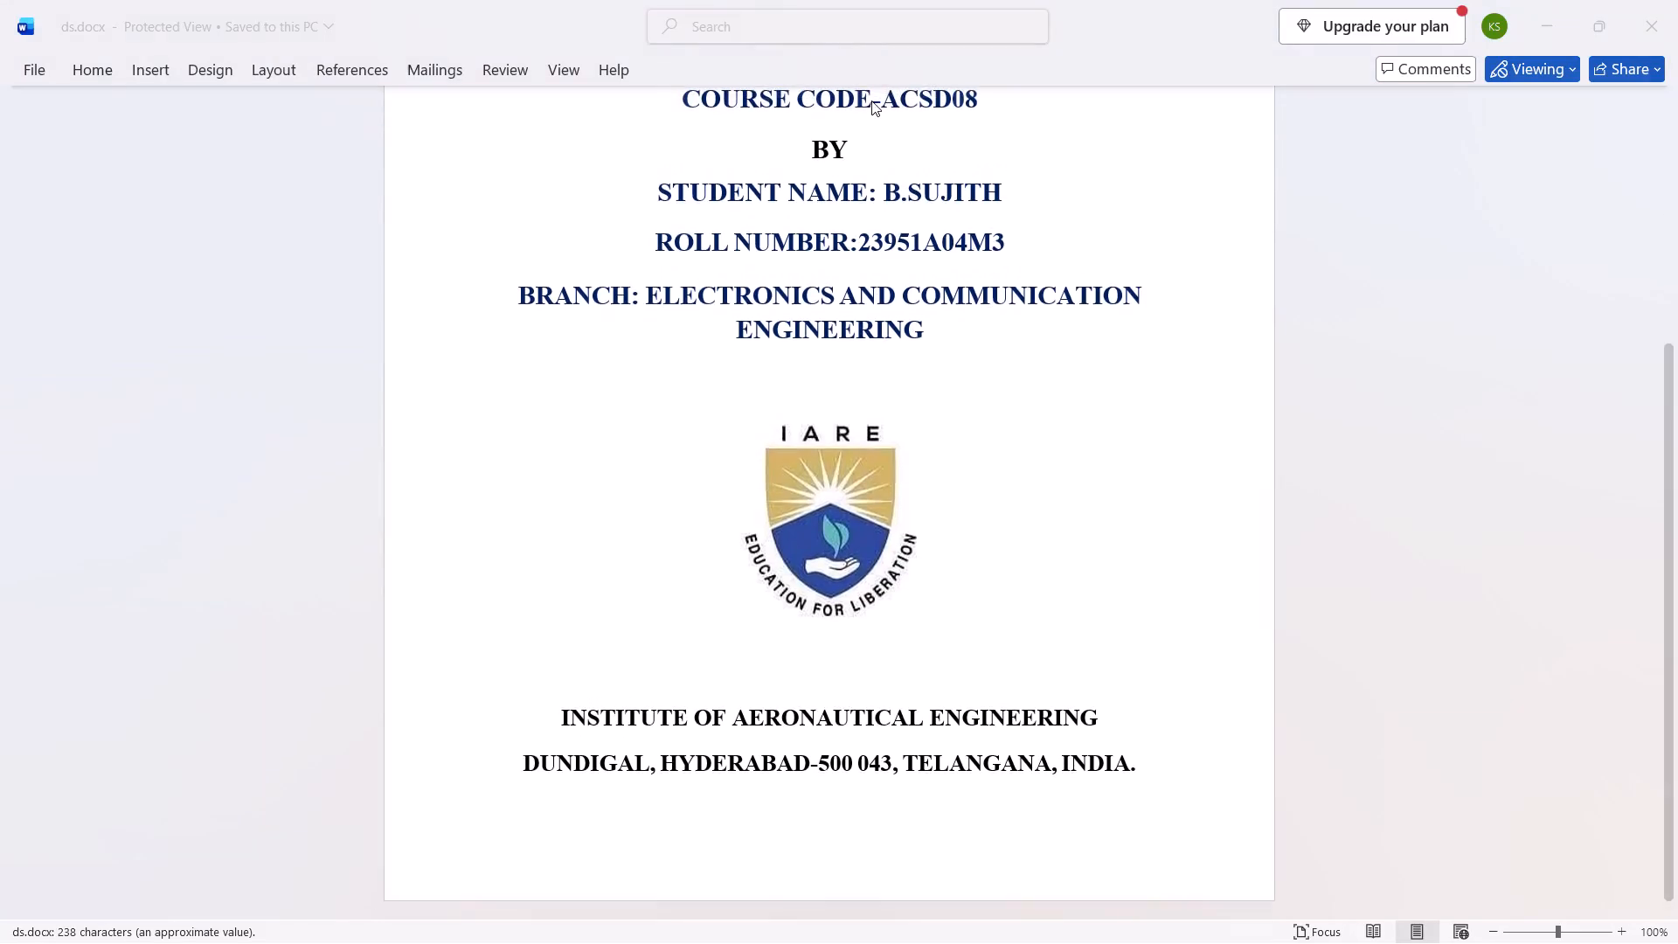
scroll(884, 474, down, 1)
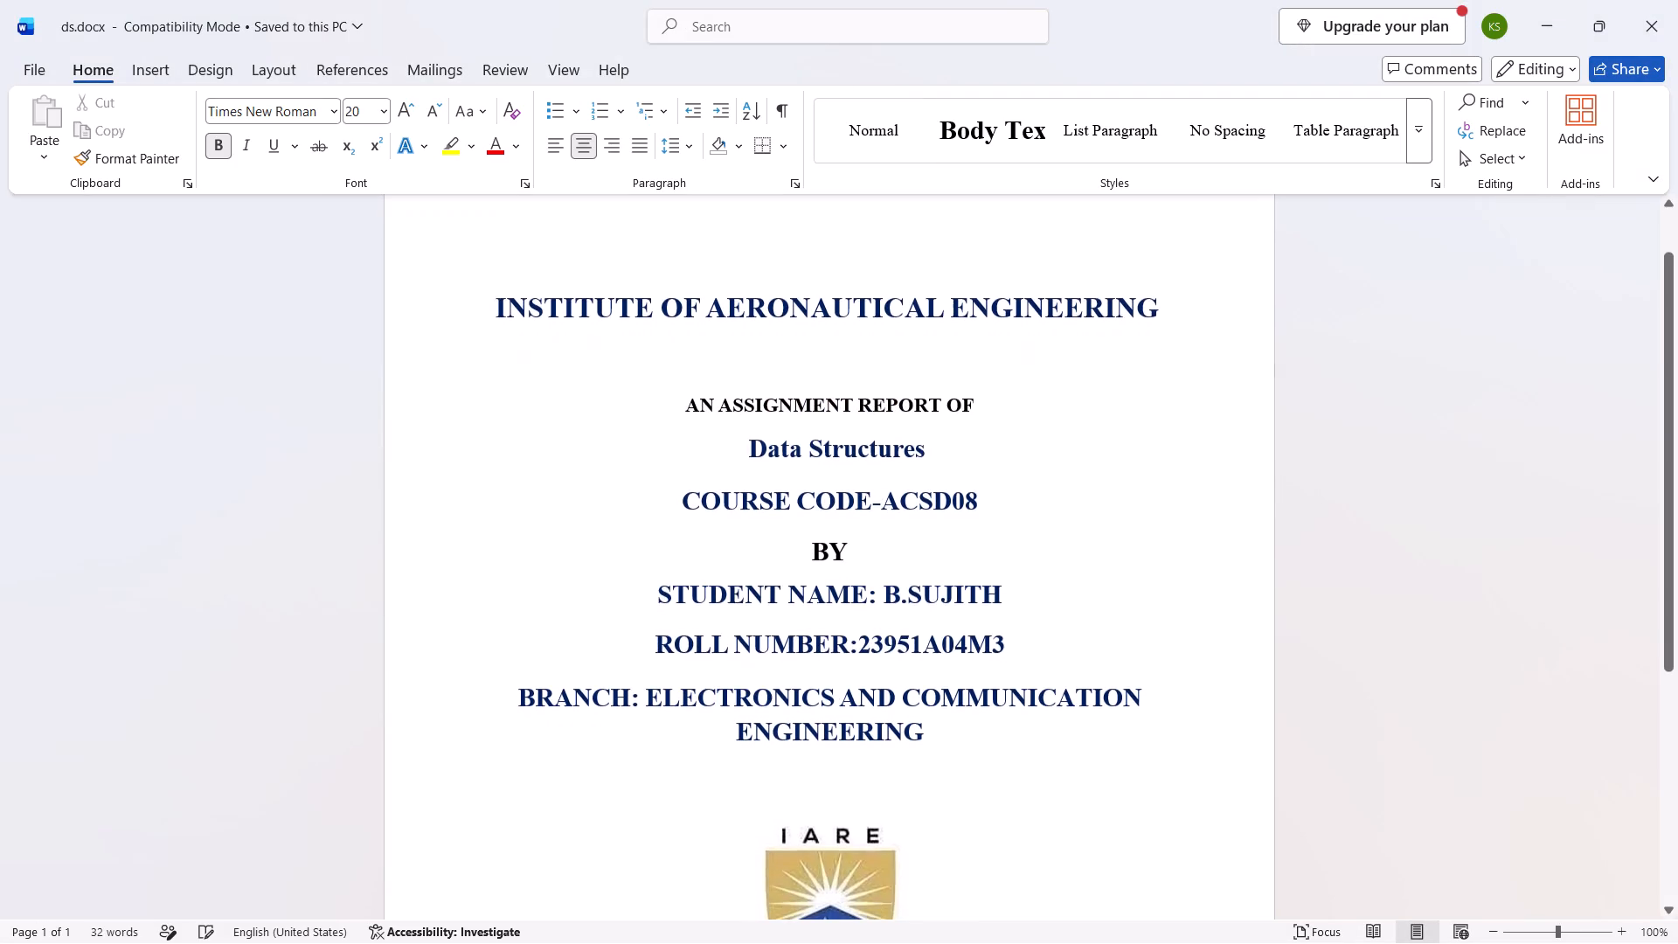
scroll(884, 474, down, 1)
ctrl+scroll(884, 474, down, 4)
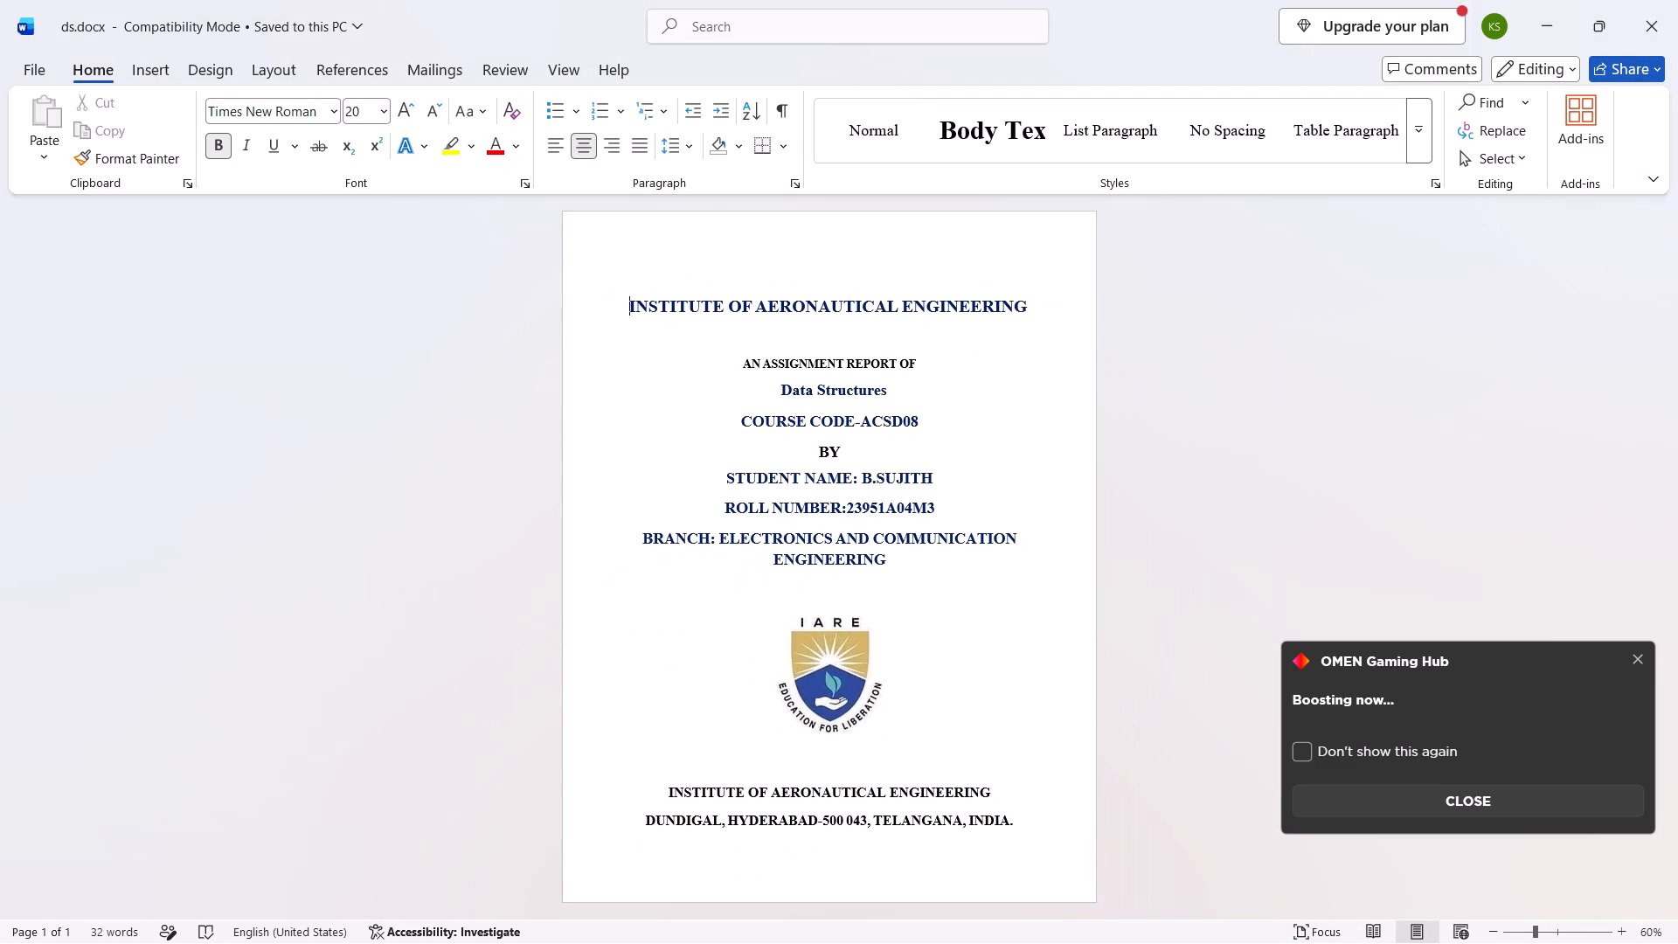
click(1631, 655)
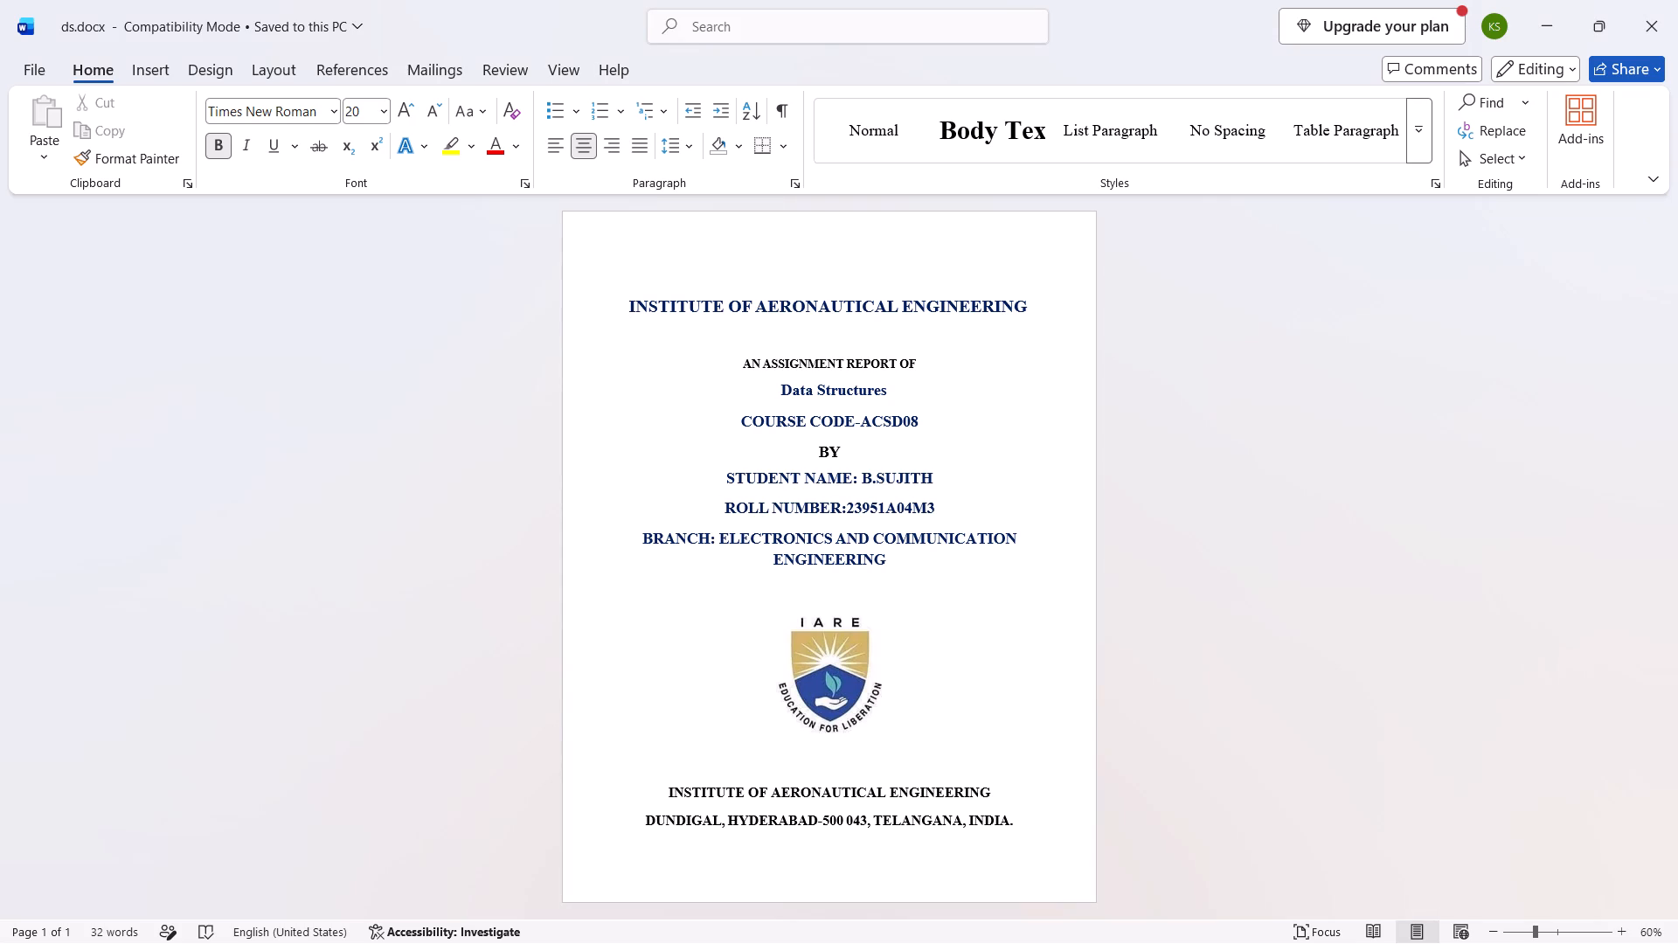
Replace the subject title "Data Structures" on the cover page with "Microwave and Radar Engineering".
click(891, 392)
key(BackSpace)
key(BackSpace)
key(BackSpace)
key(BackSpace)
key(BackSpace)
key(BackSpace)
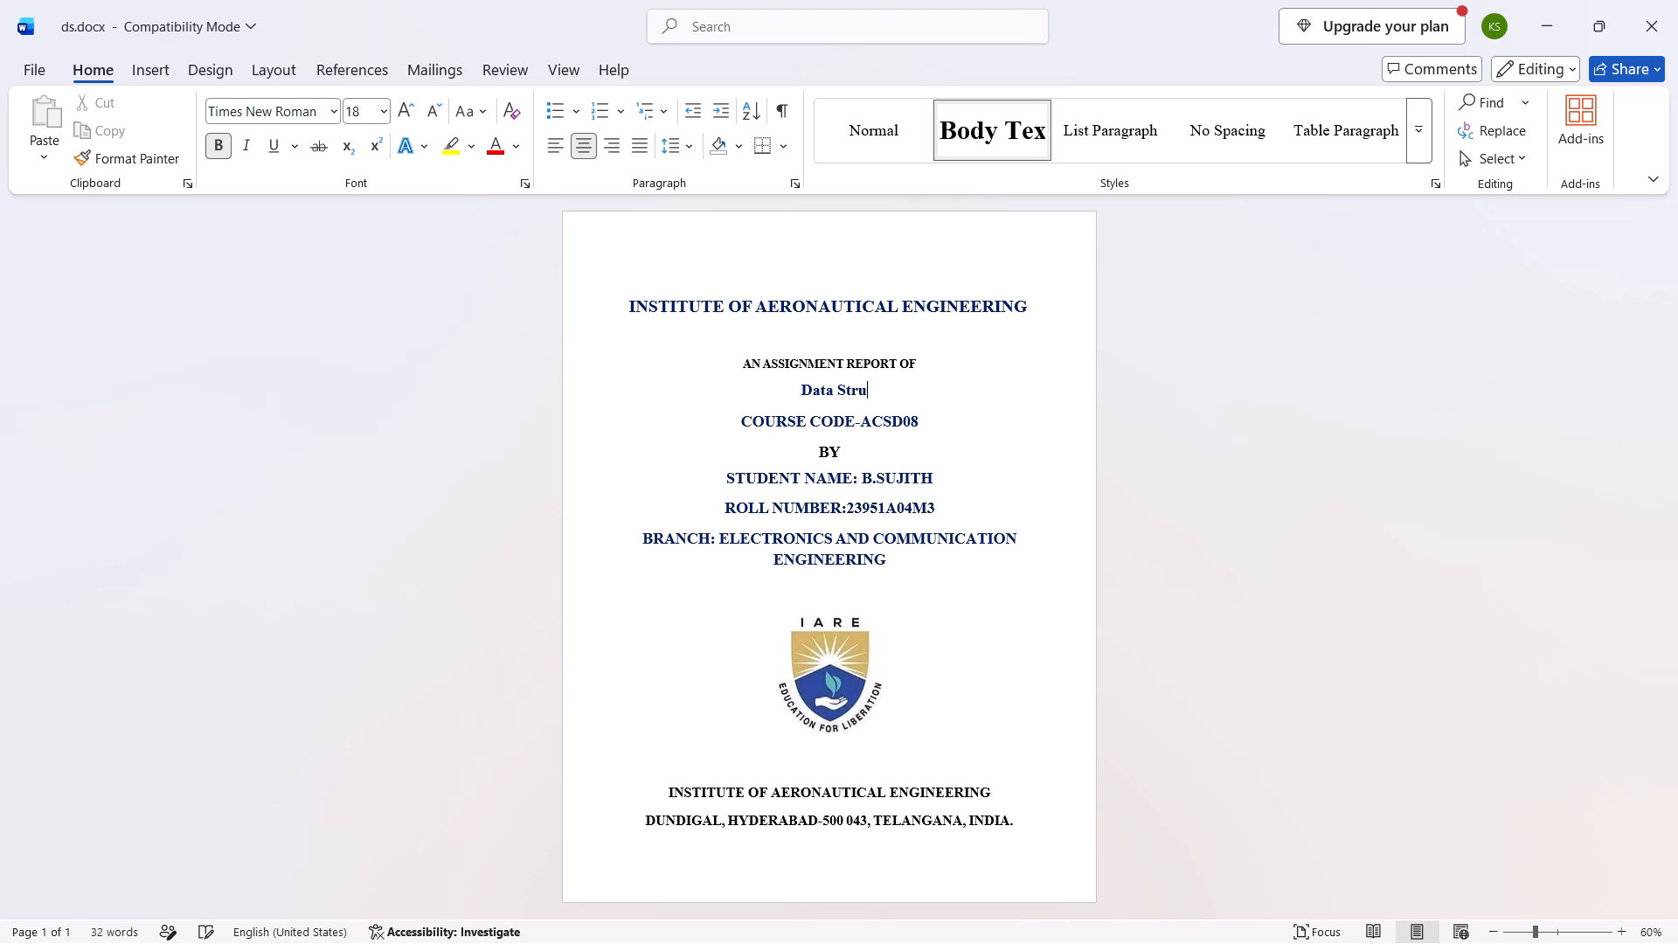
key(BackSpace)
key(BackSpace)
key(BackSpace)
key(BackSpace)
key(BackSpace)
key(BackSpace)
key(BackSpace)
key(BackSpace)
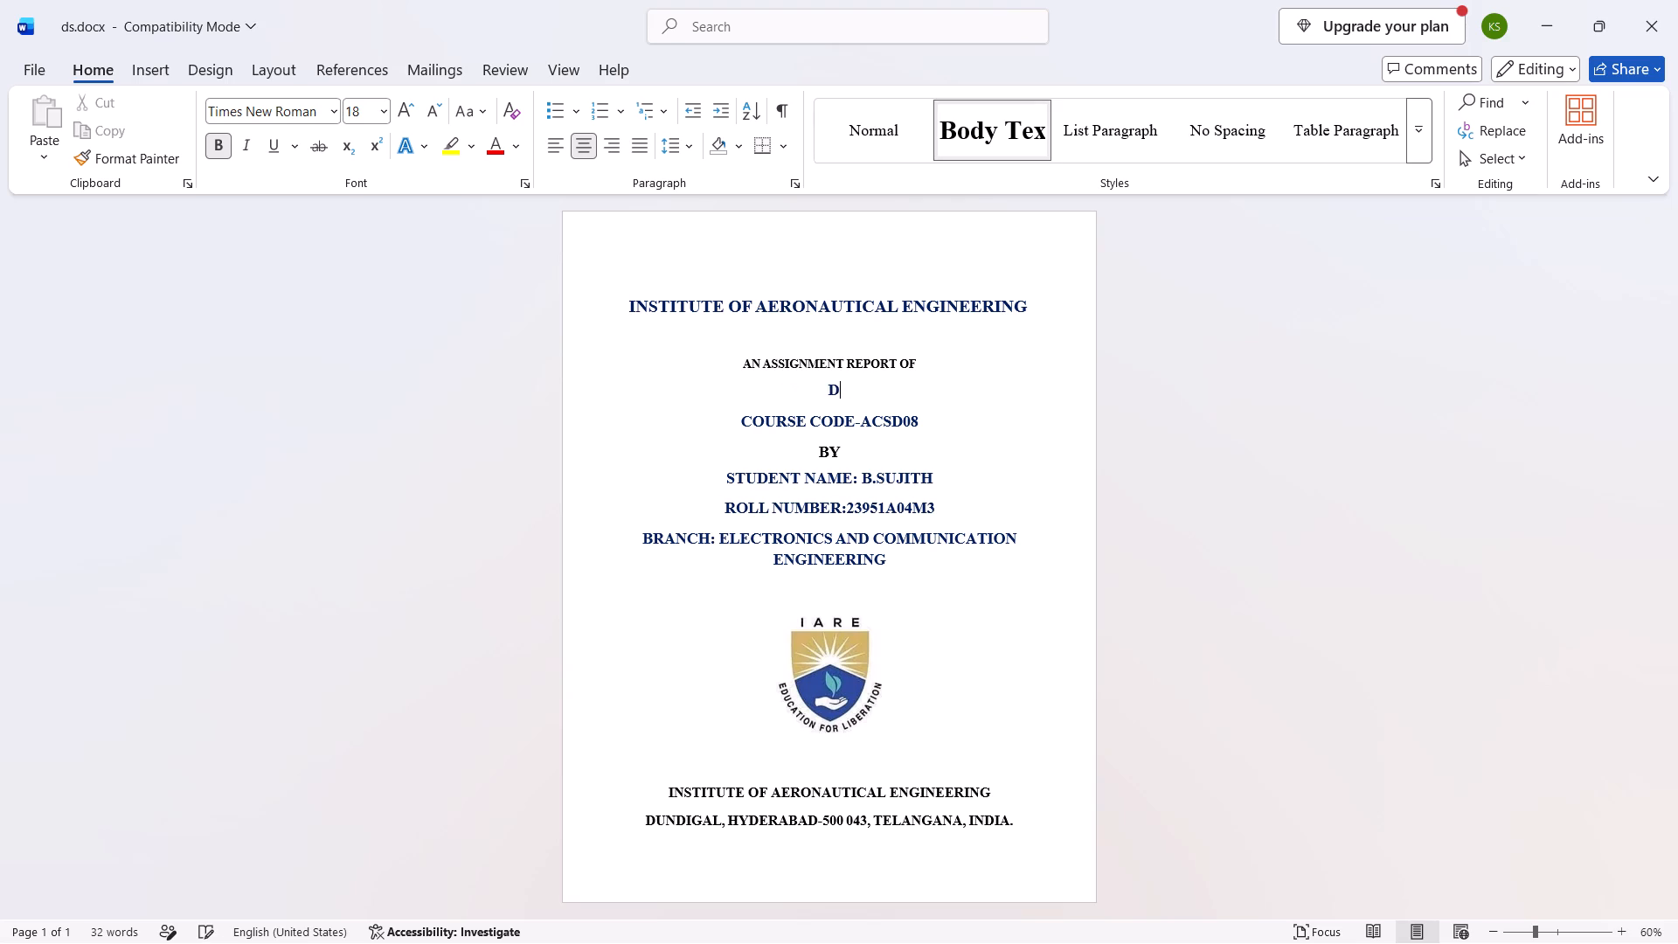
key(BackSpace)
key(m)
text(icro)
text(wave)
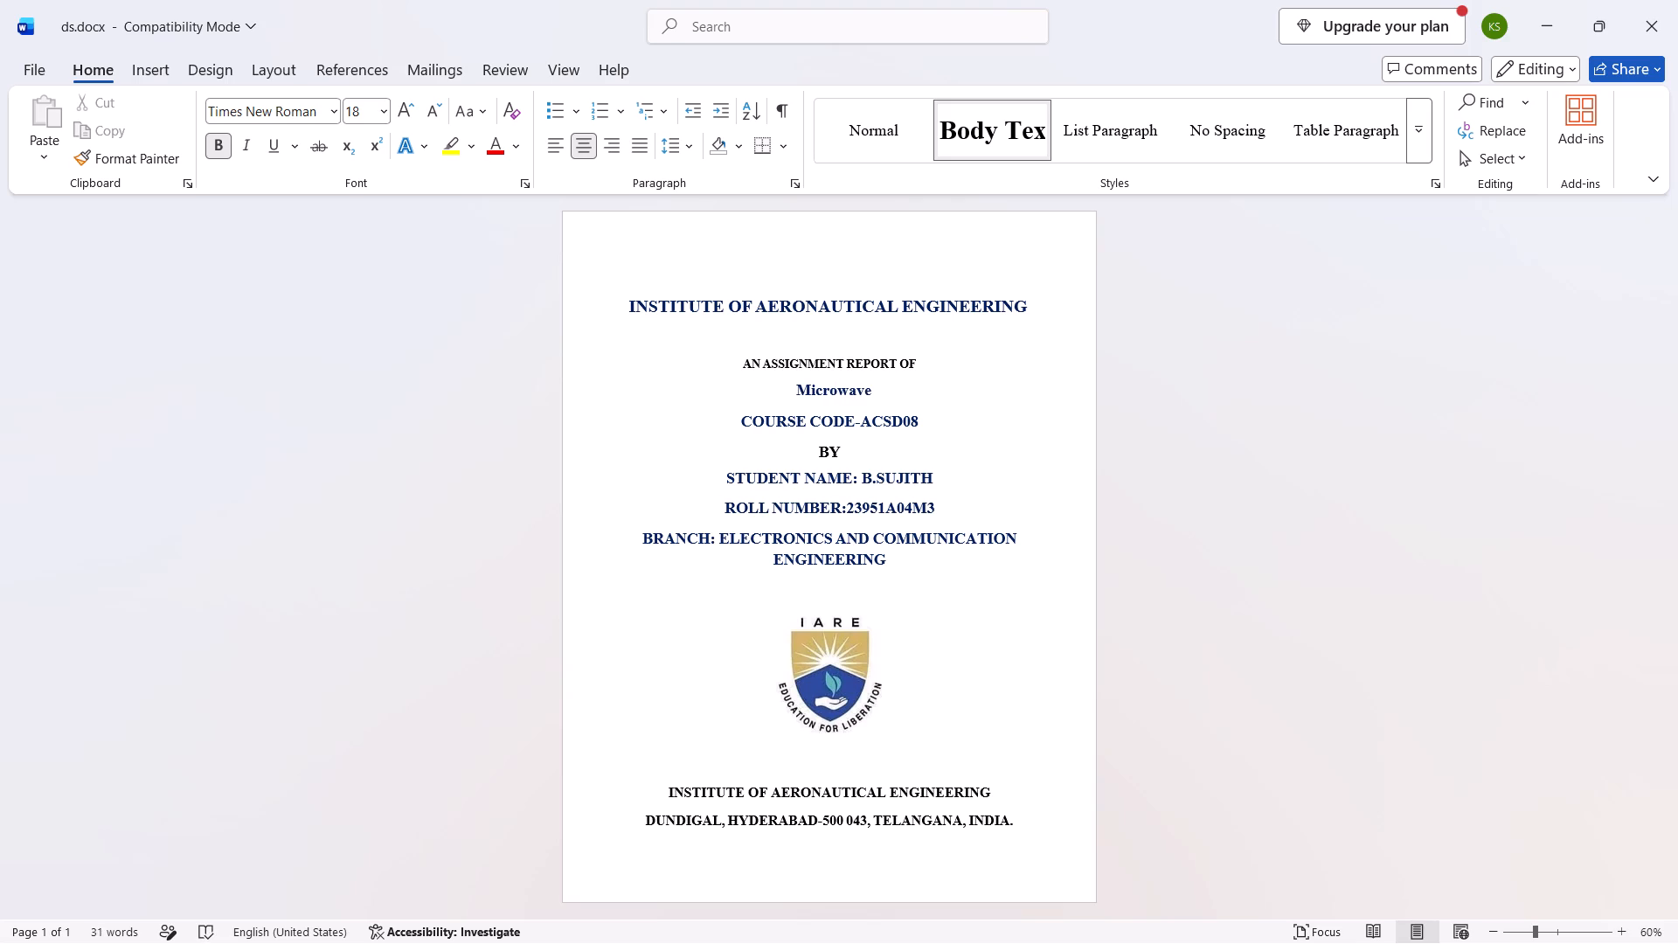
key(space)
text(and)
key(space)
key(space)
key(e)
text(ngineer)
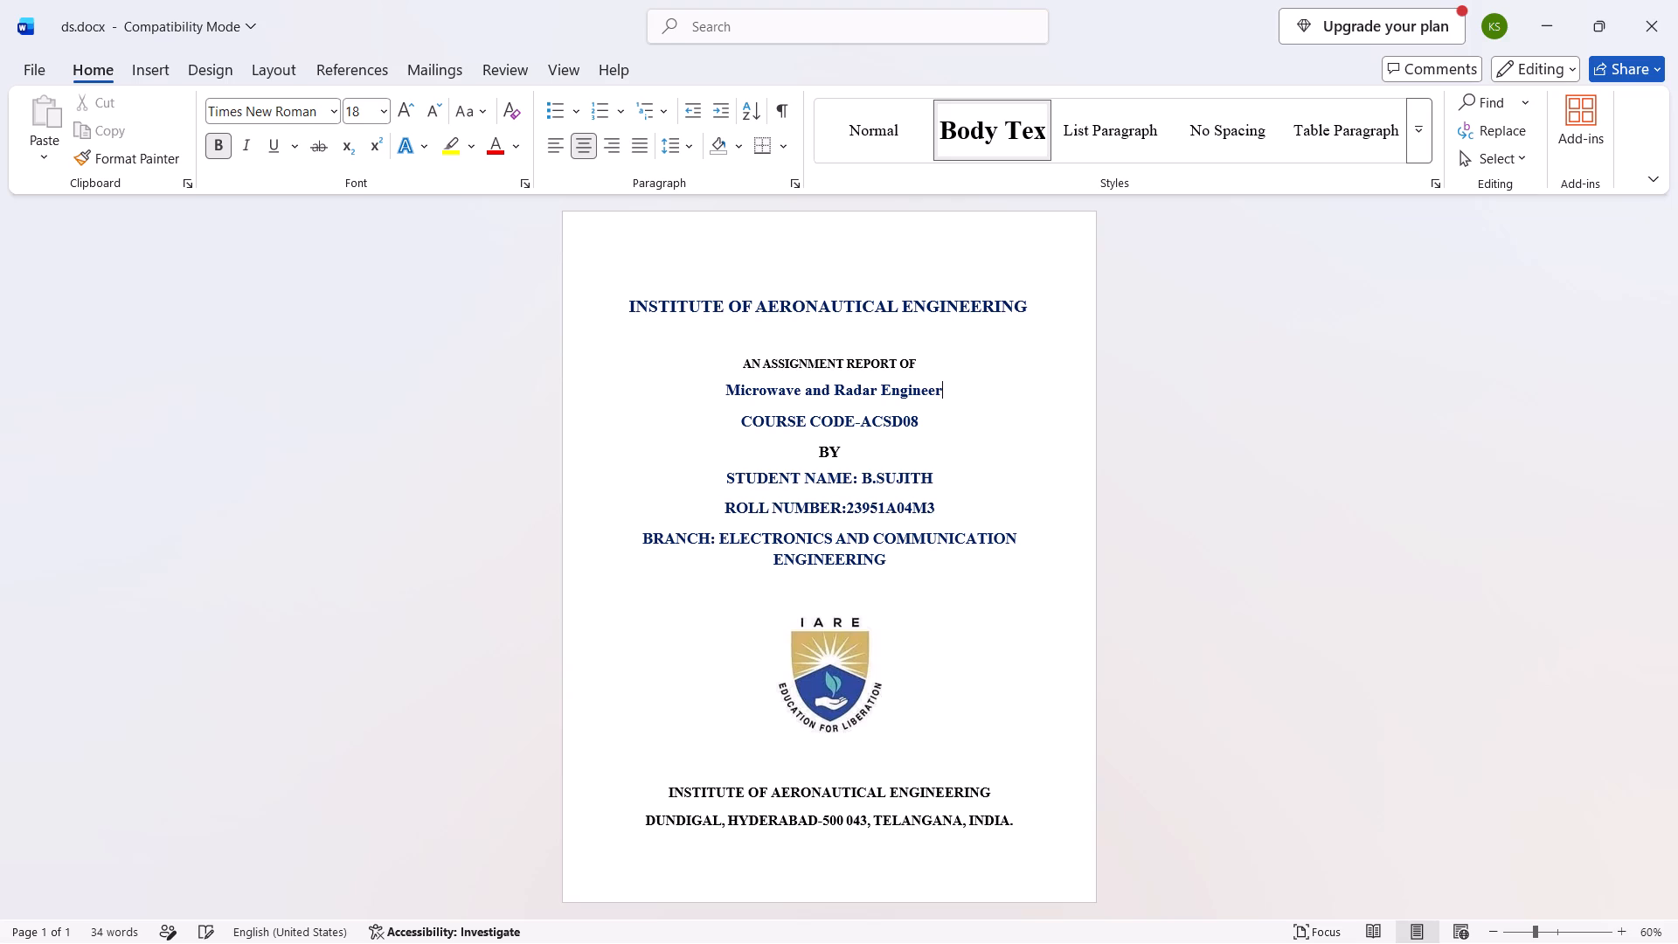
text(ing)
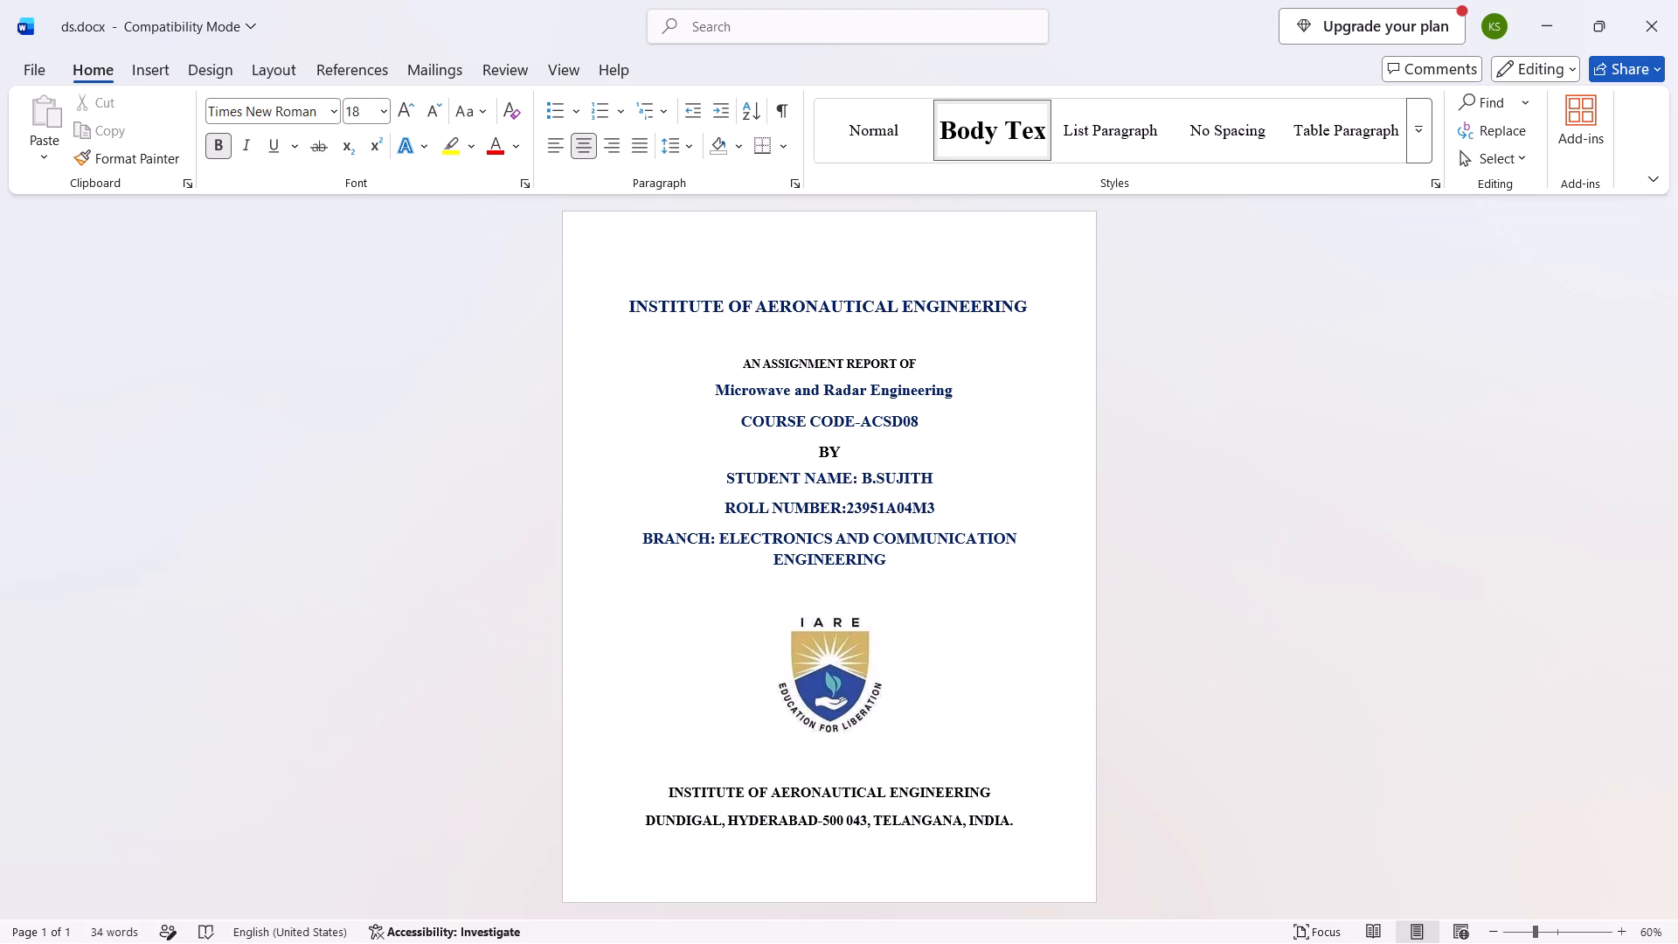
Change the course code on the cover page to AECD46.
click(926, 418)
key(BackSpace)
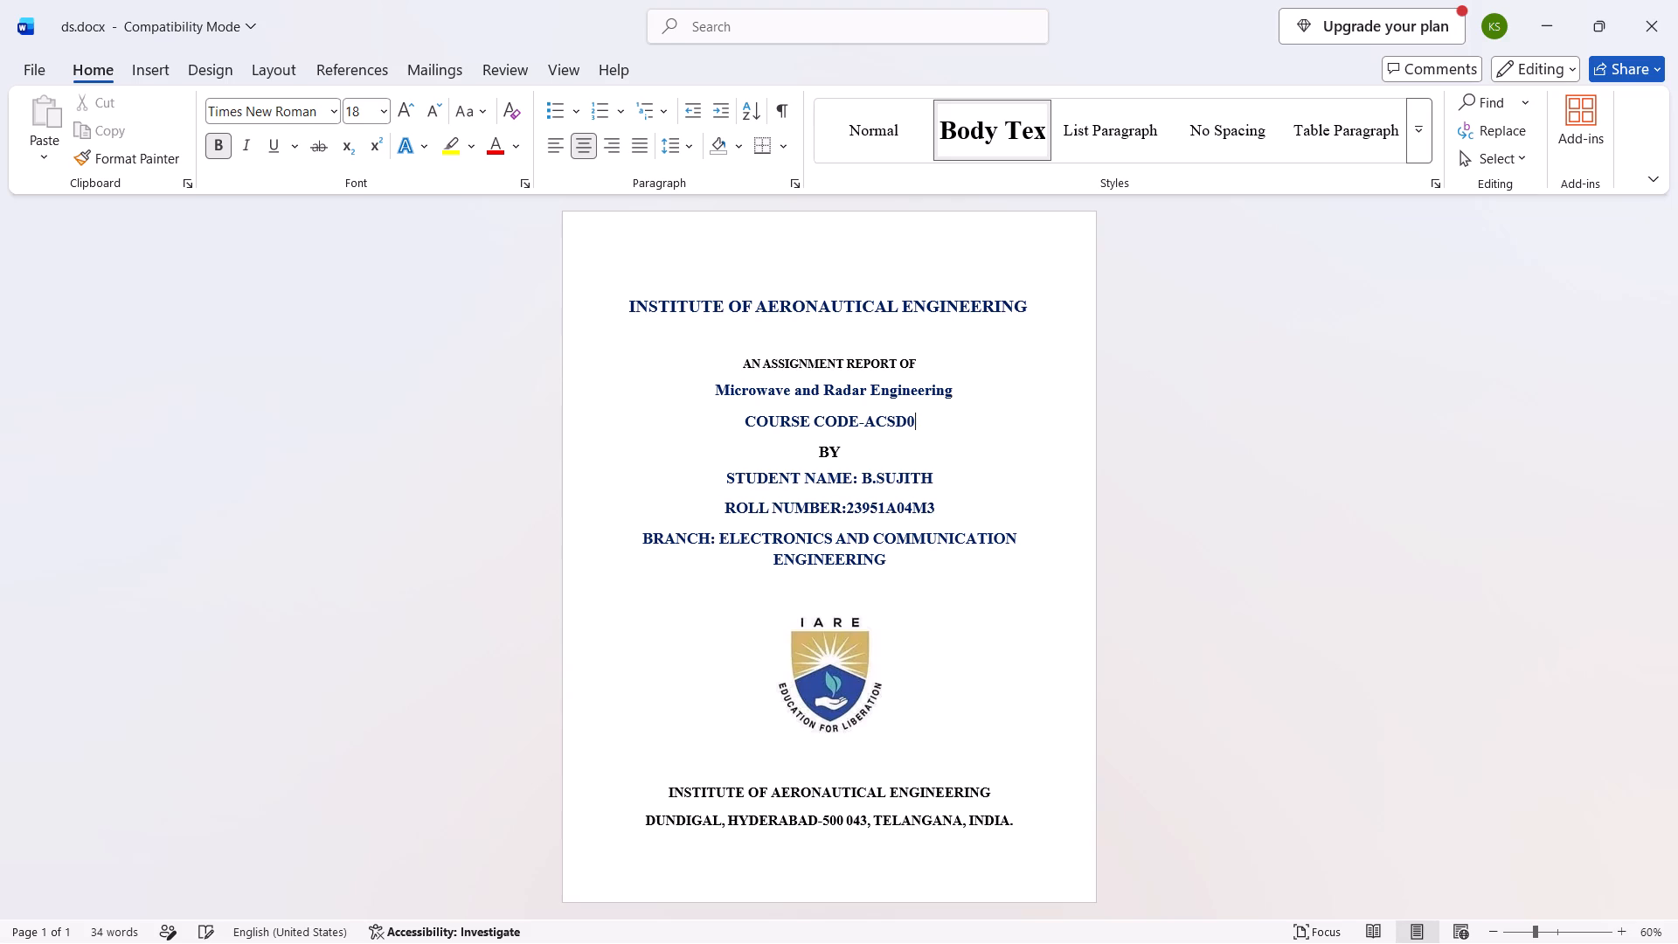
key(BackSpace)
key(BackSpace)
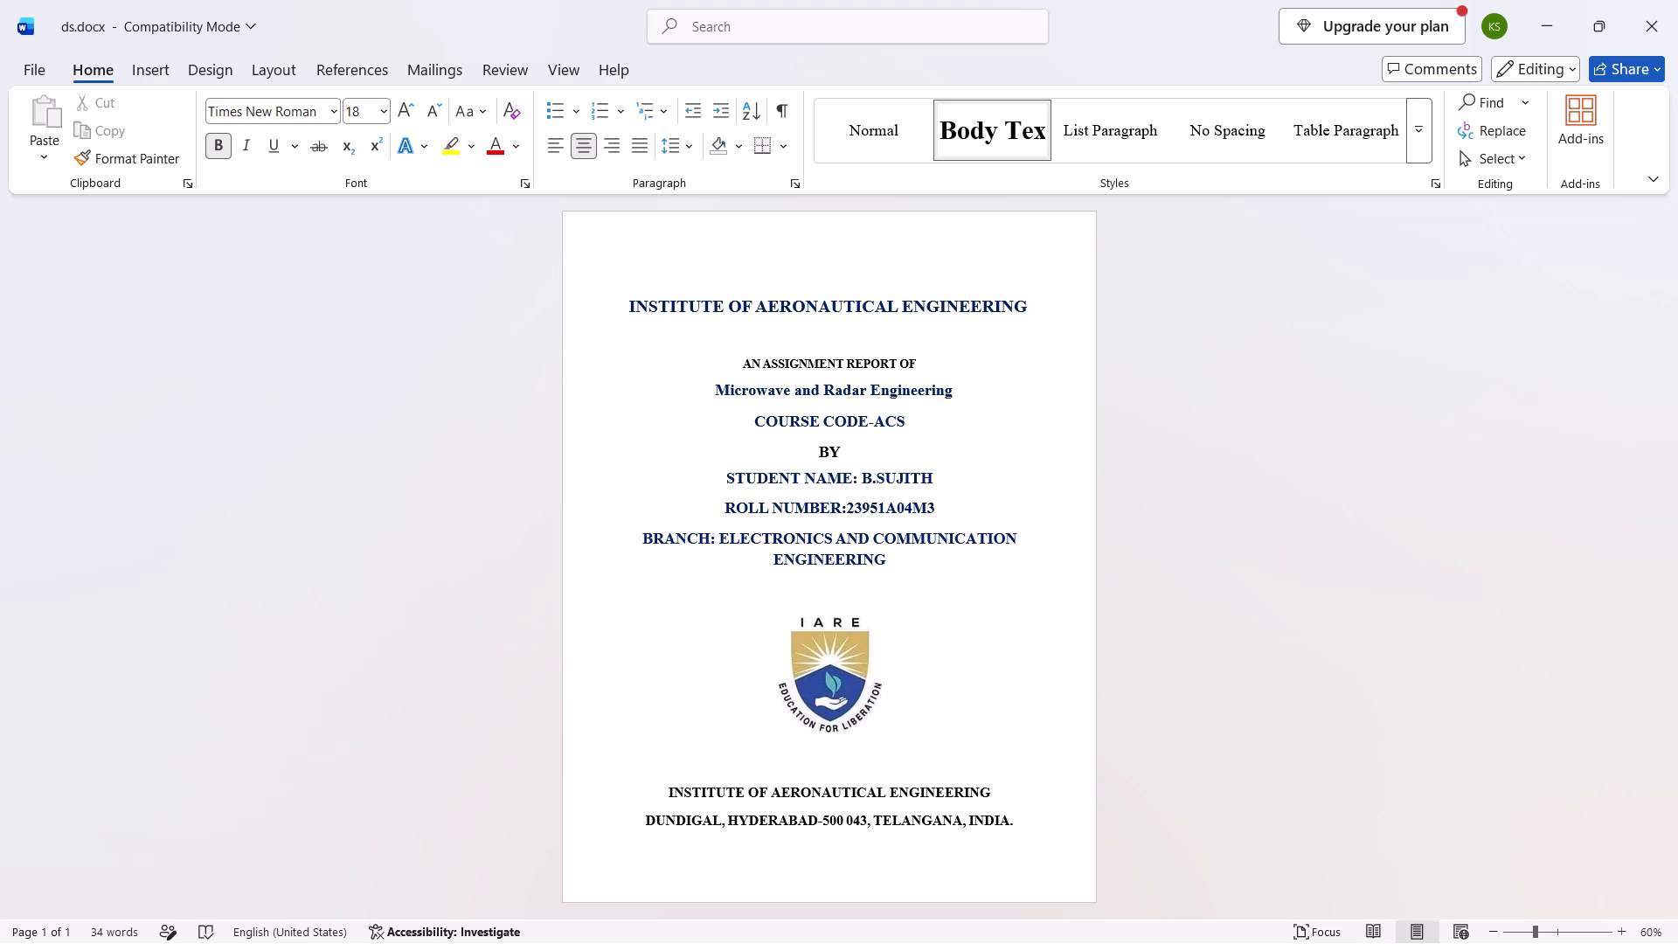
key(BackSpace)
key(BackSpace)
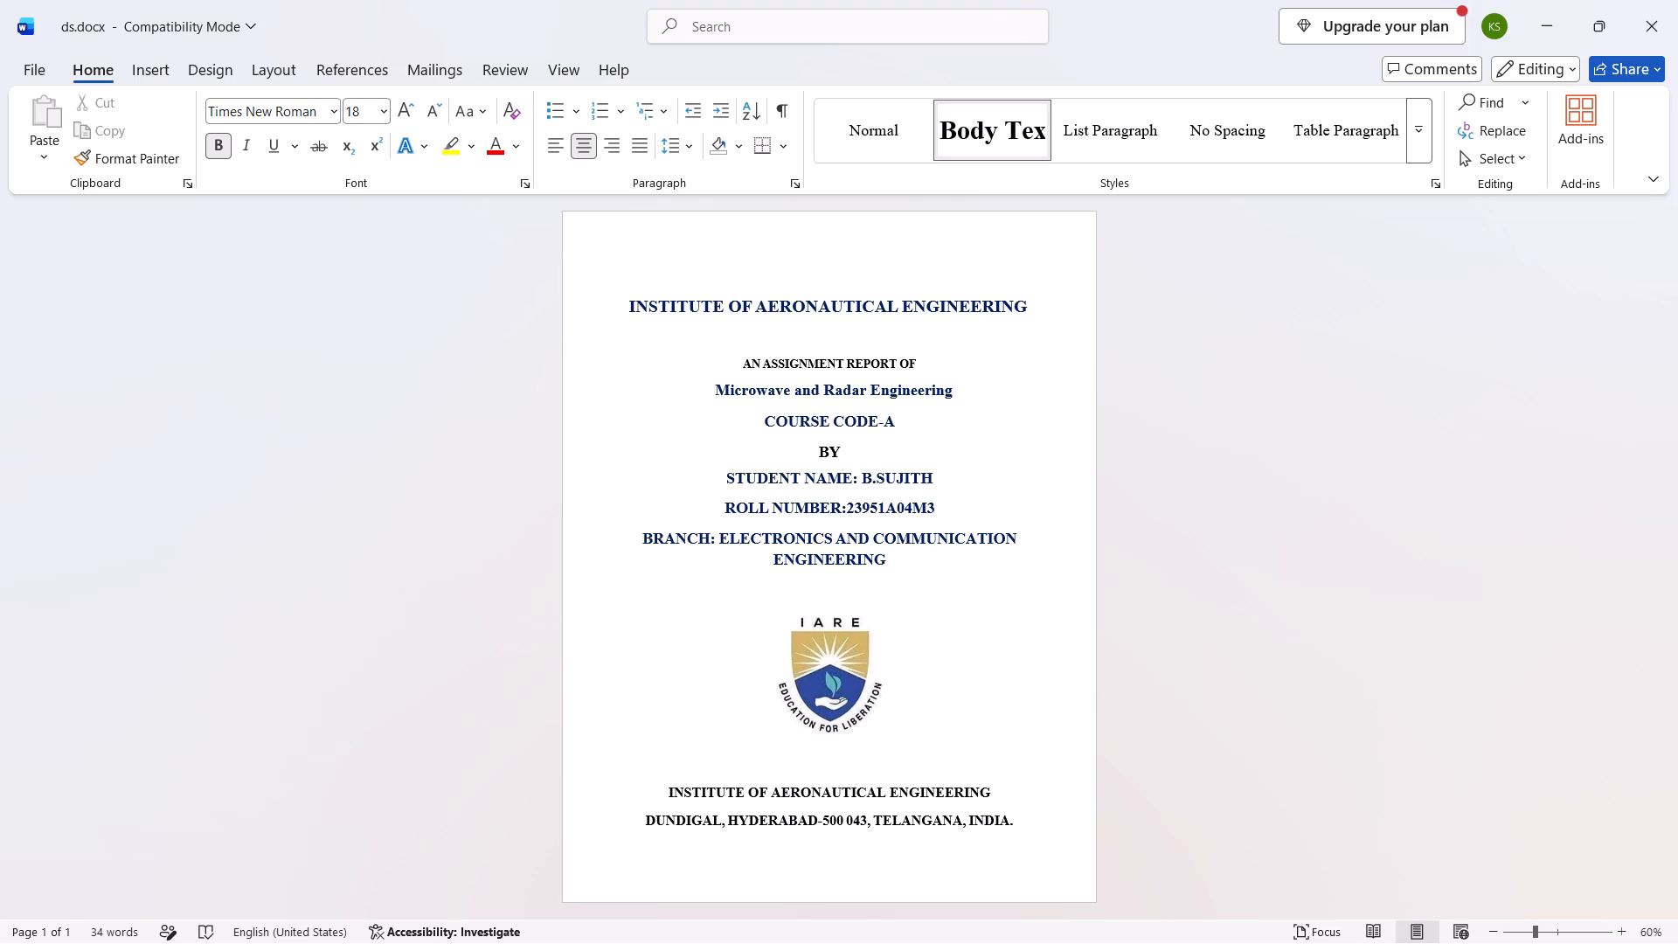
click(926, 418)
key(e)
text(CD)
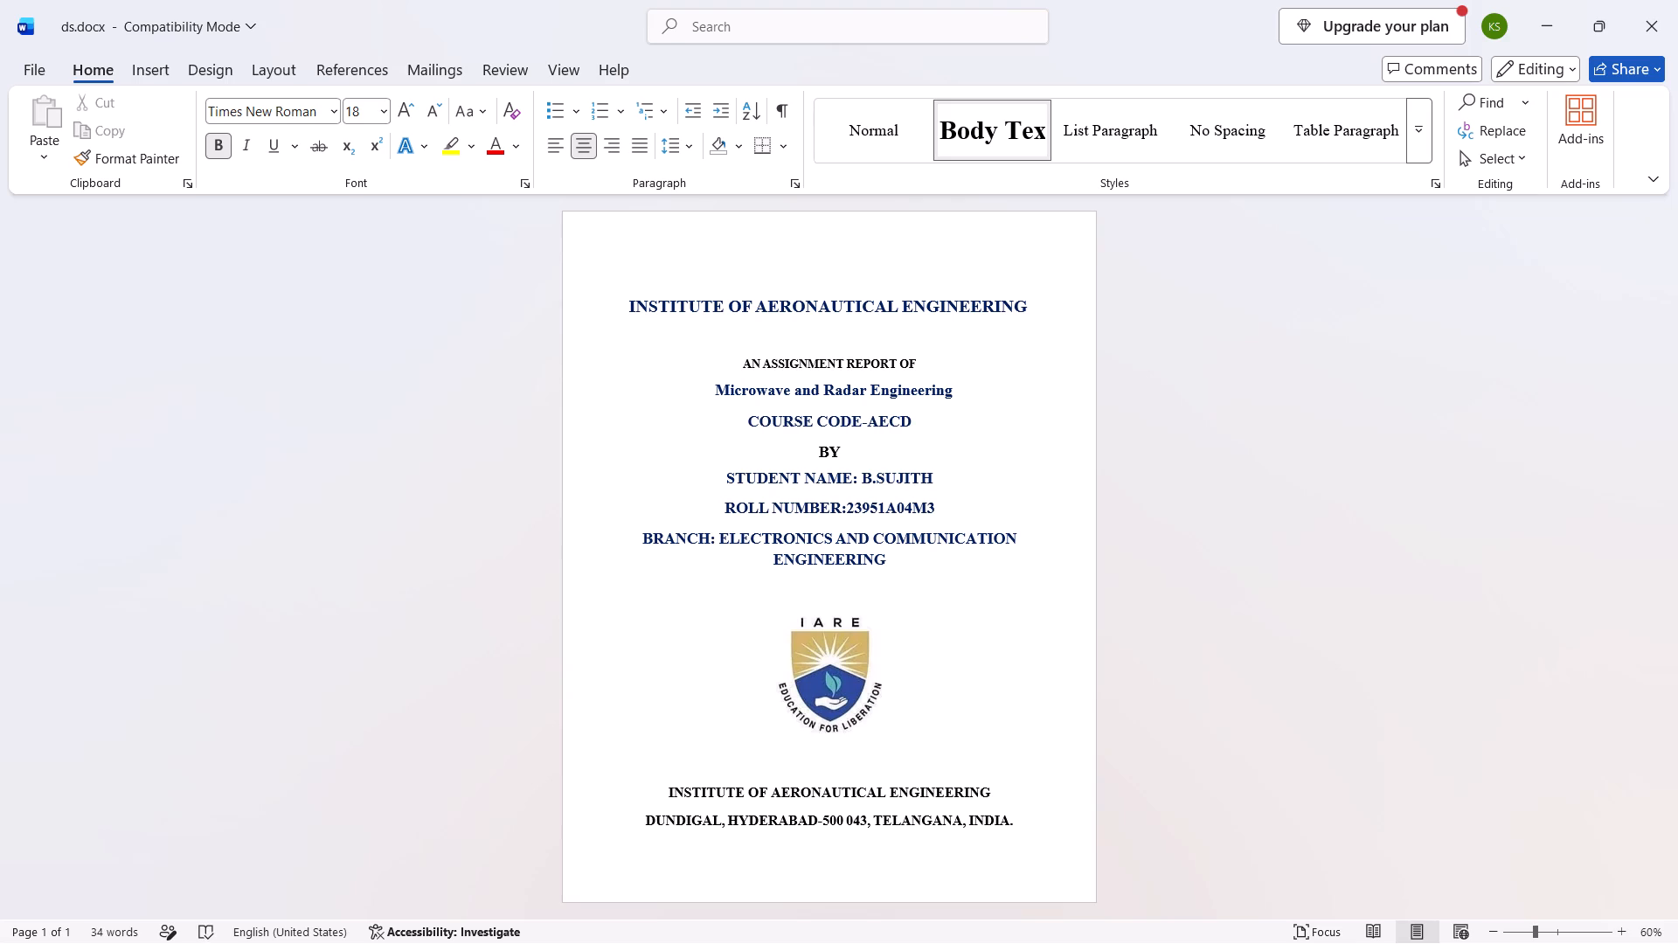
text(46)
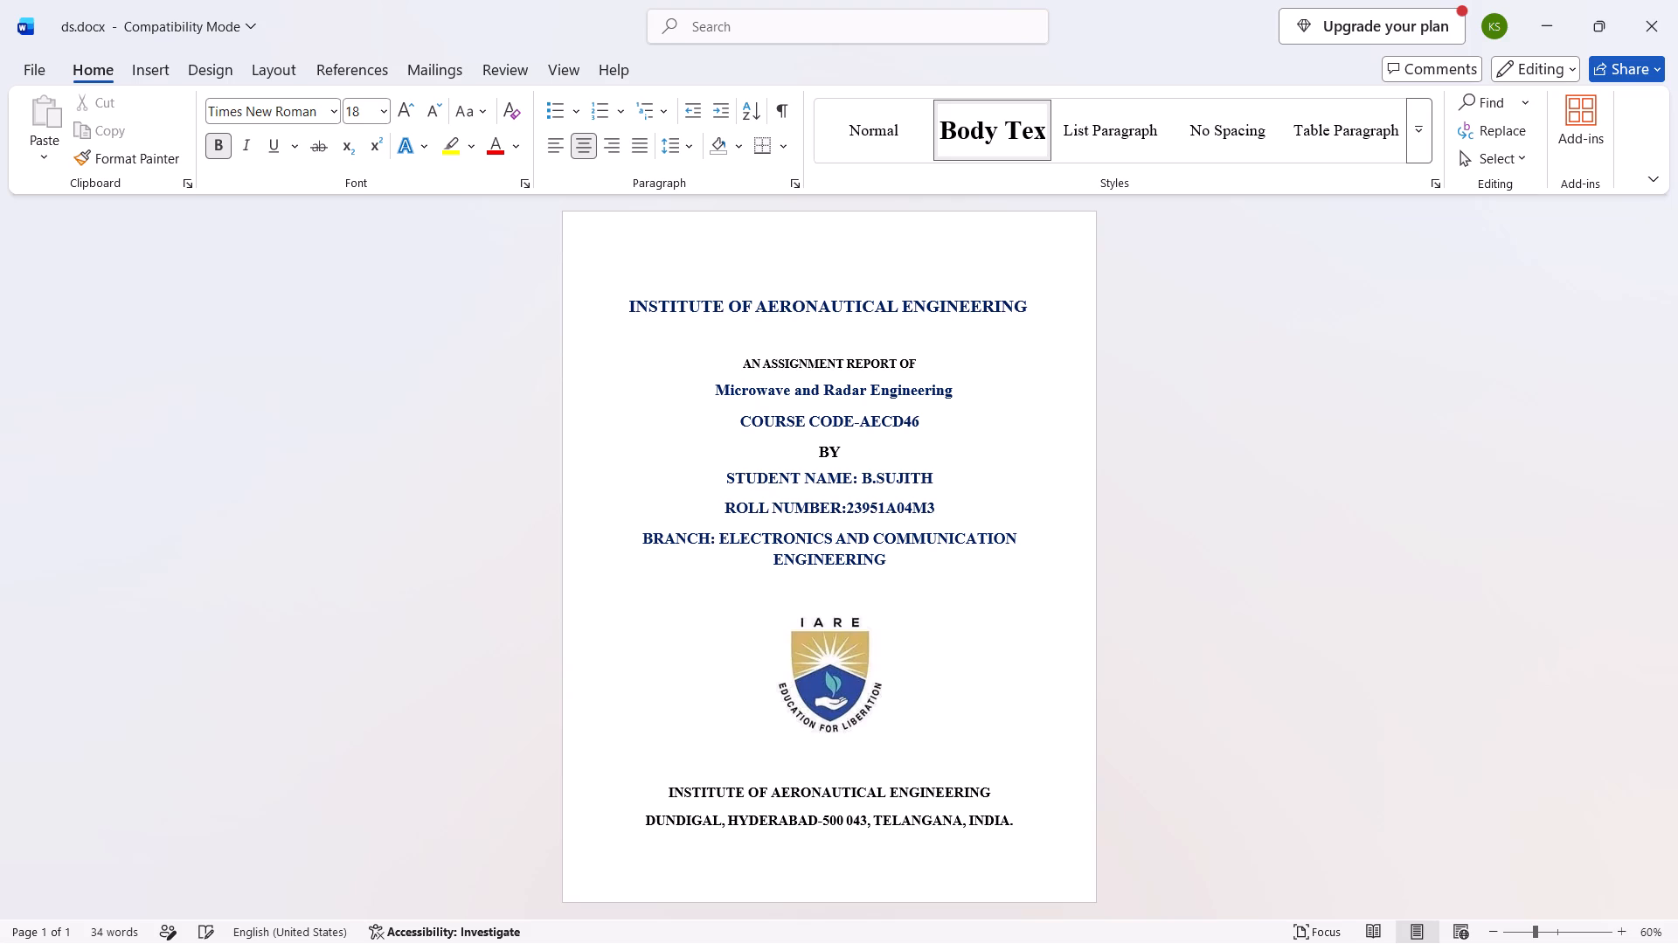
Replace the last two characters of the roll number with the new student's digits.
click(939, 481)
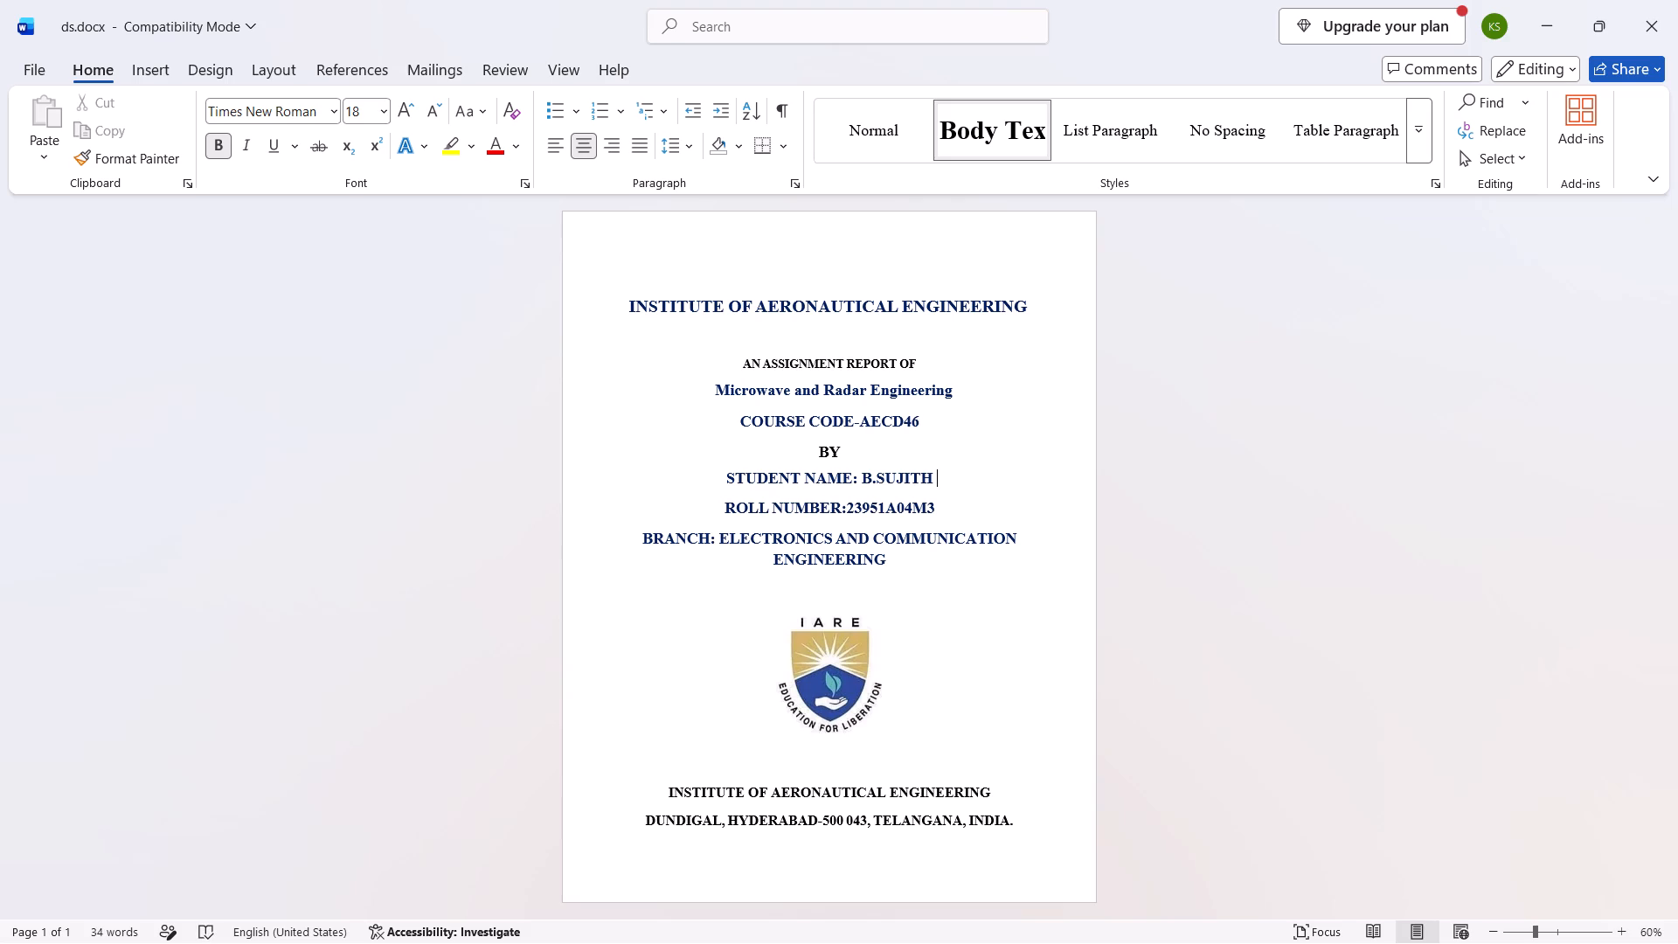
click(941, 511)
key(BackSpace)
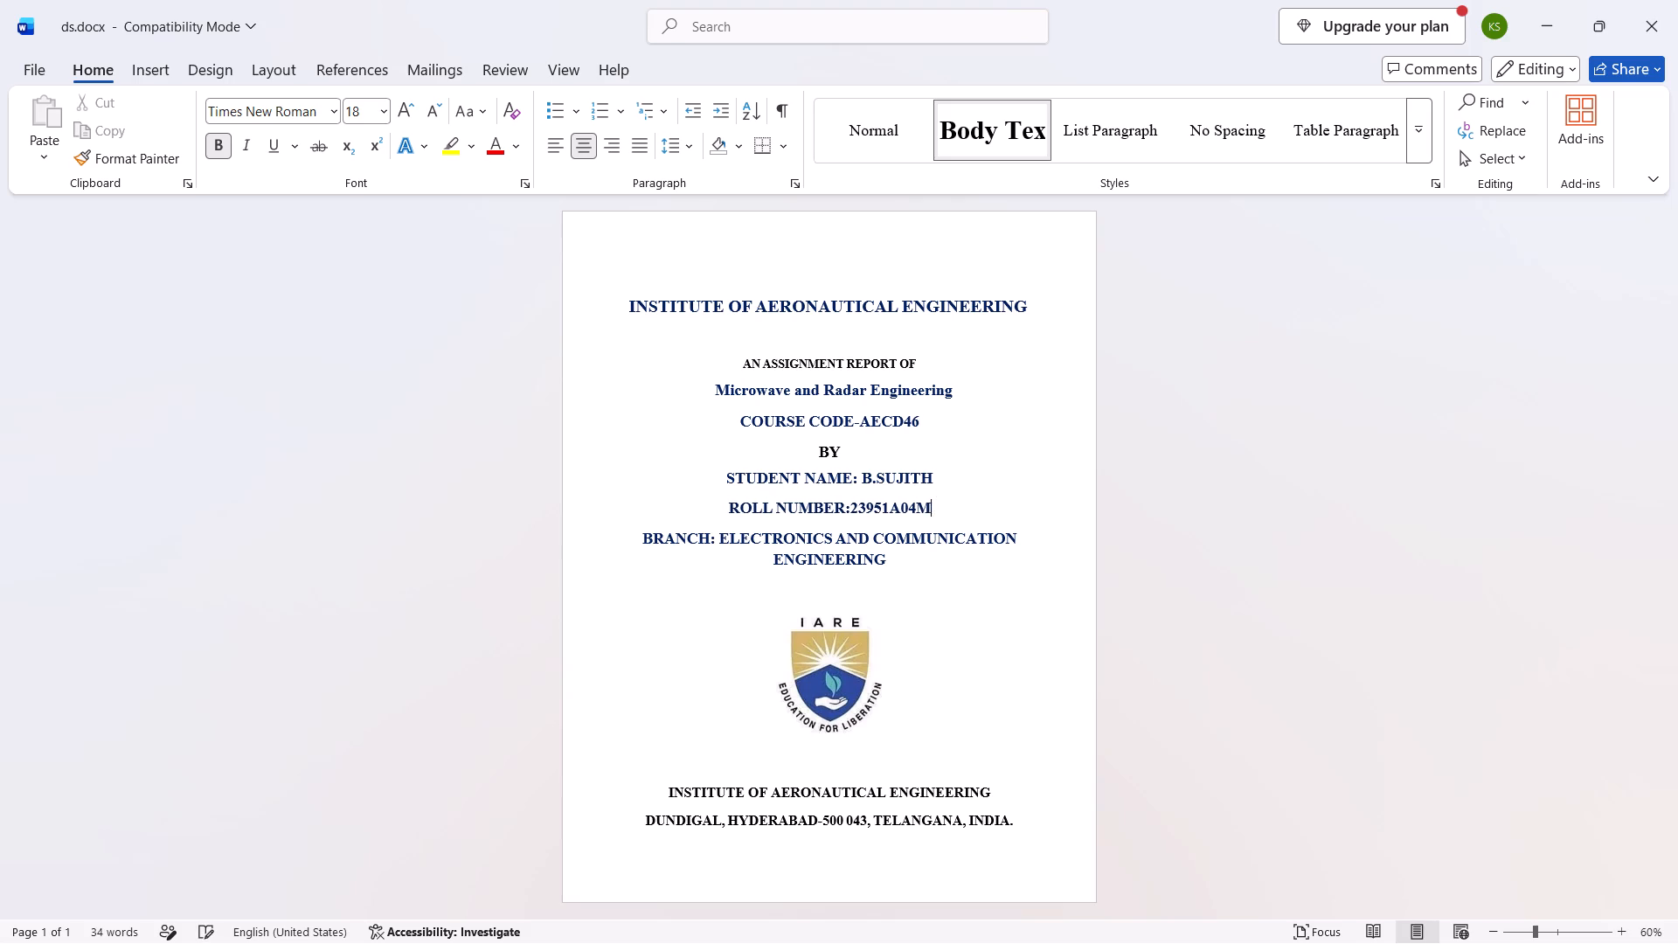
key(BackSpace)
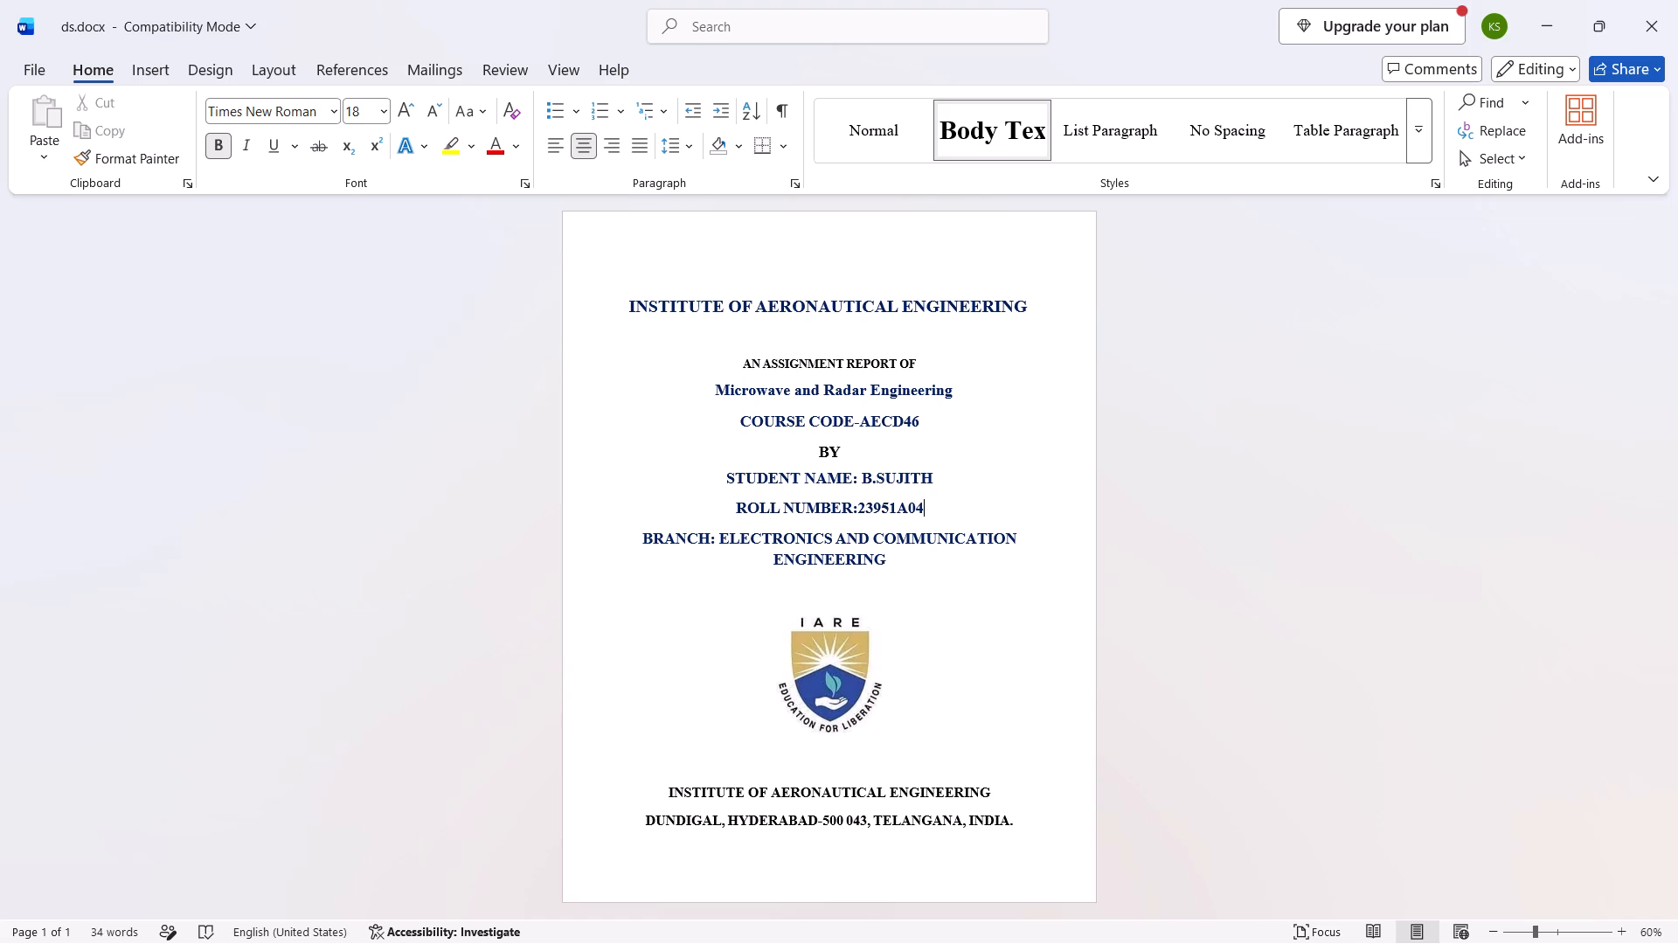
key(0)
key(8)
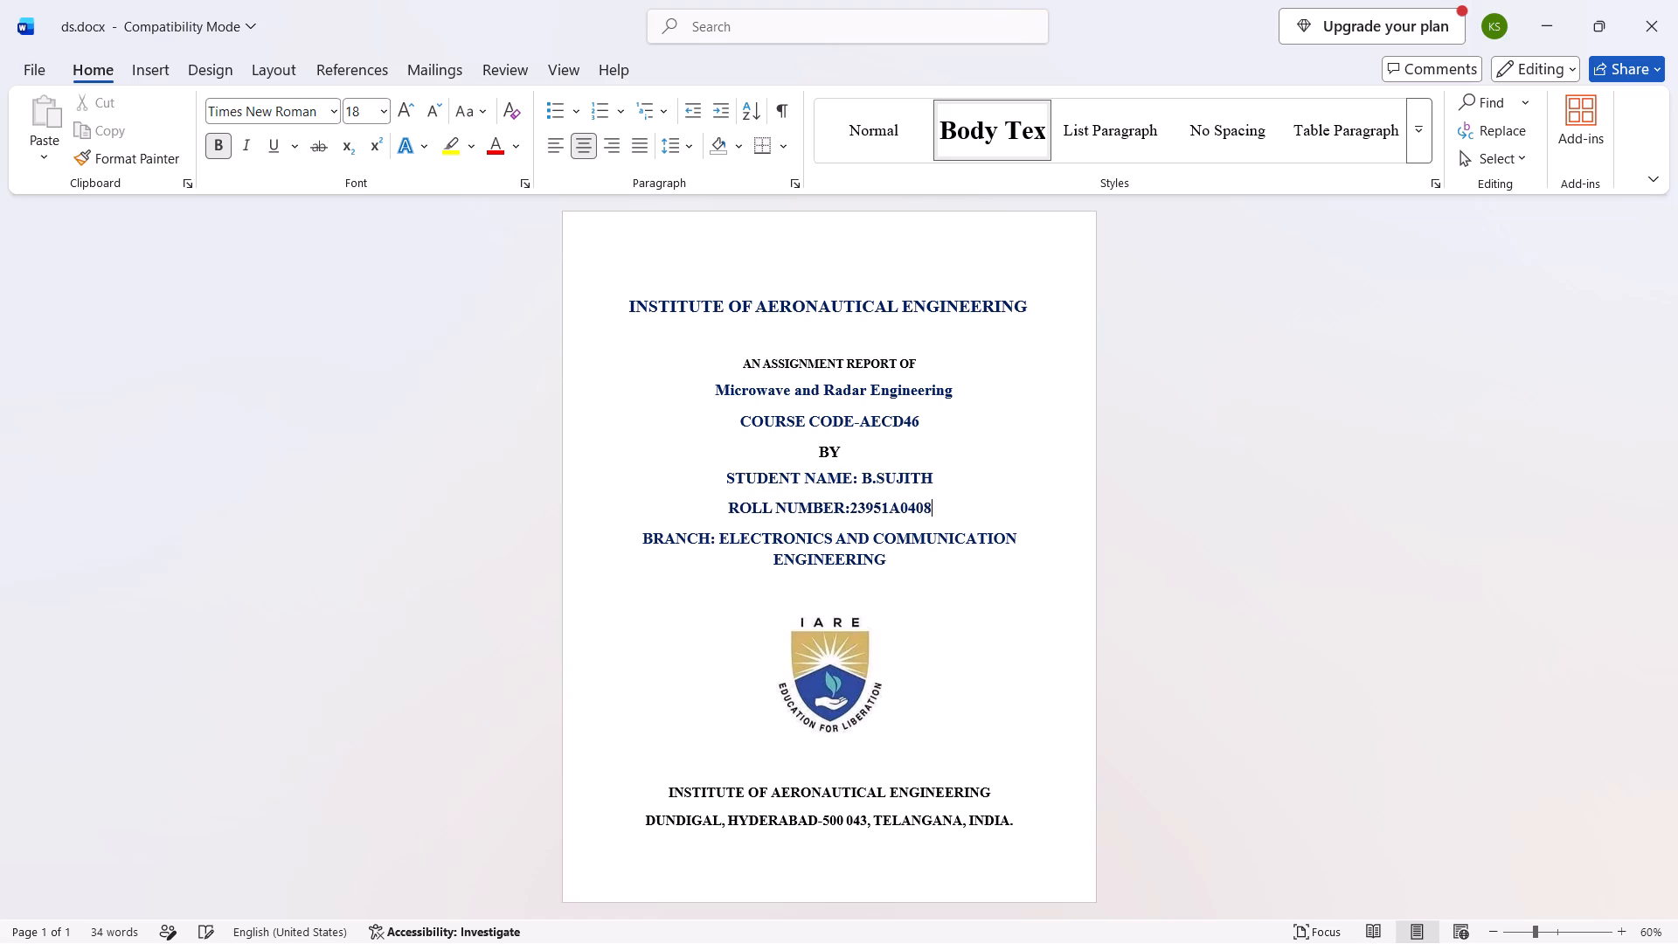
Replace the student name with the new student's initial and name in capitals, keeping the roll number on its own line.
click(942, 476)
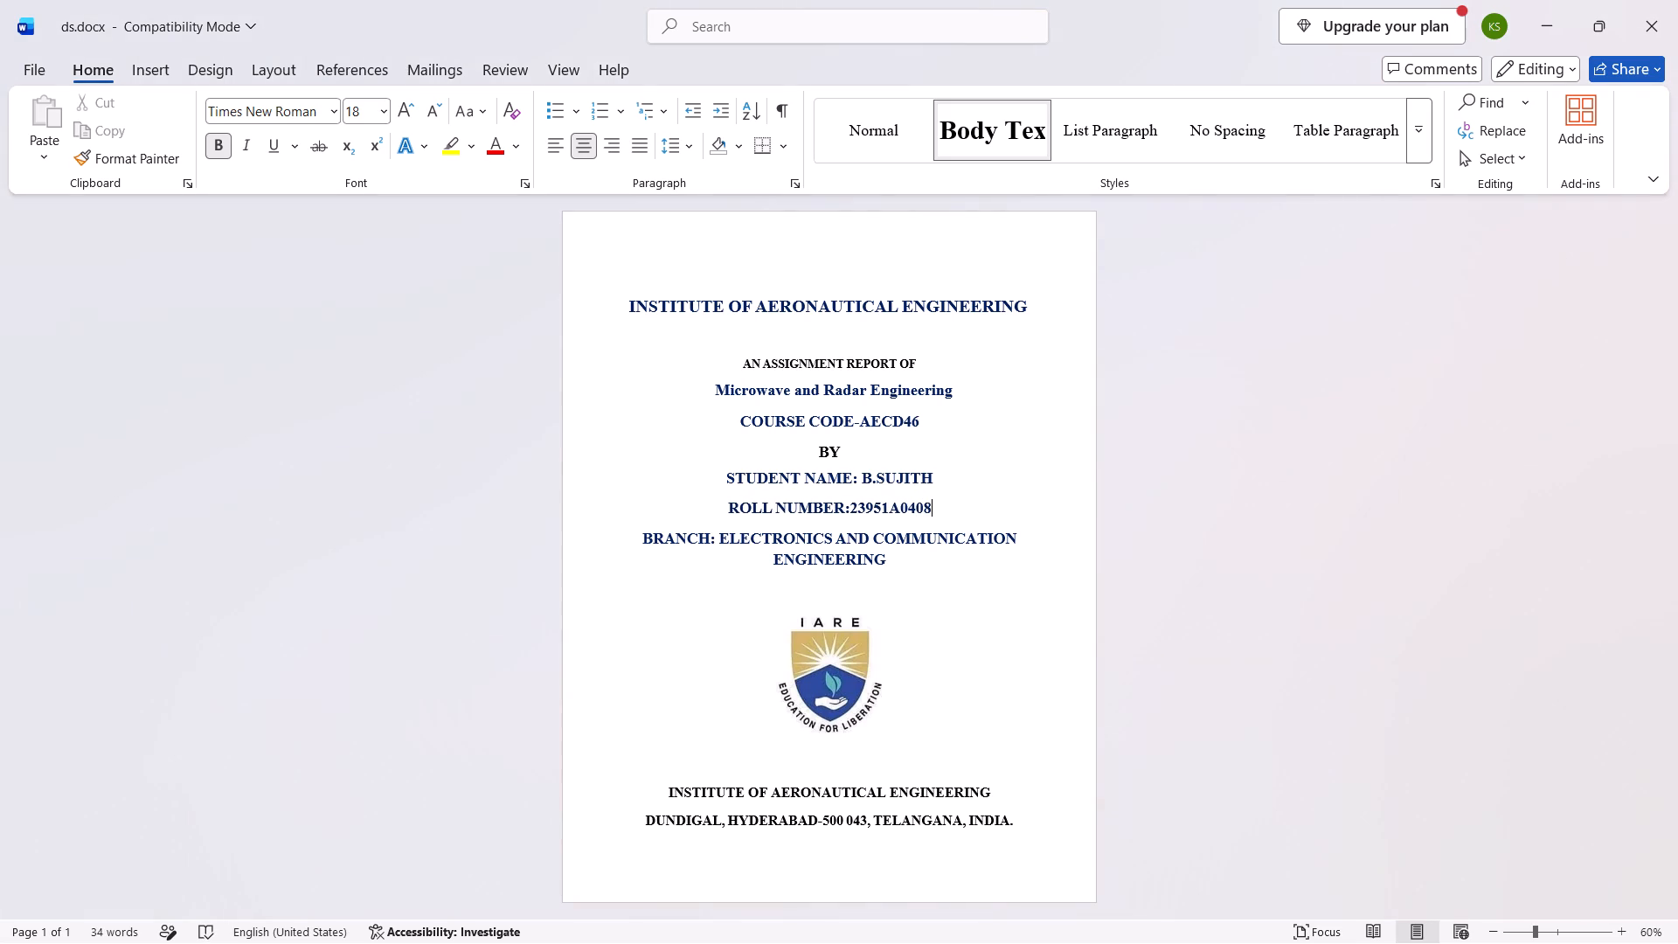
click(942, 476)
key(BackSpace)
key(BackSpace)
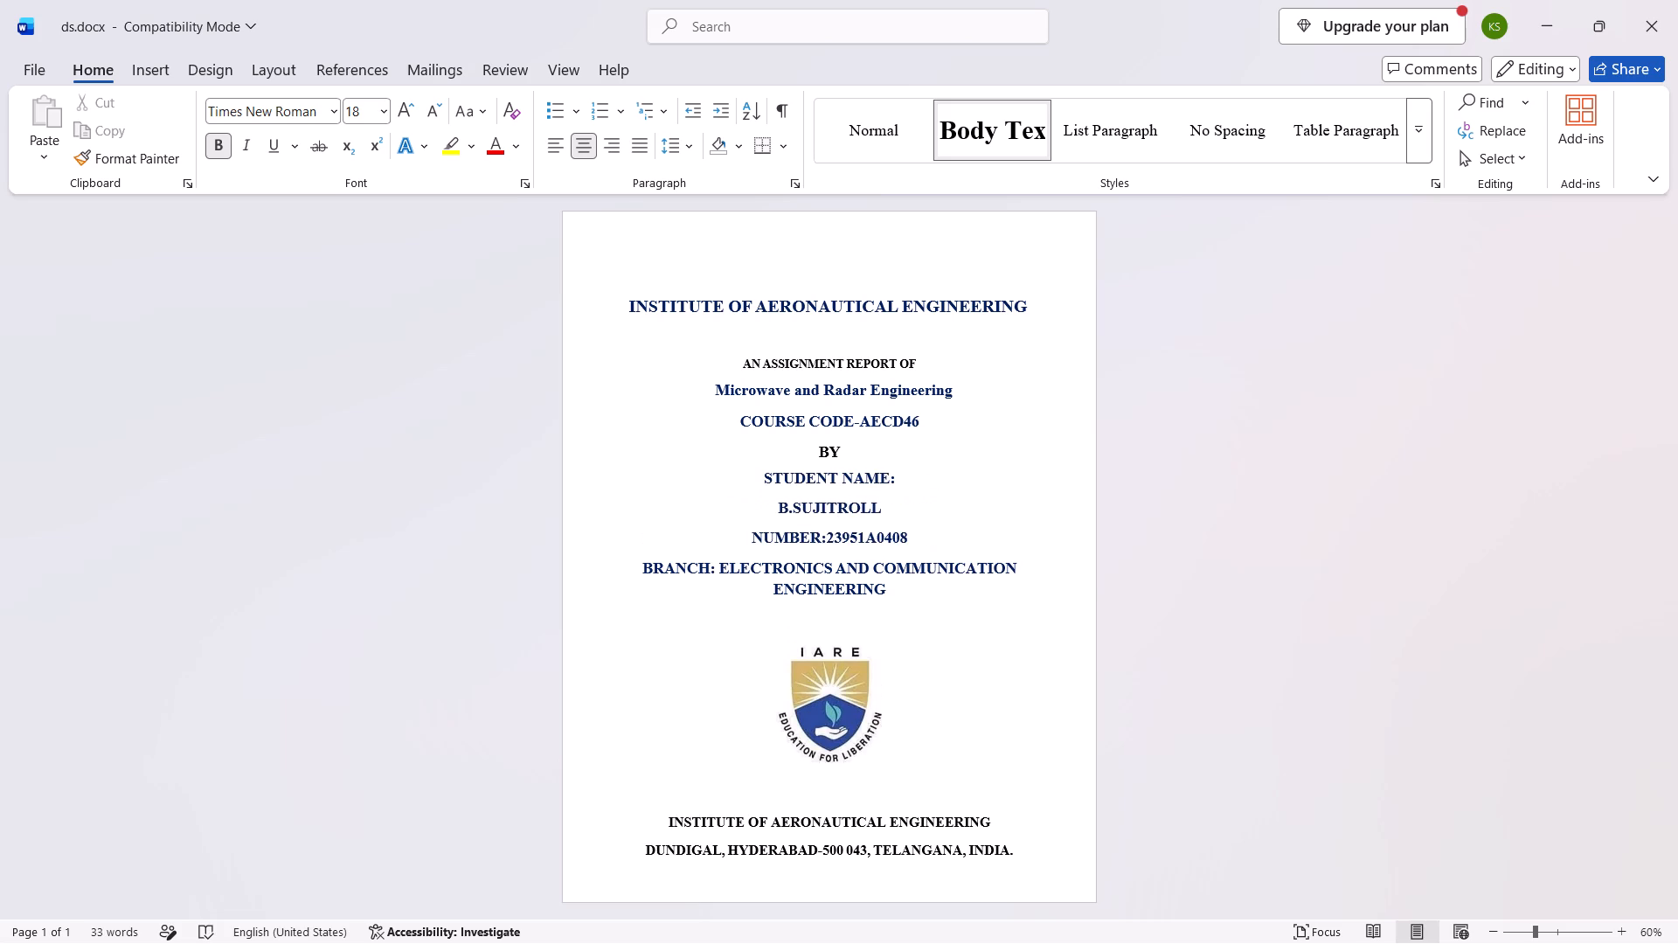
key(BackSpace)
key(BackSpace)
key(BackSpace)
key(BackSpace)
key(BackSpace)
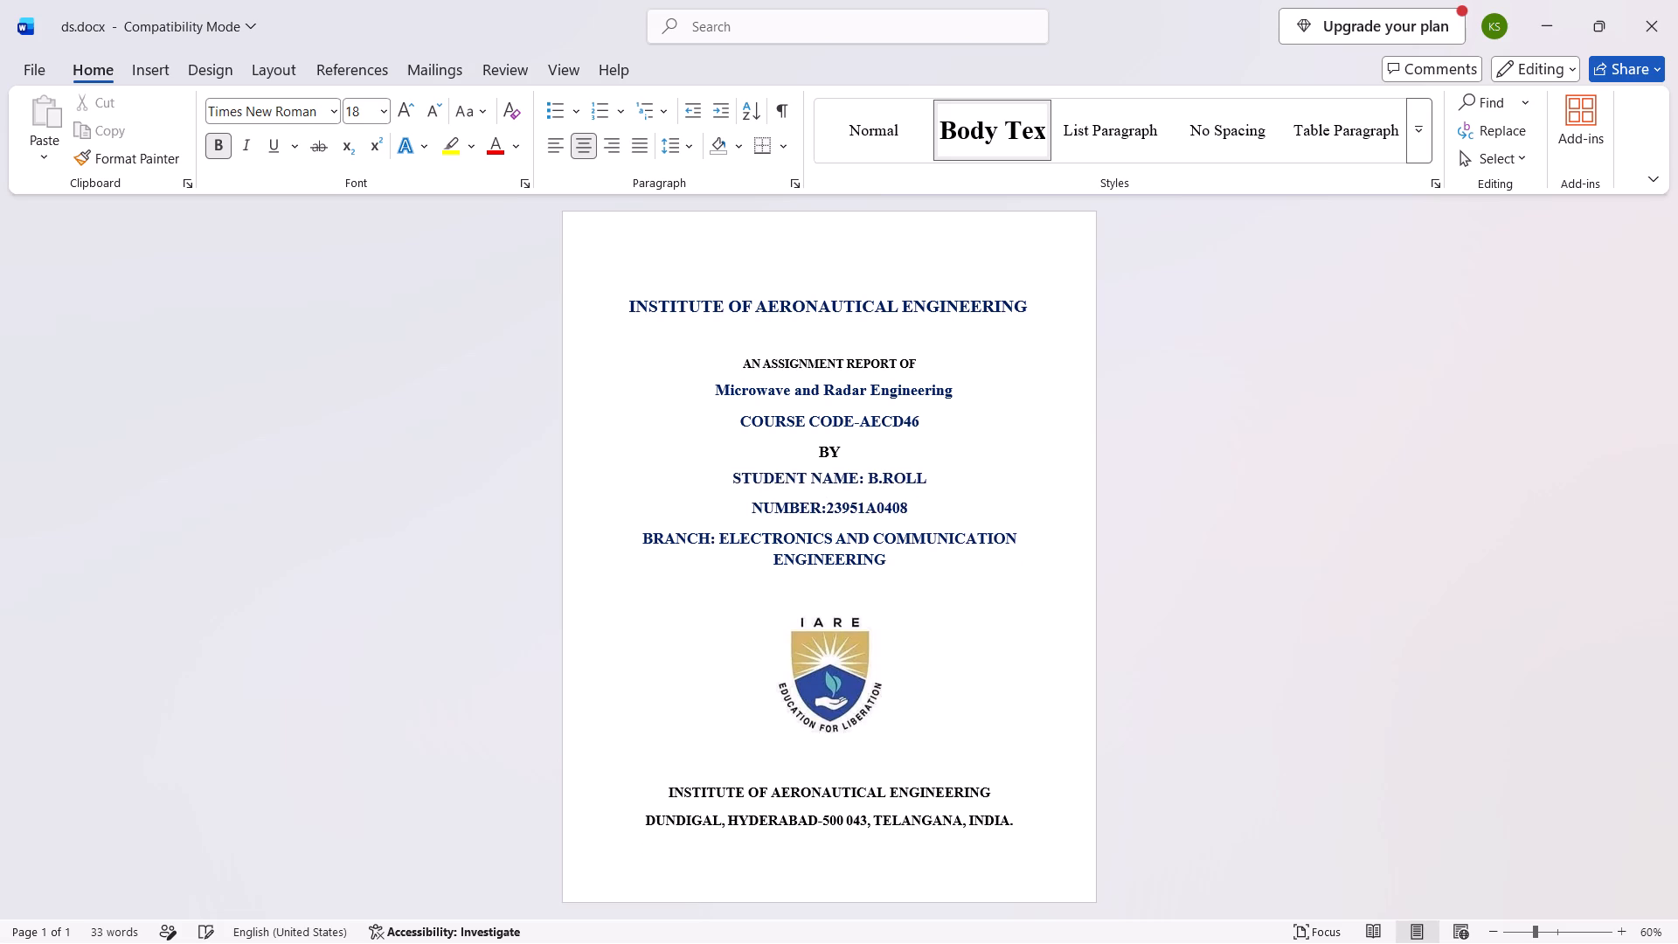
key(BackSpace)
key(BackSpace)
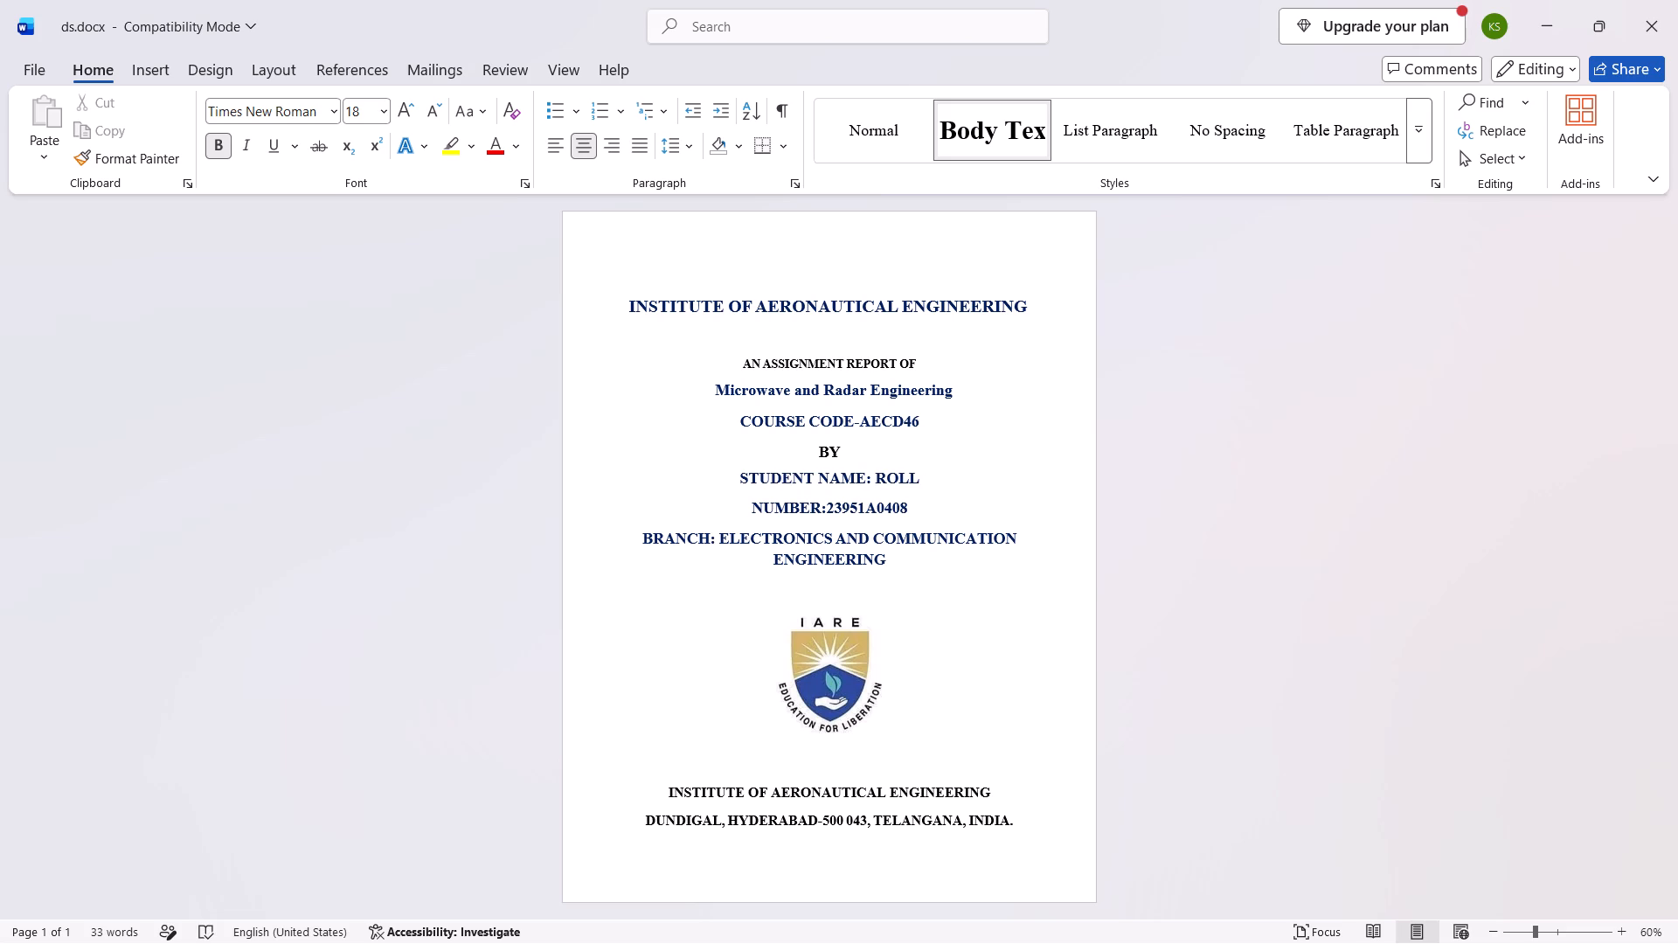
key(a)
key(period)
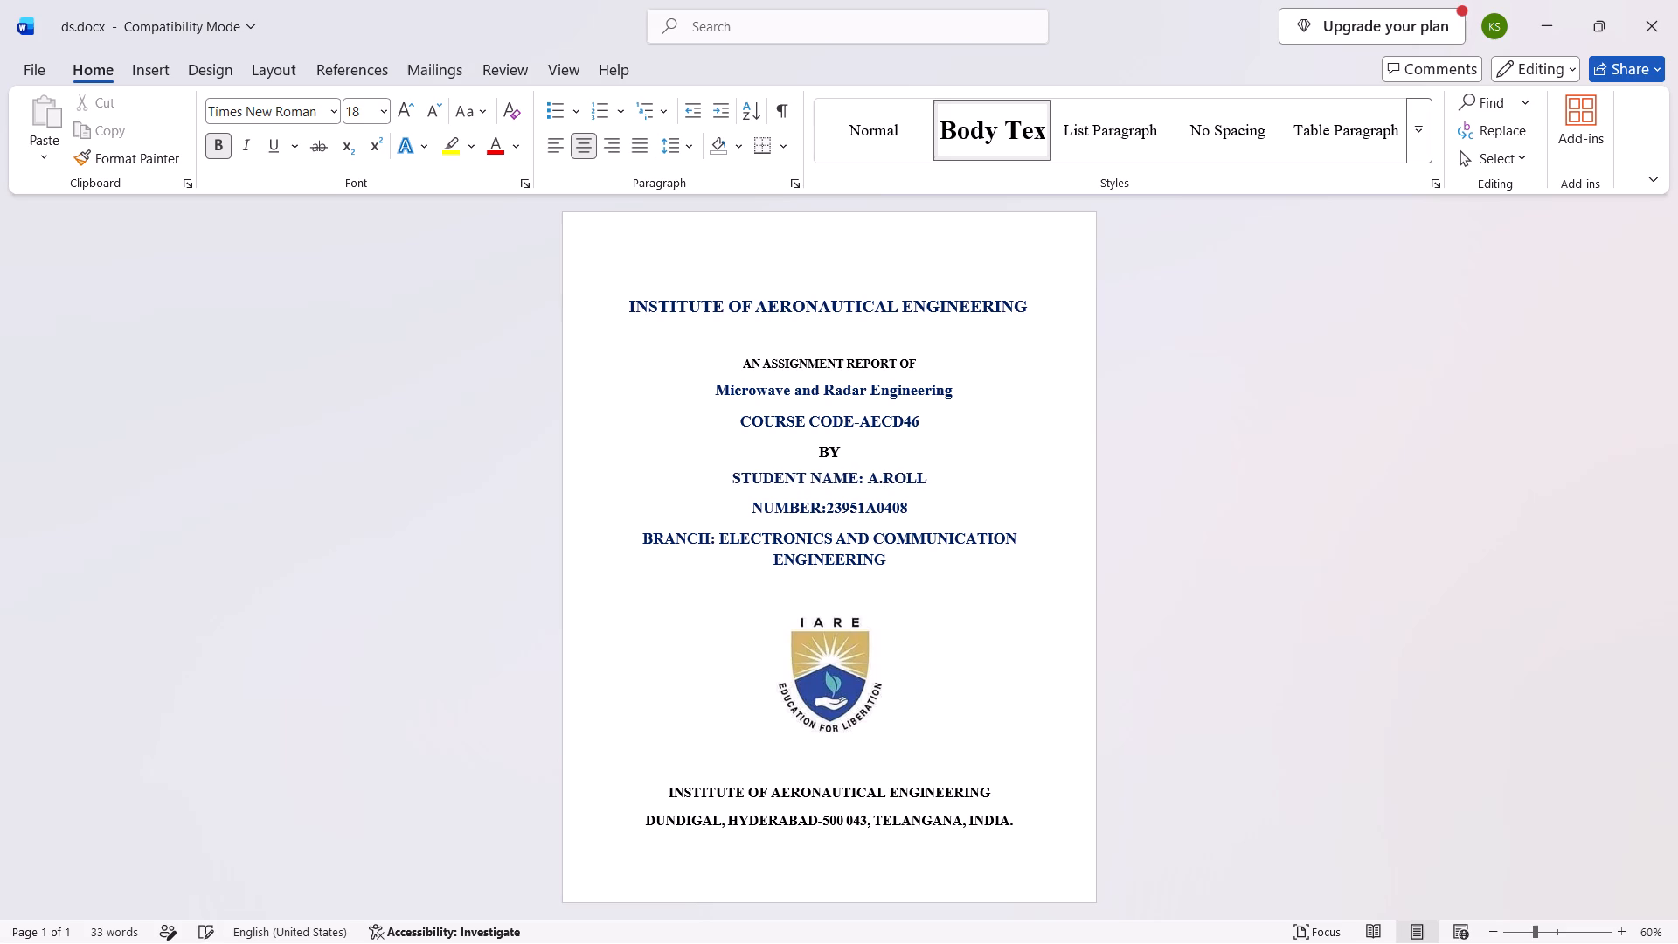
text(AKASH)
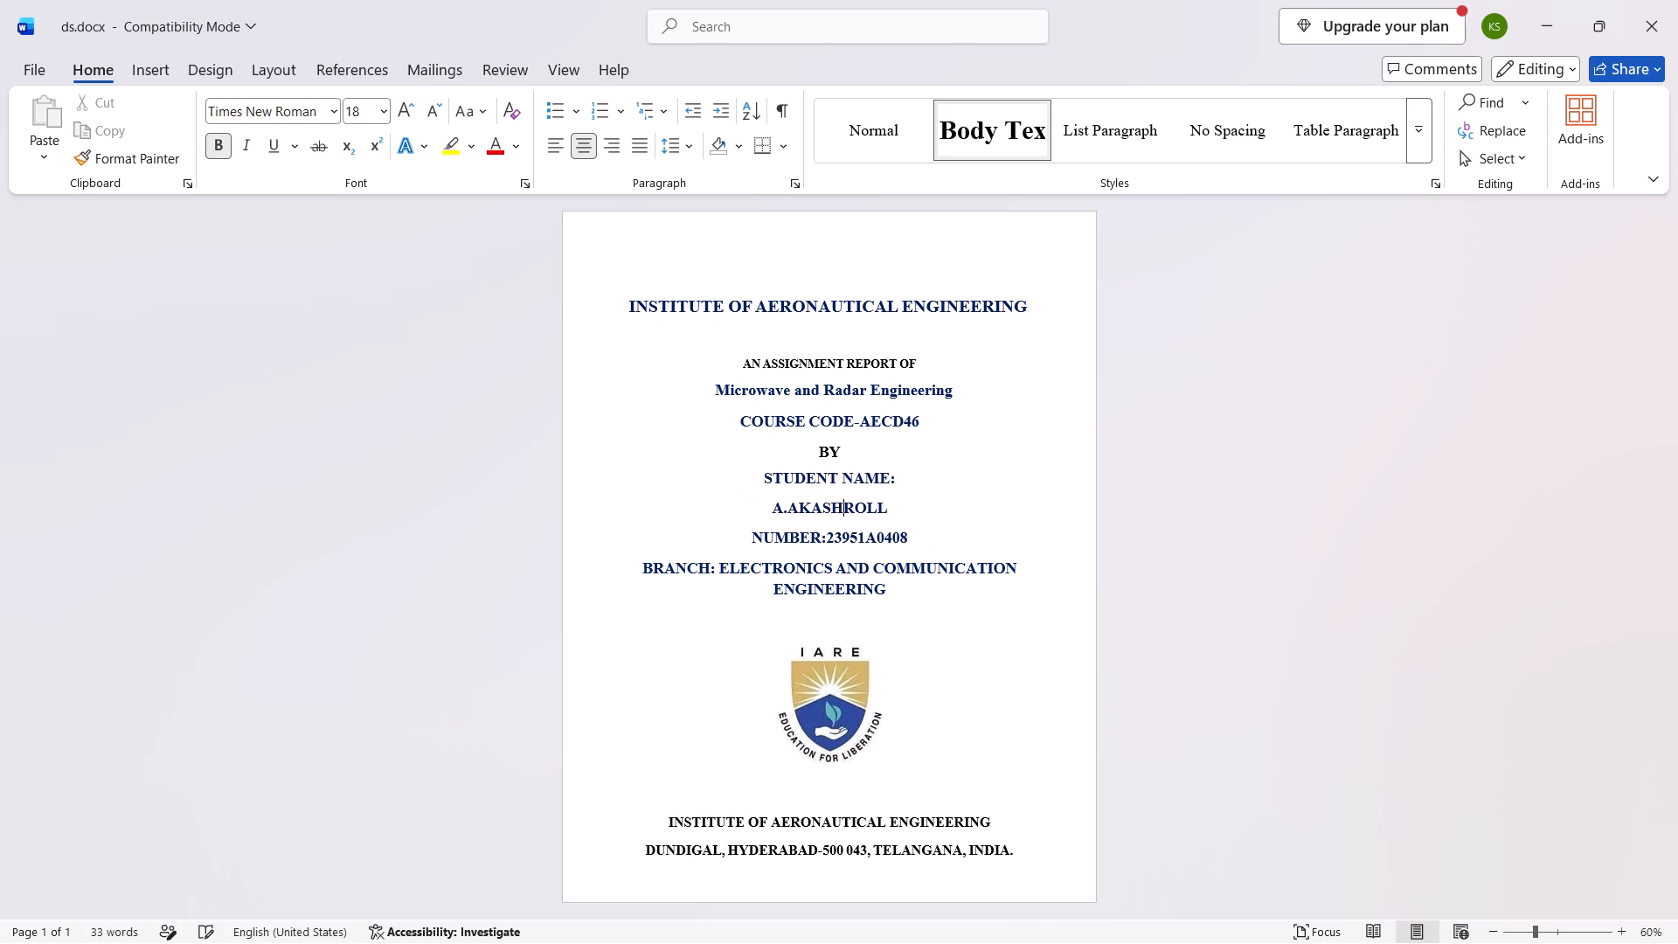
key(Return)
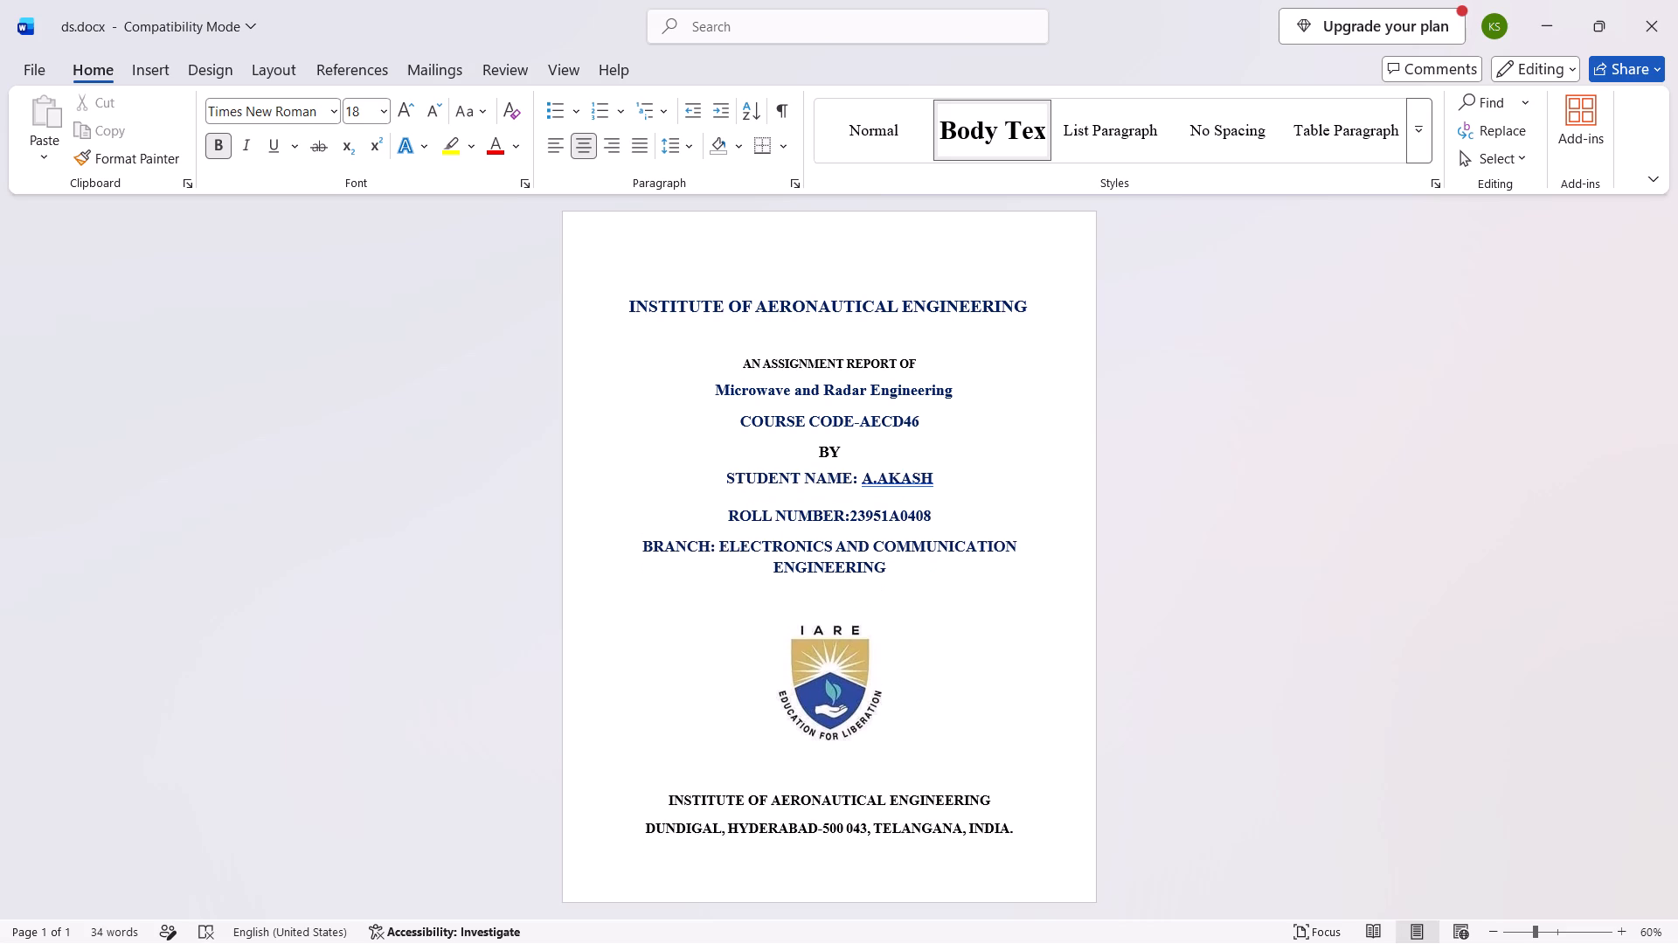
Insert a space between the initial and the name on the student name line.
click(877, 477)
key(space)
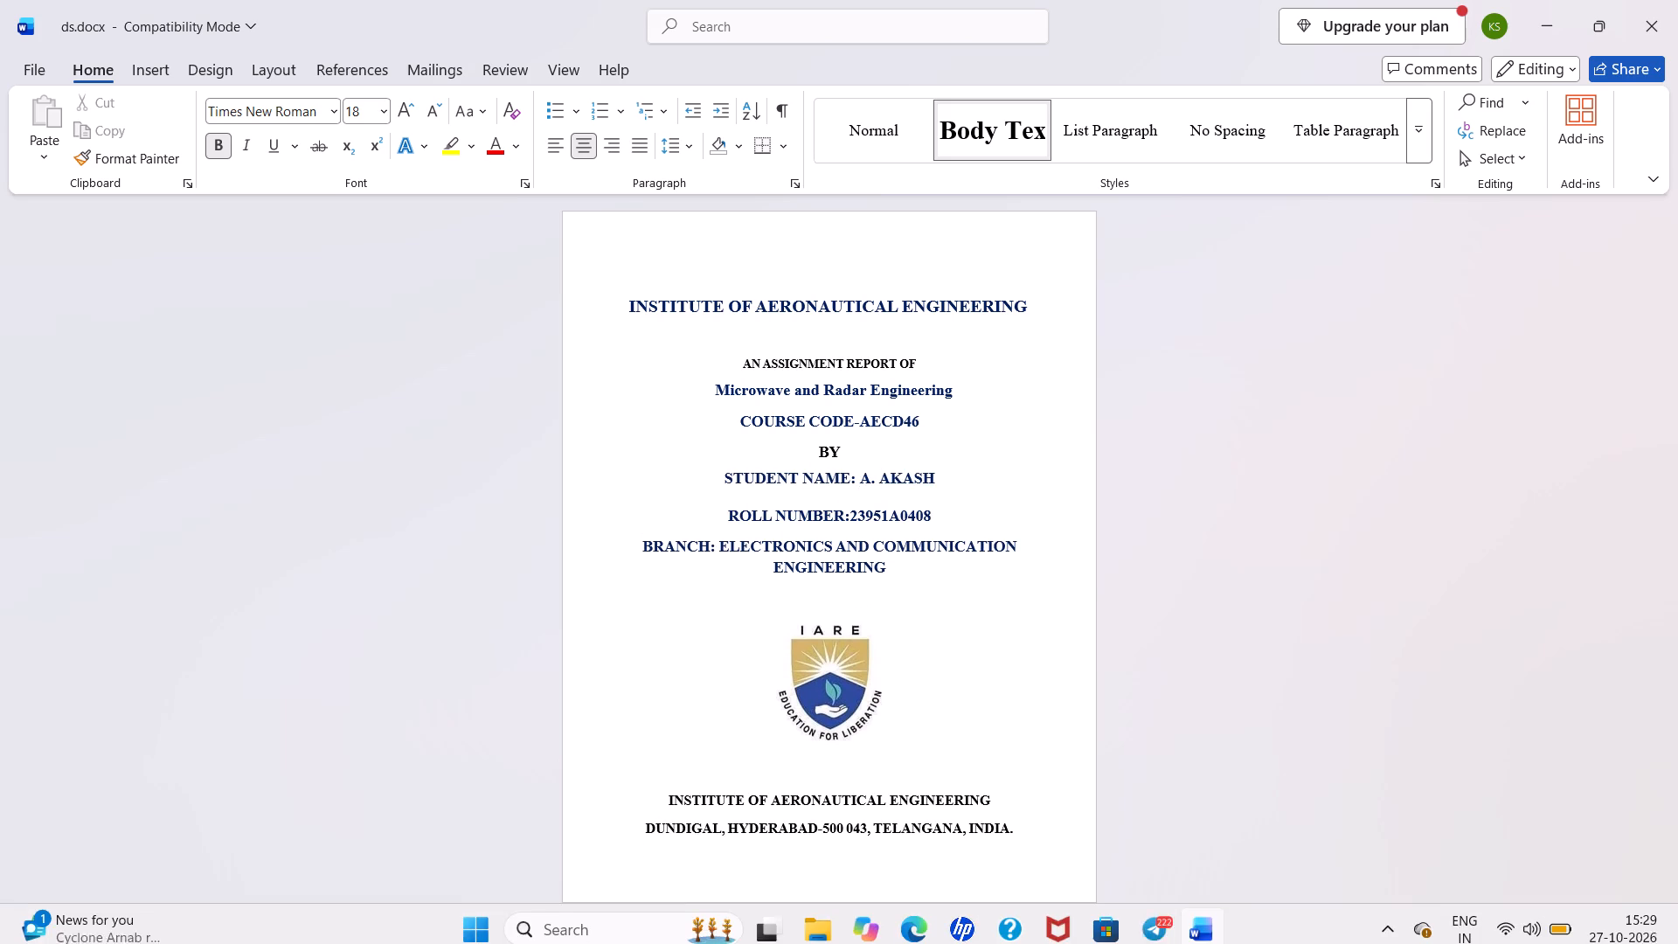
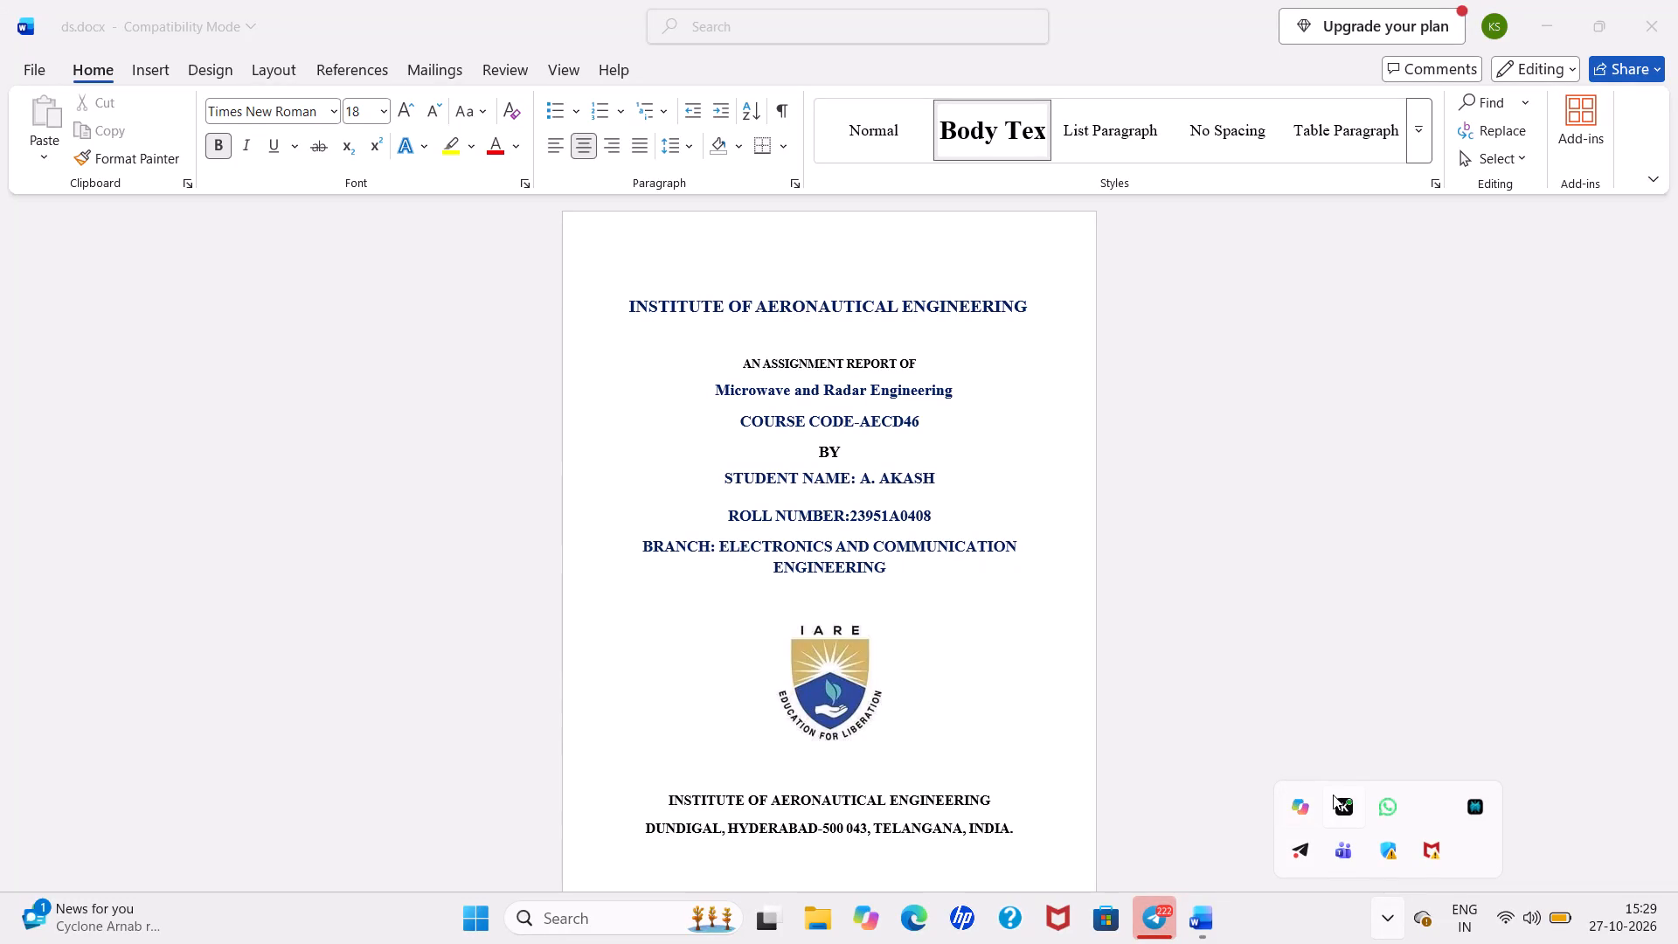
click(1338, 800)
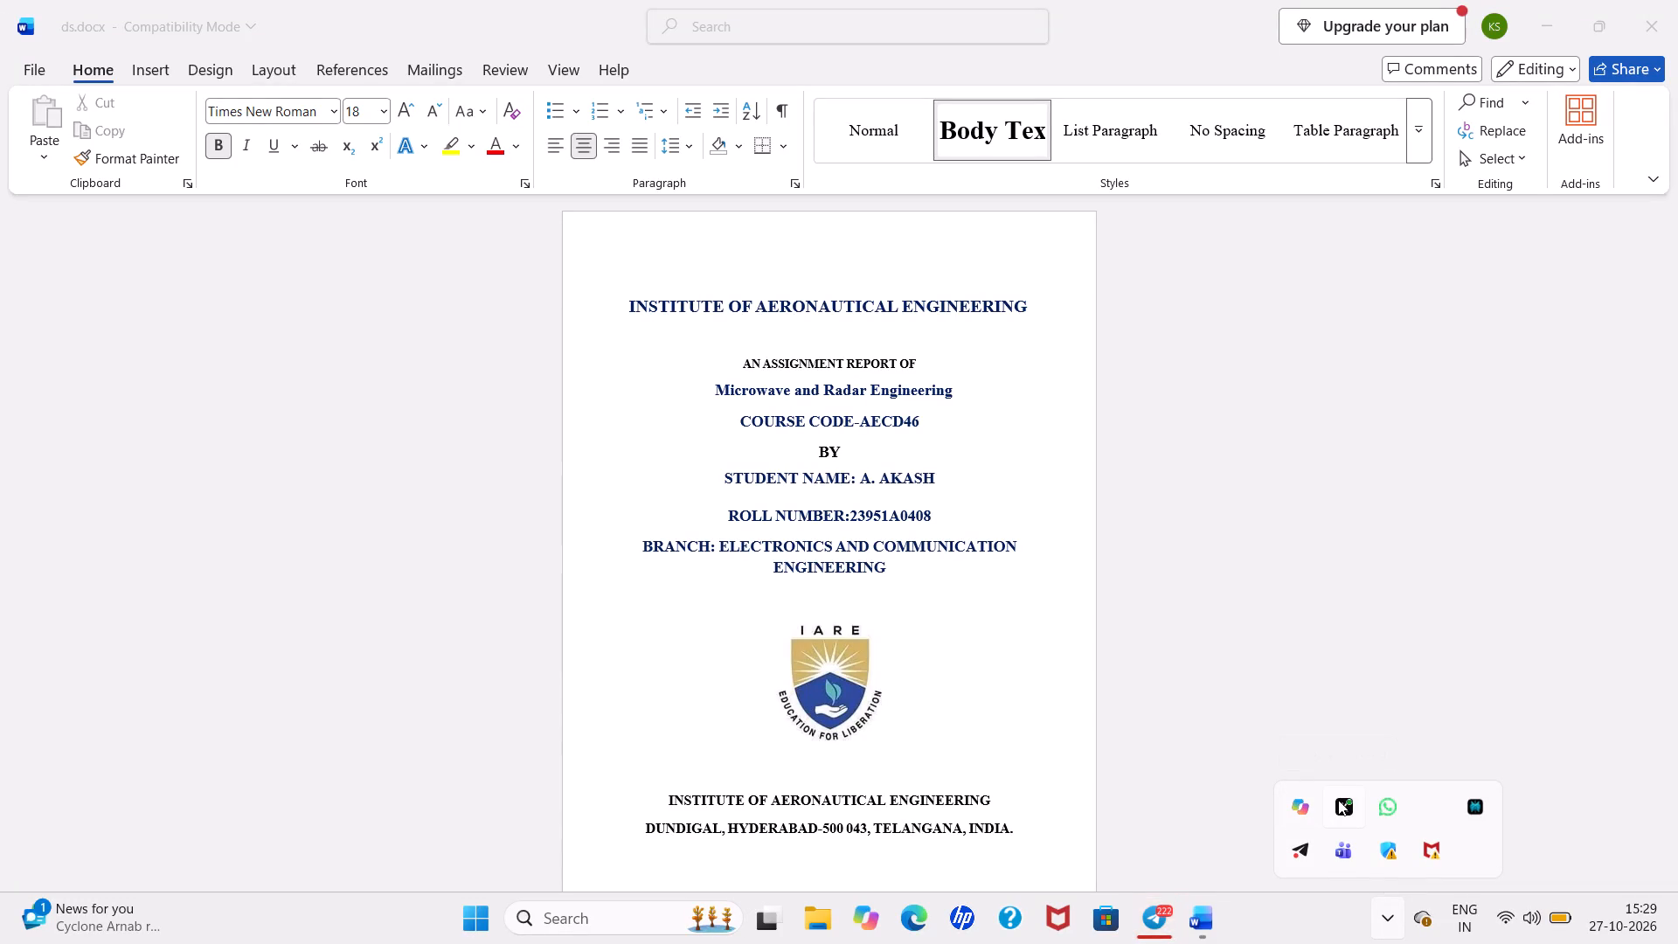
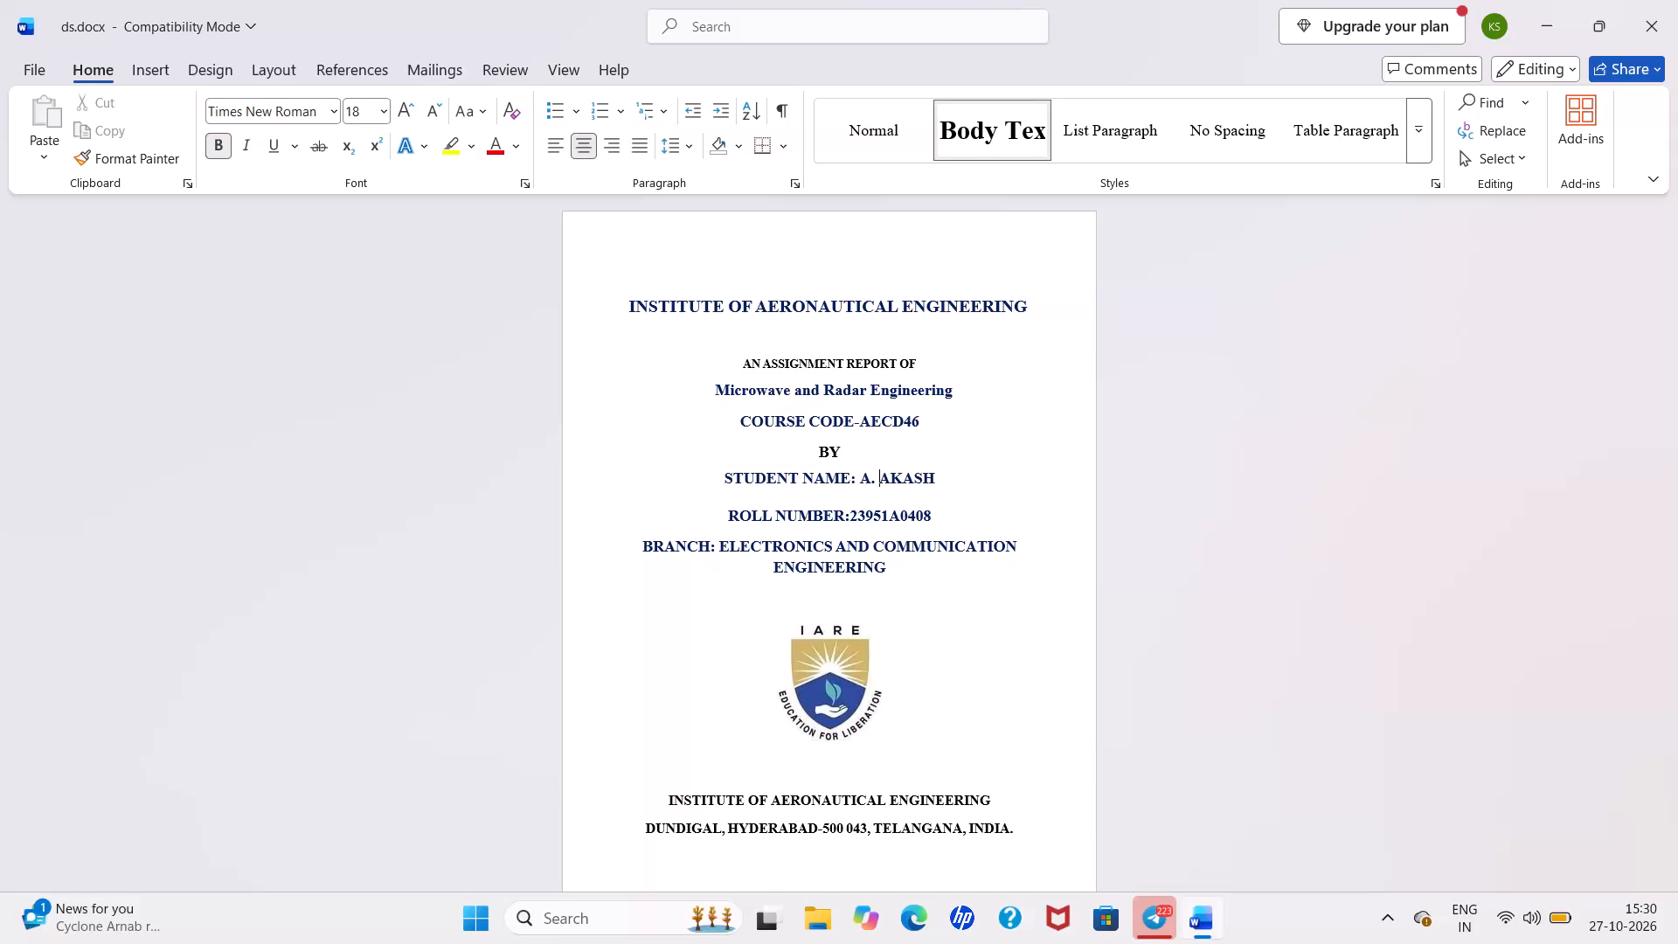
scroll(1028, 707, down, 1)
Place the insertion point at the end of the institute's address line, the last line of the cover page.
scroll(1028, 707, down, 1)
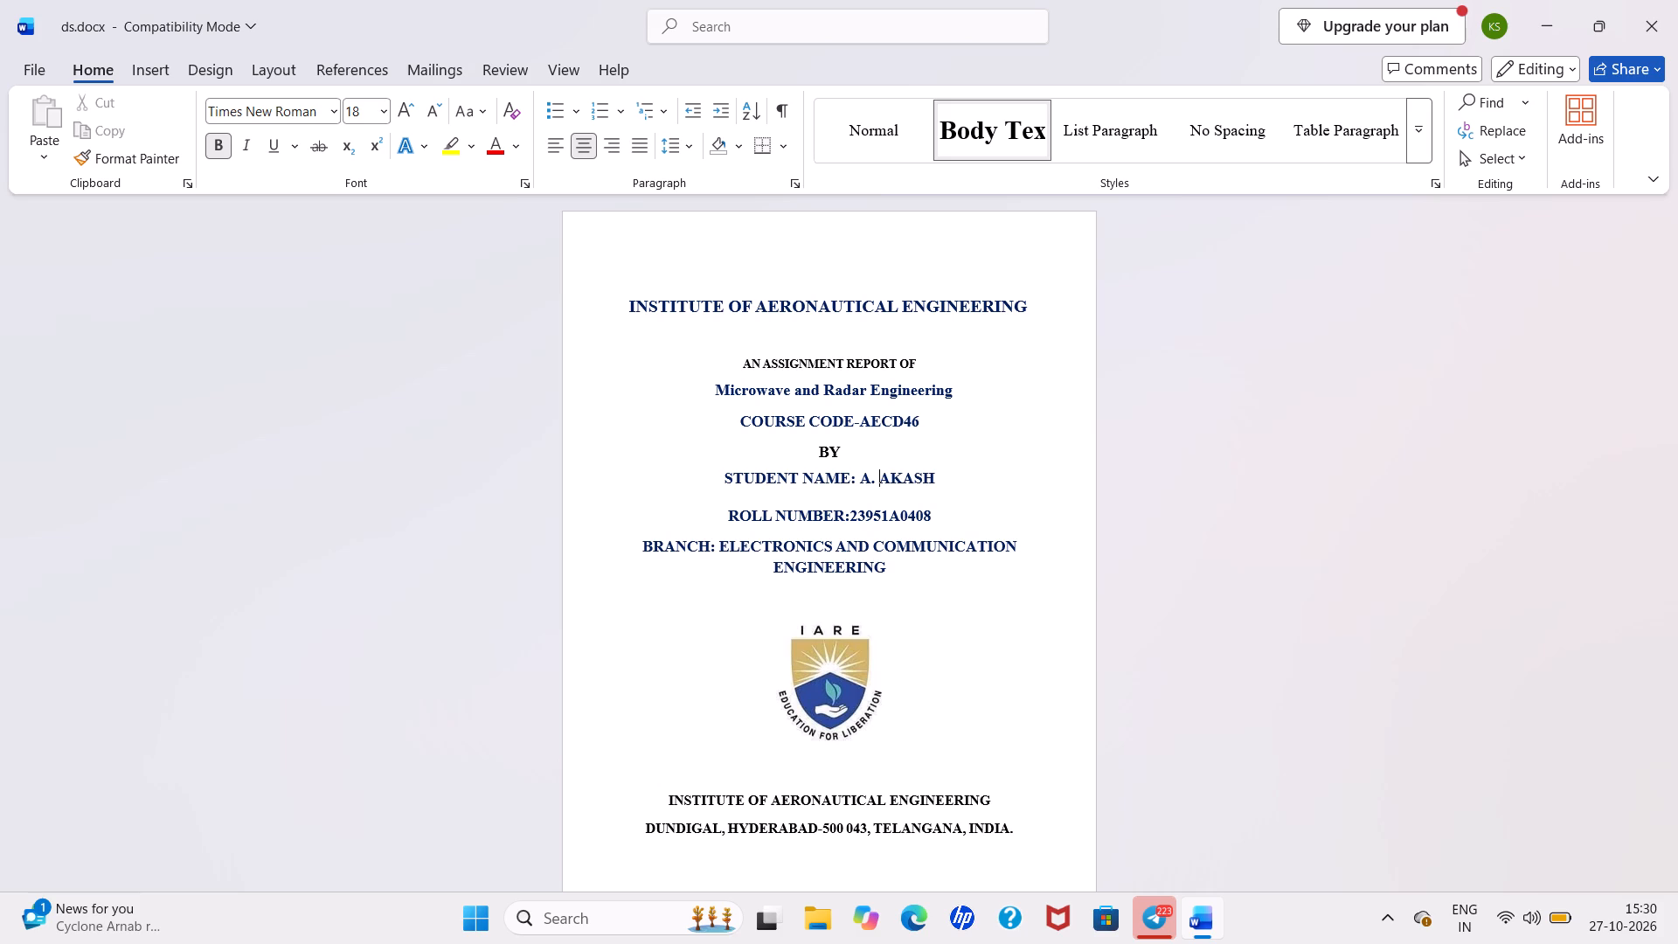
click(1034, 827)
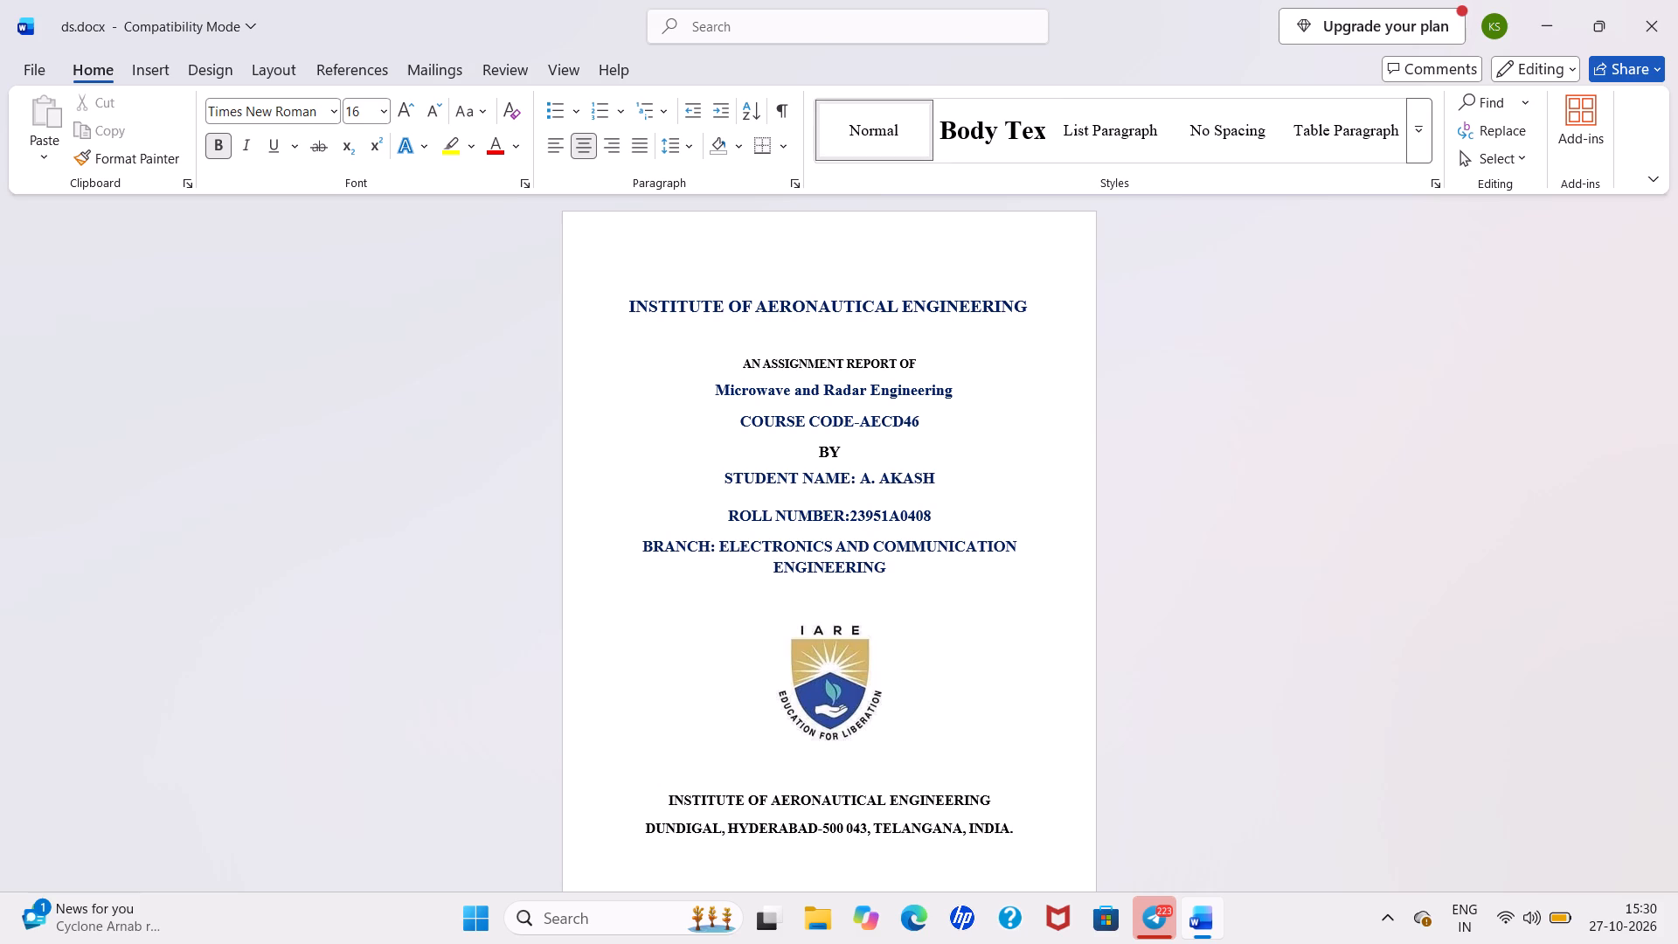
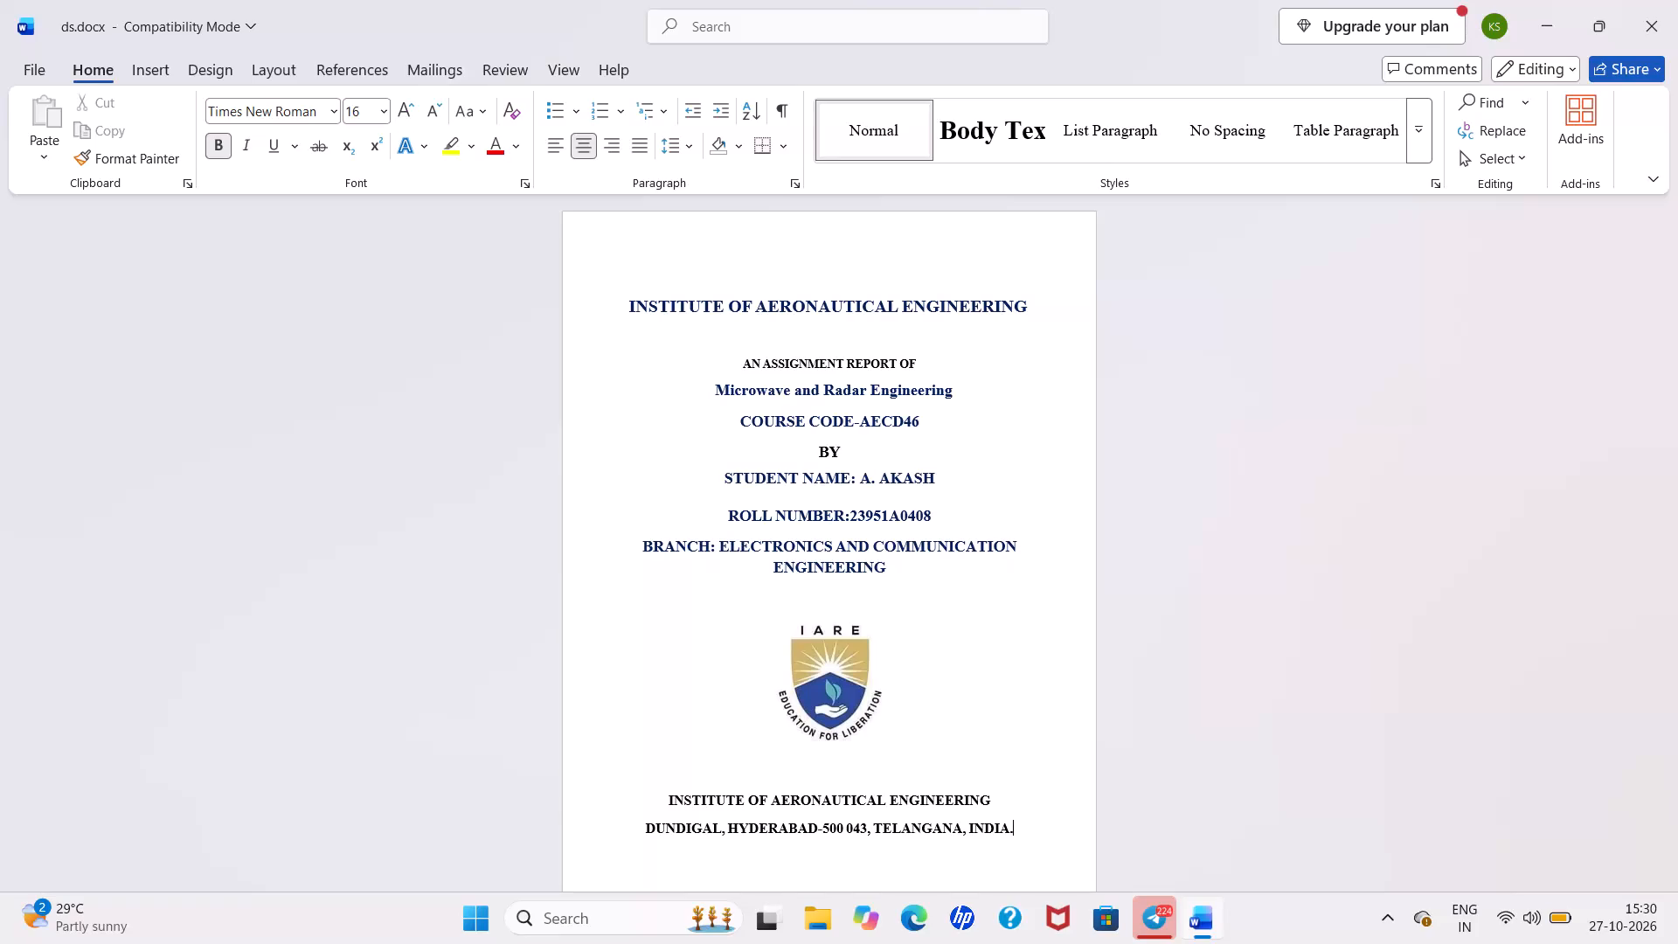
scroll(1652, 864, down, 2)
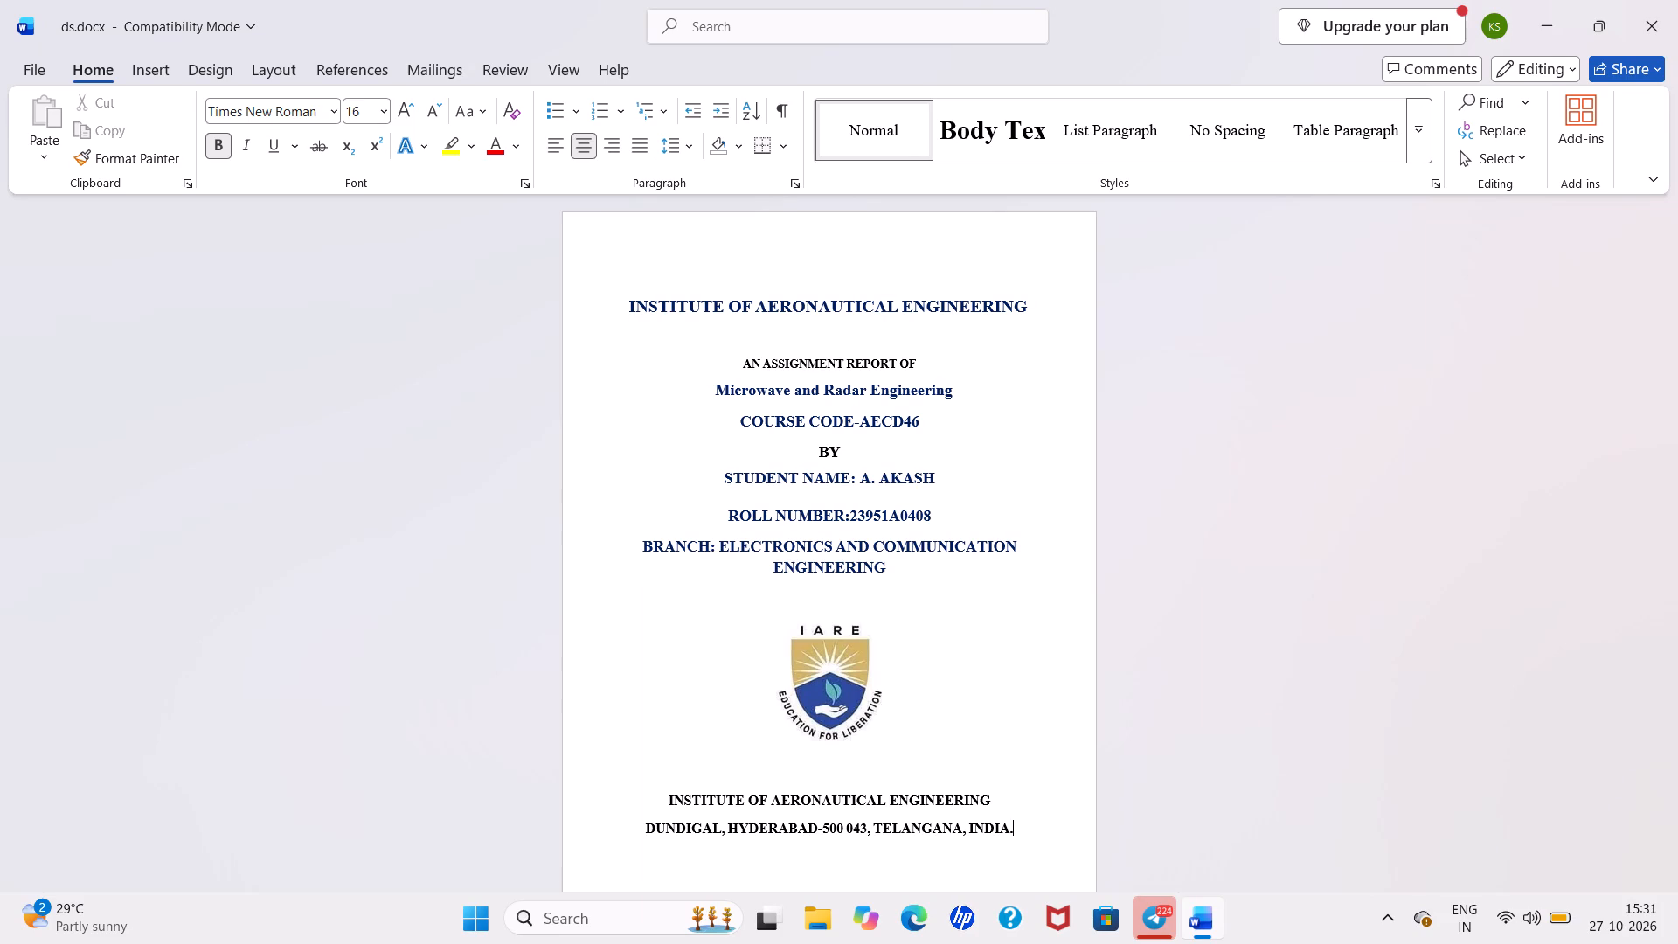
Save the edited assignment cover page under its existing file name.
click(1017, 294)
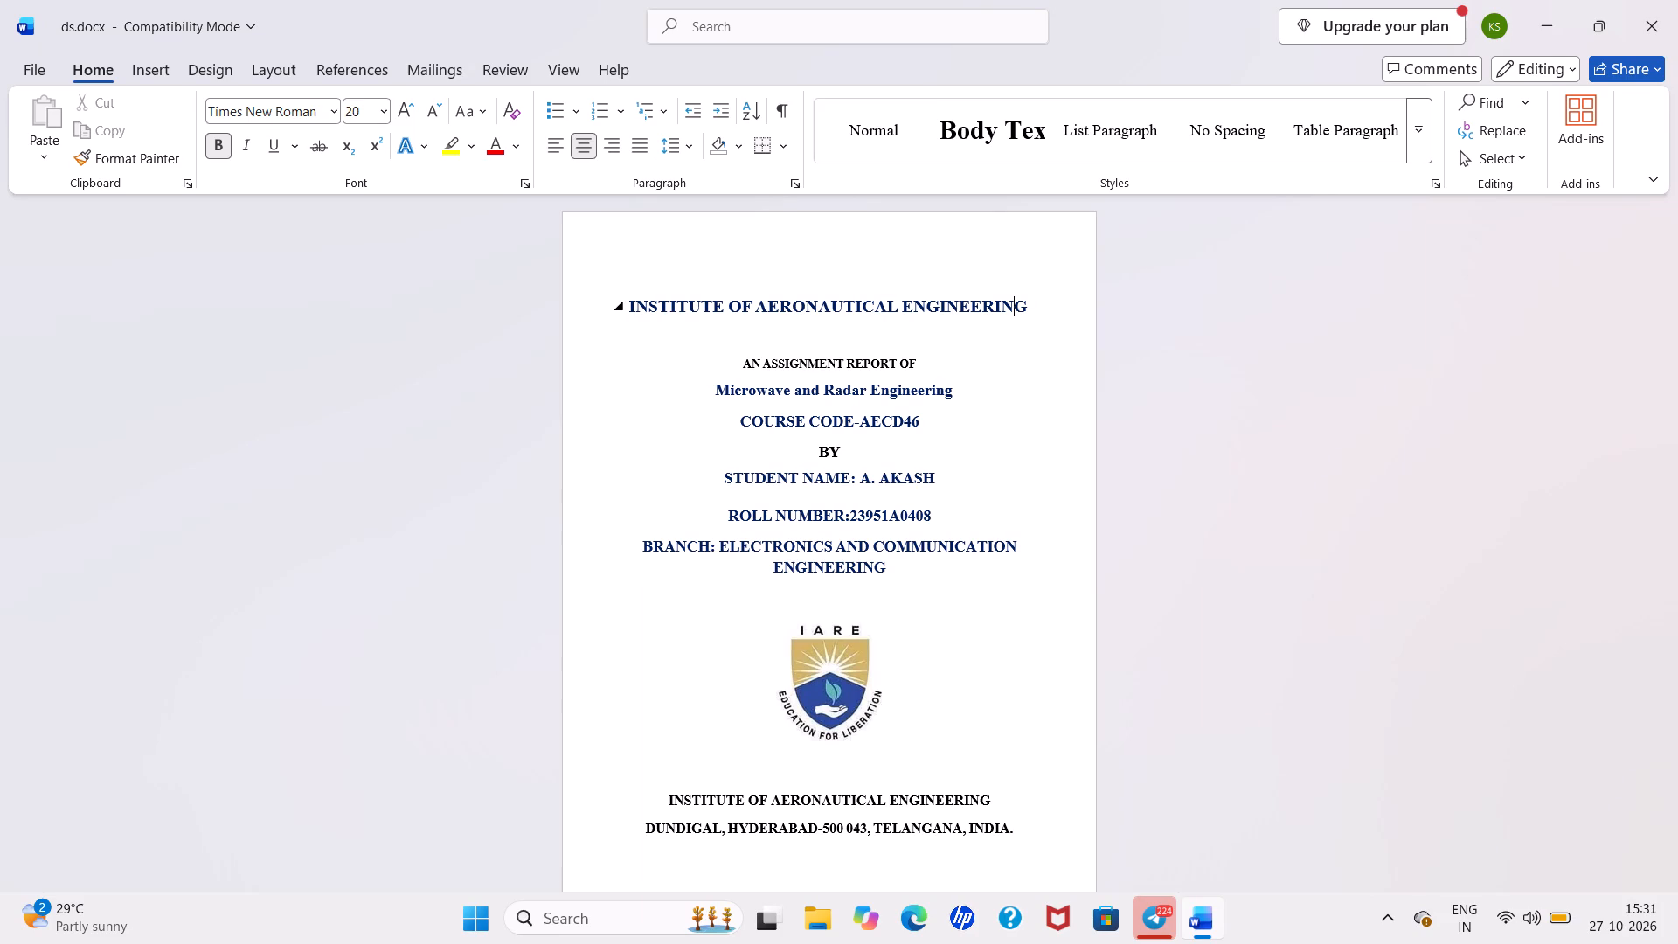
click(1028, 297)
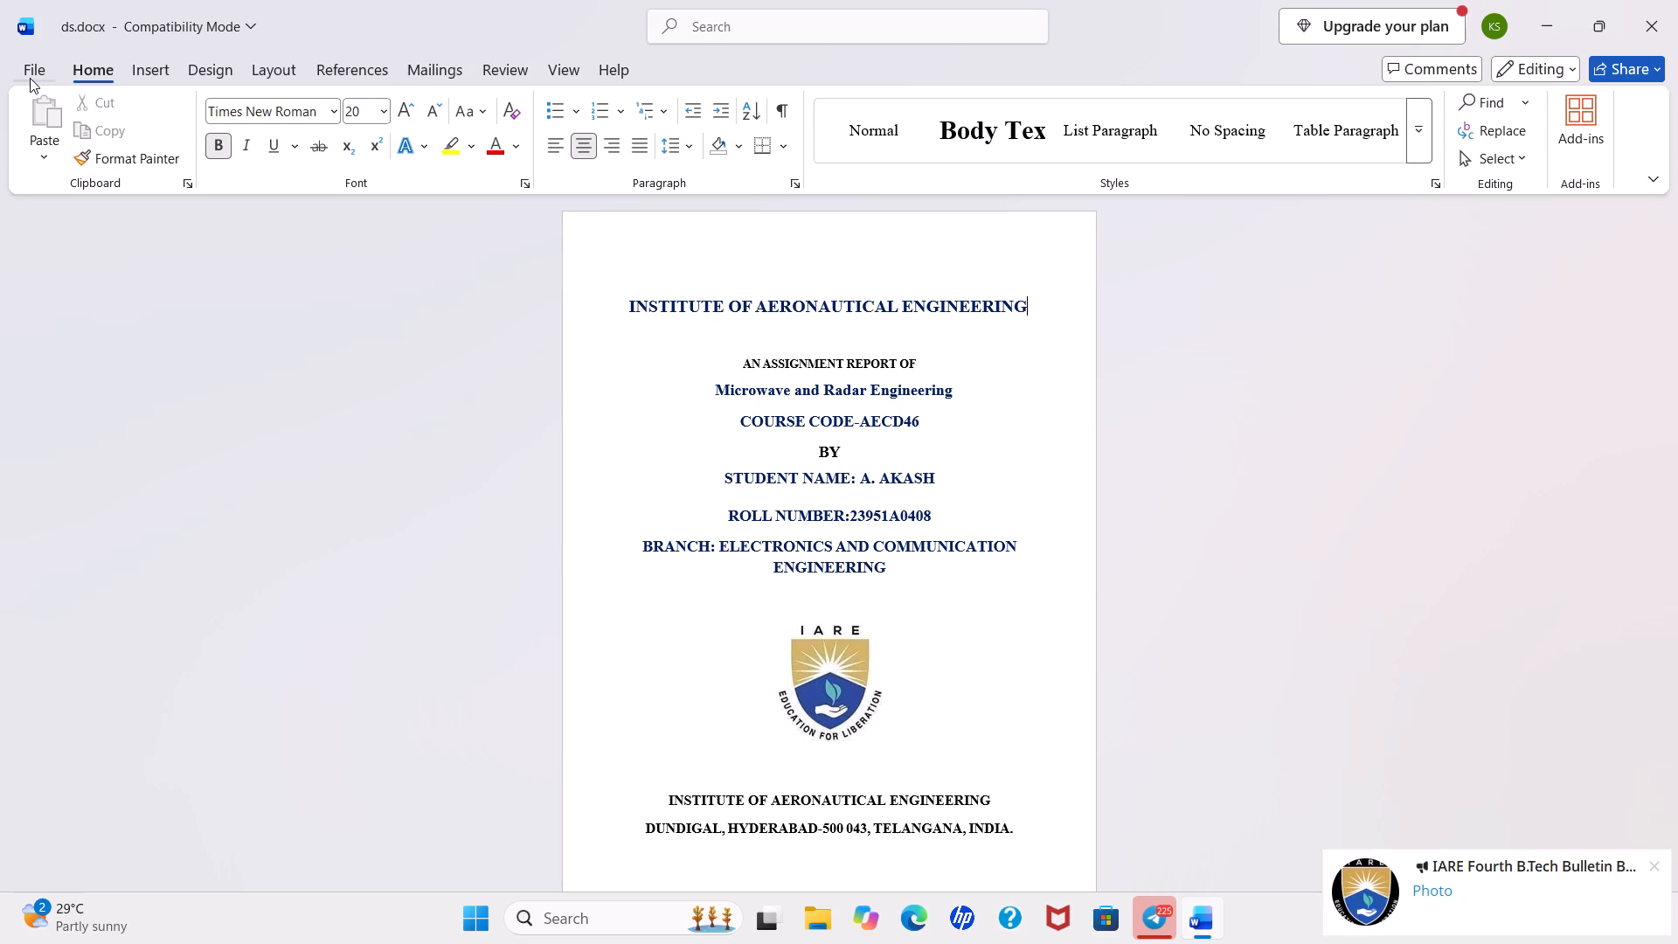
key(ctrl+s)
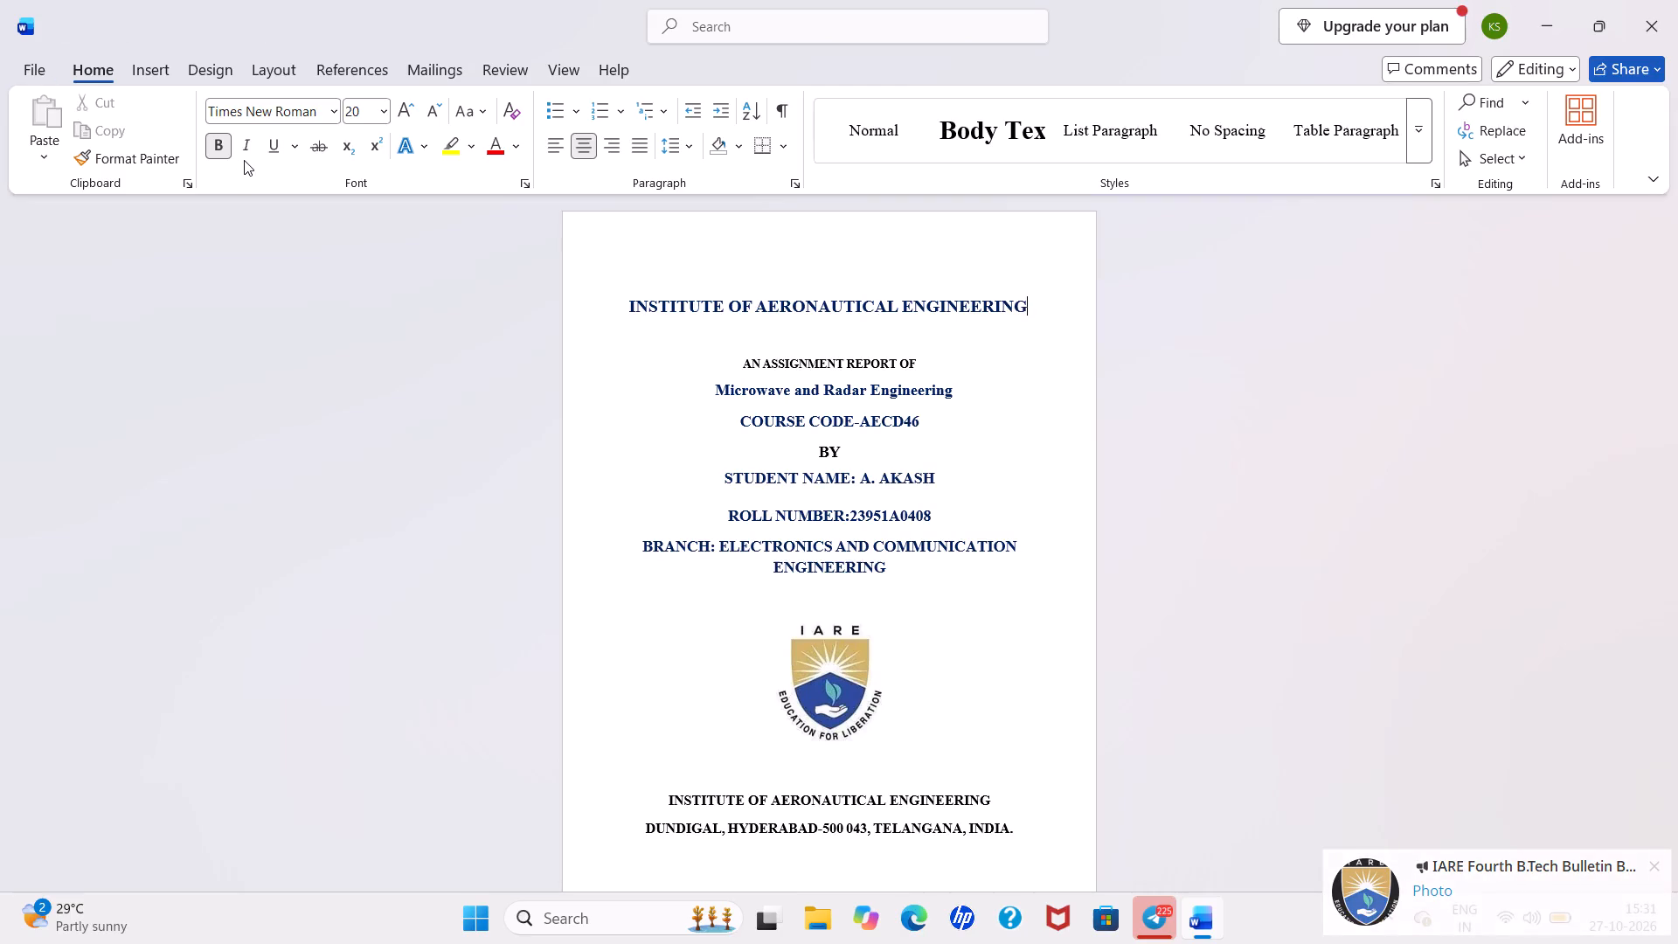
Save a copy of the cover page document in the Downloads folder as MICROwave.docx, in Word Document format.
click(34, 69)
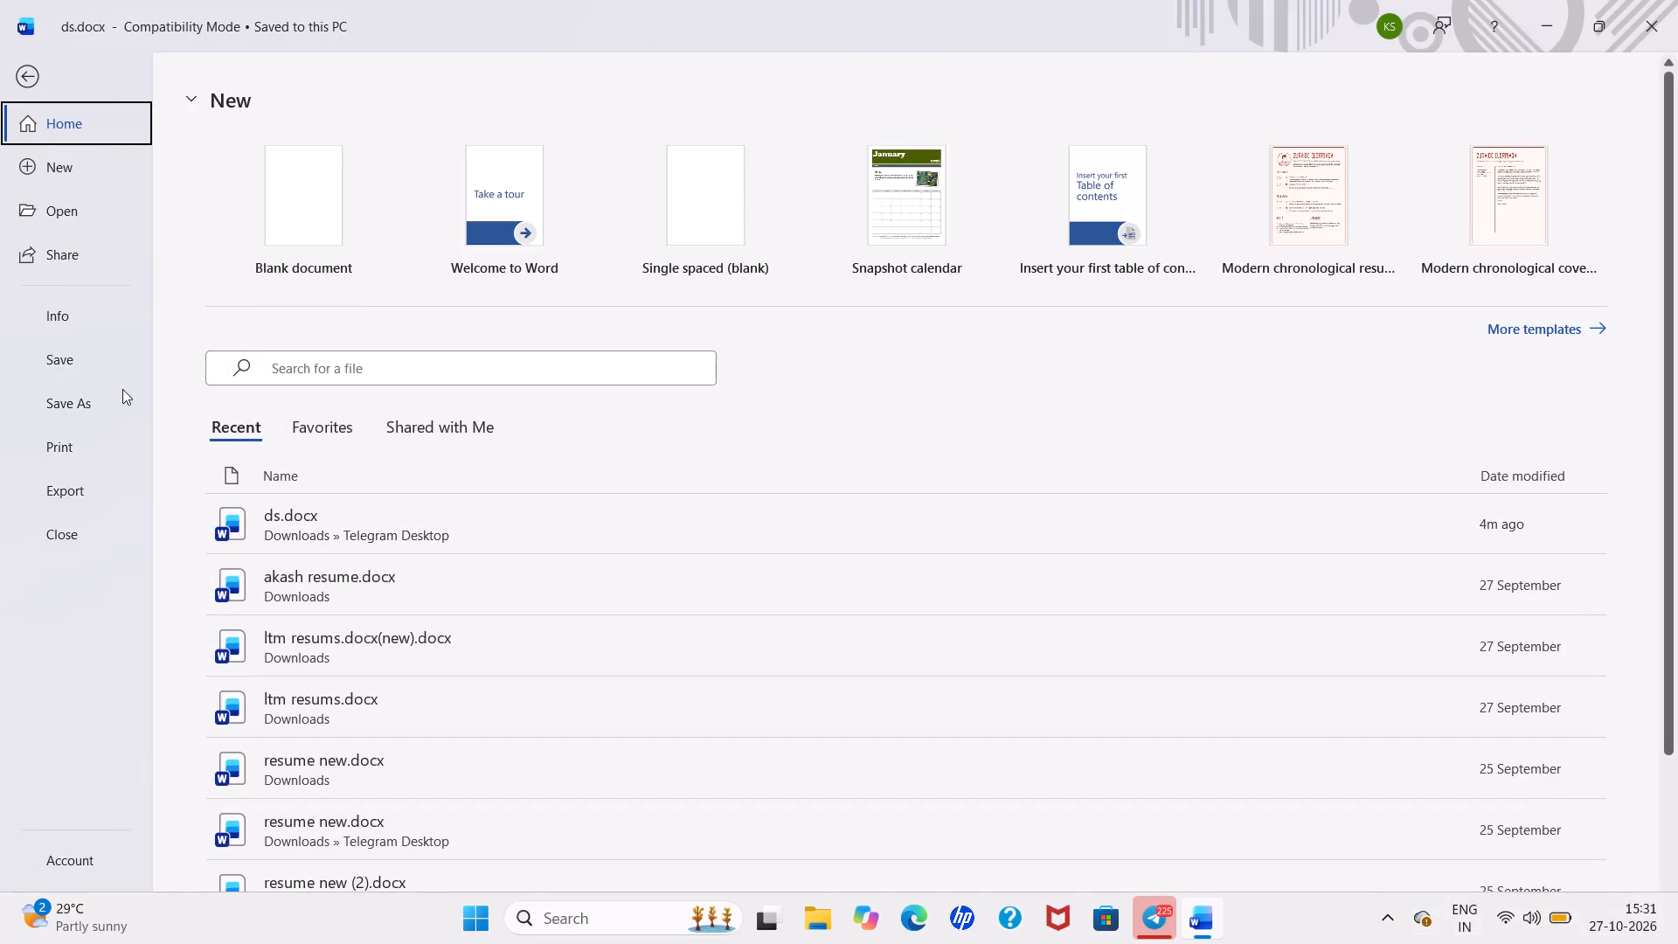
click(85, 401)
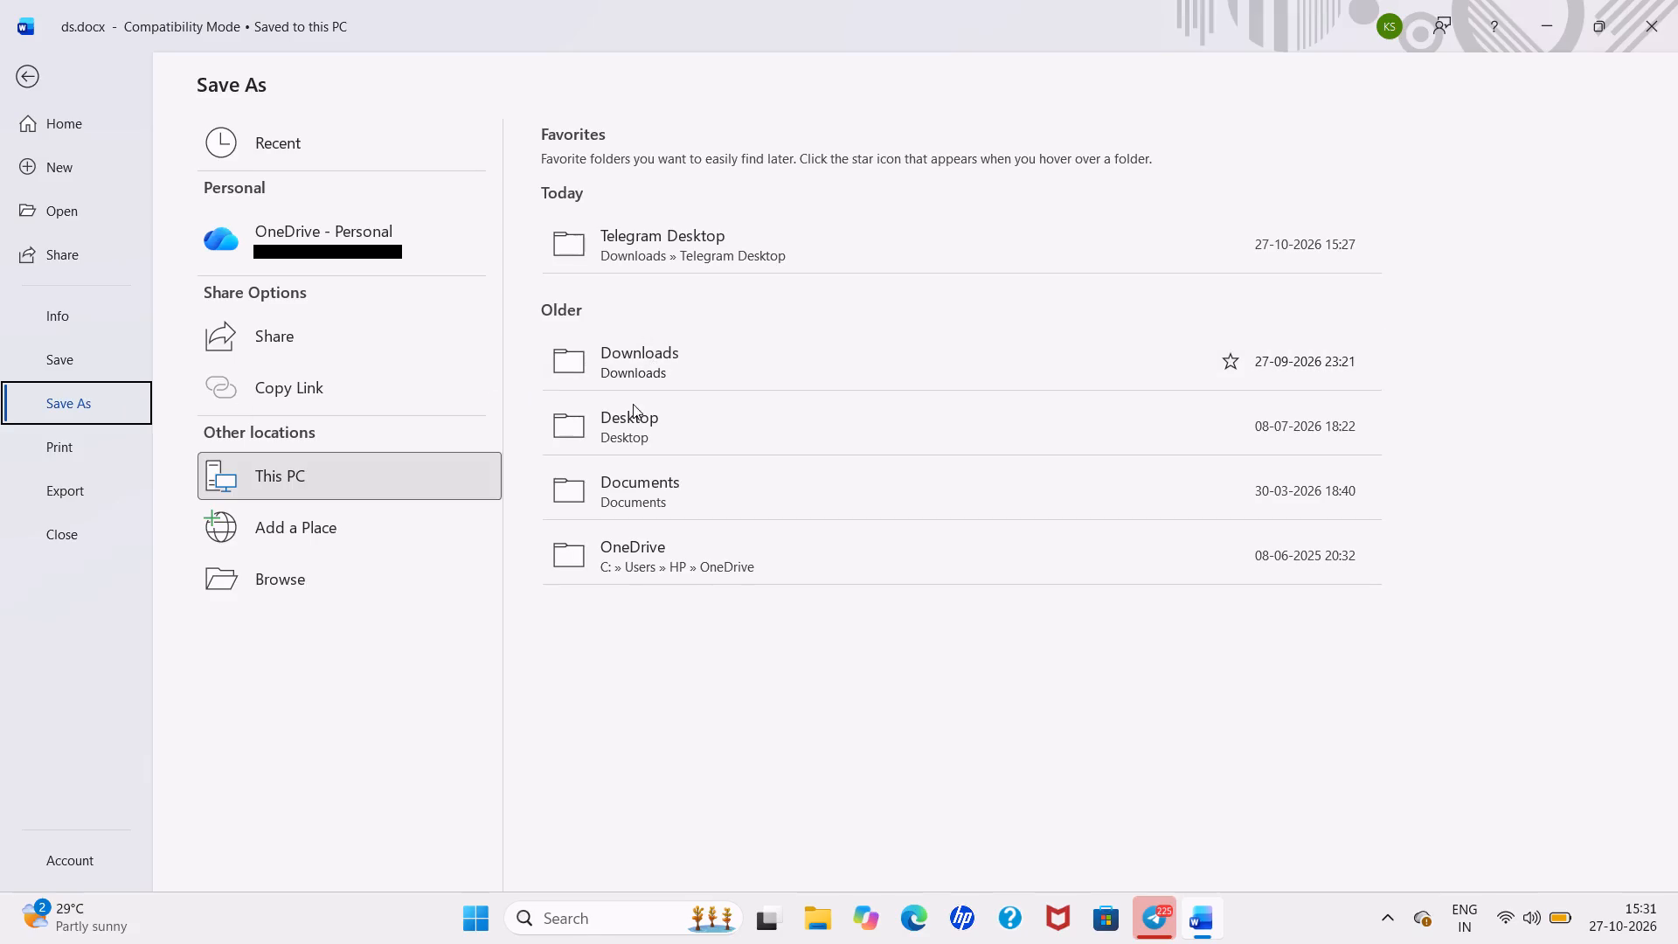
click(690, 367)
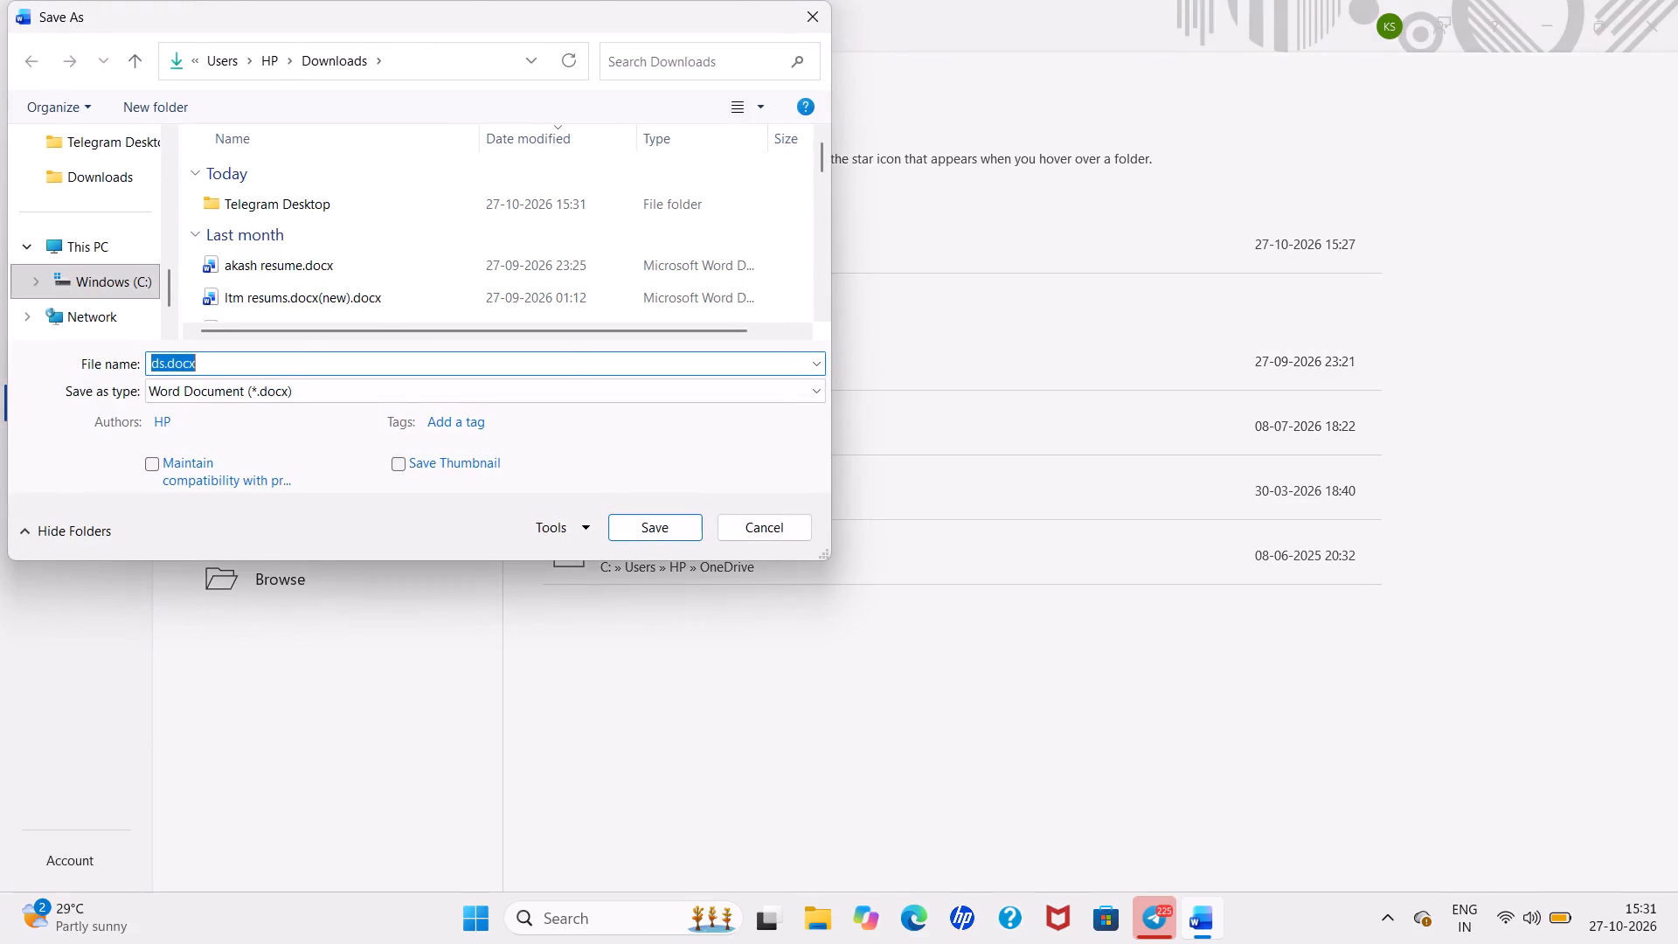
click(169, 362)
key(Left)
key(BackSpace)
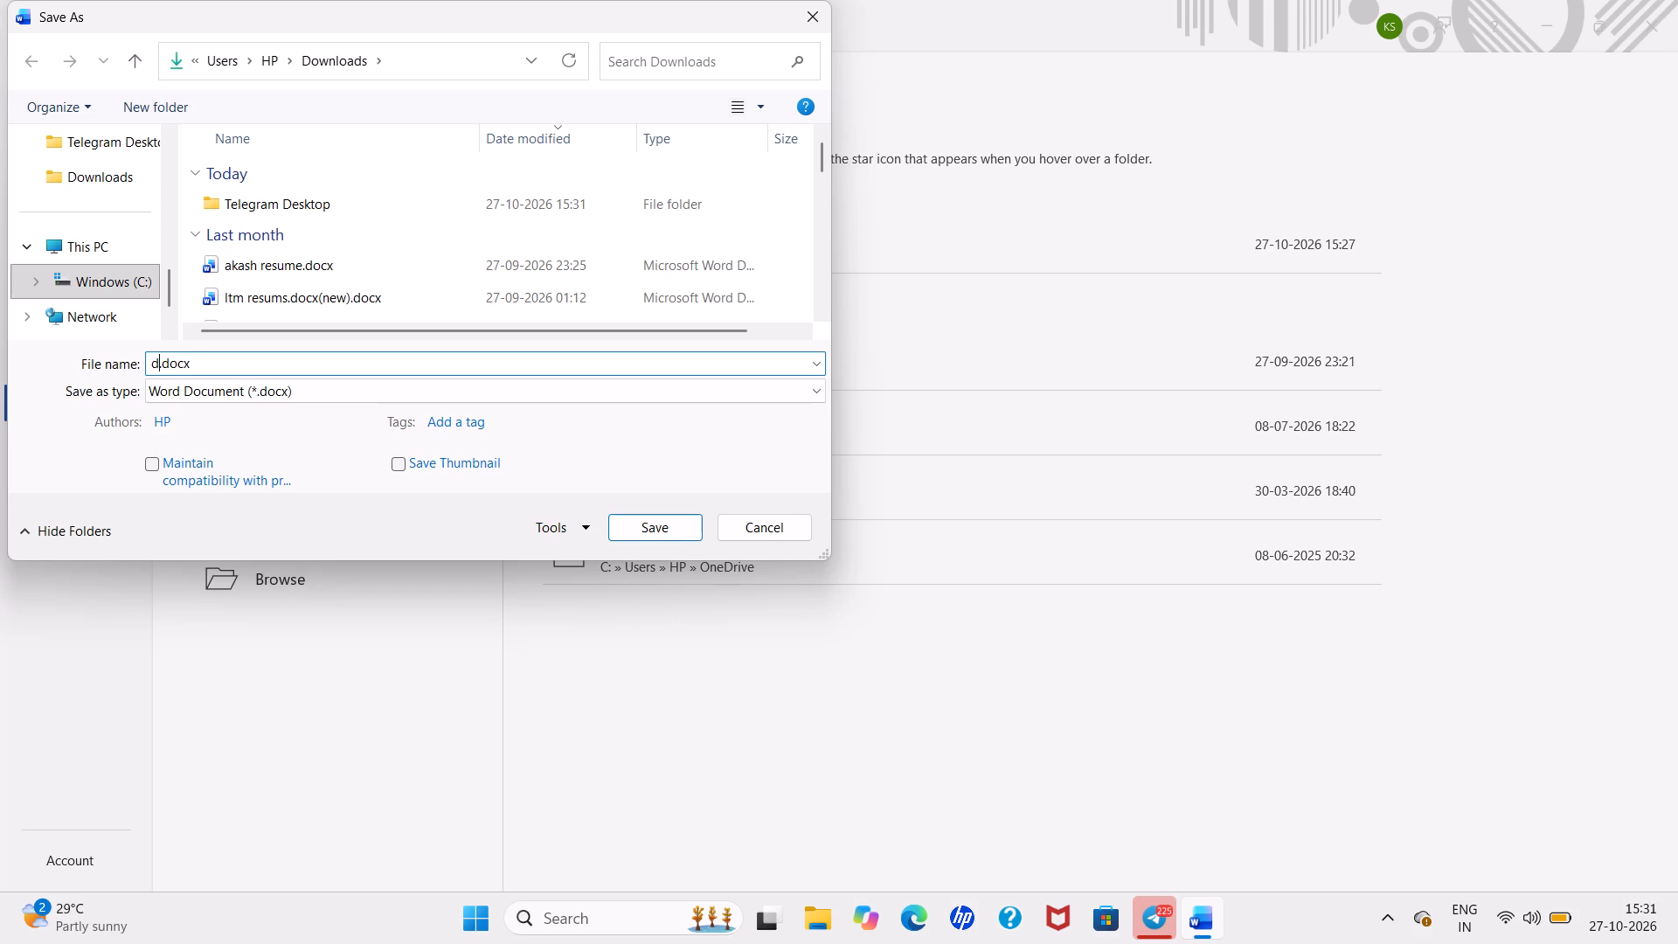
key(BackSpace)
text(MICRO)
text(wave)
click(651, 526)
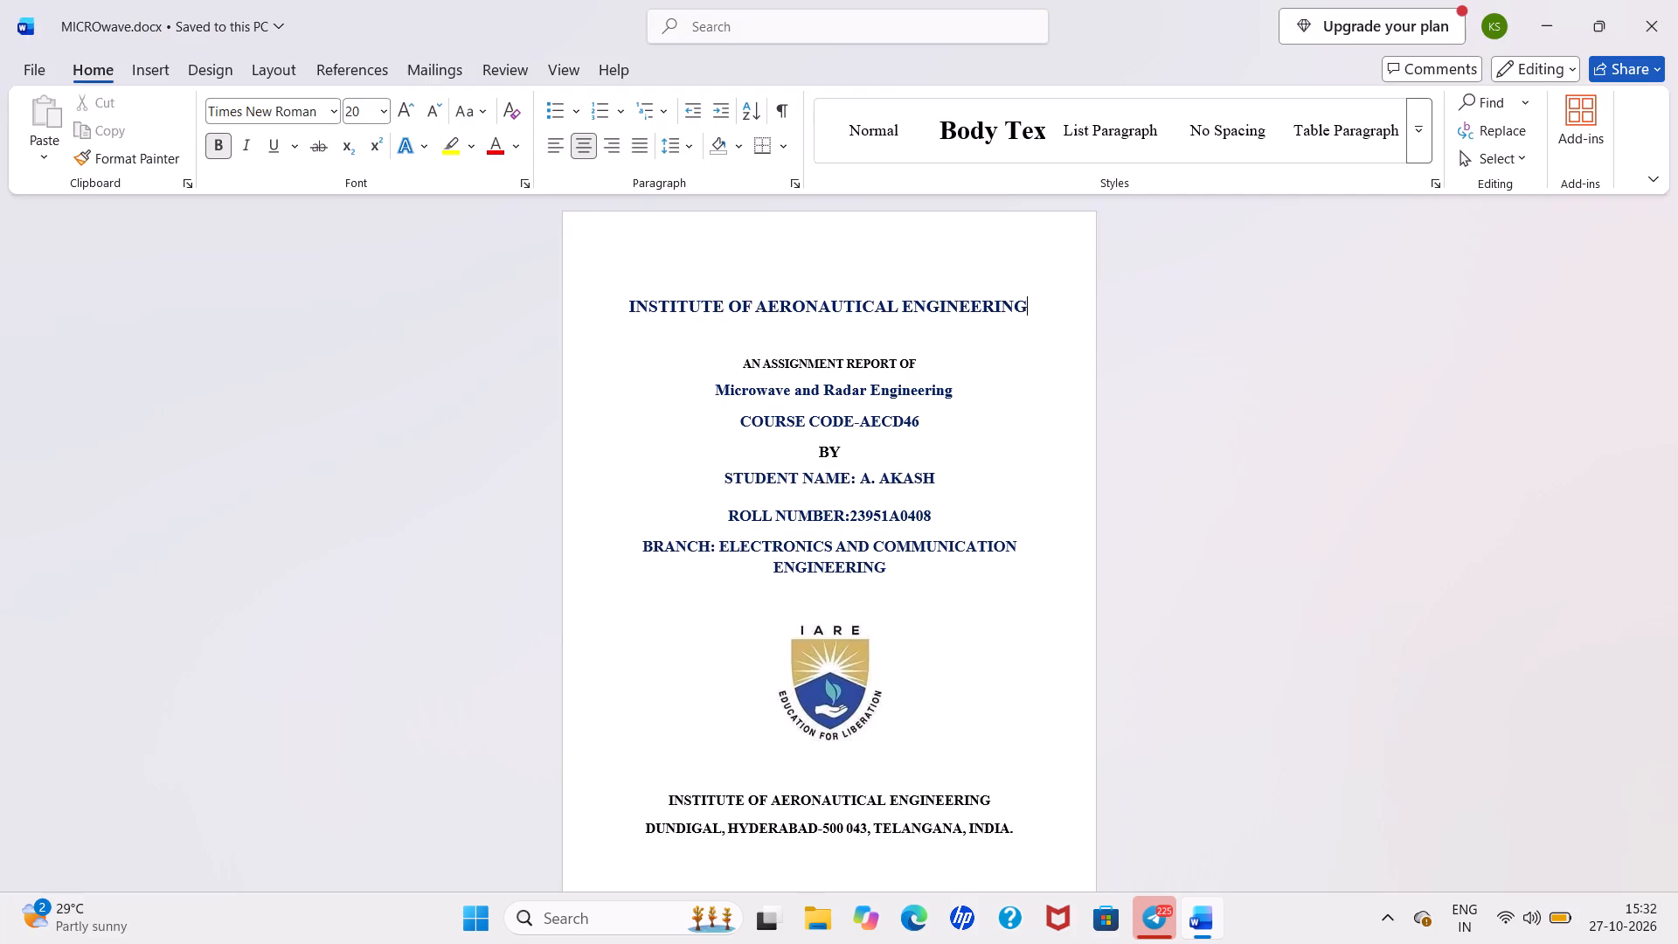
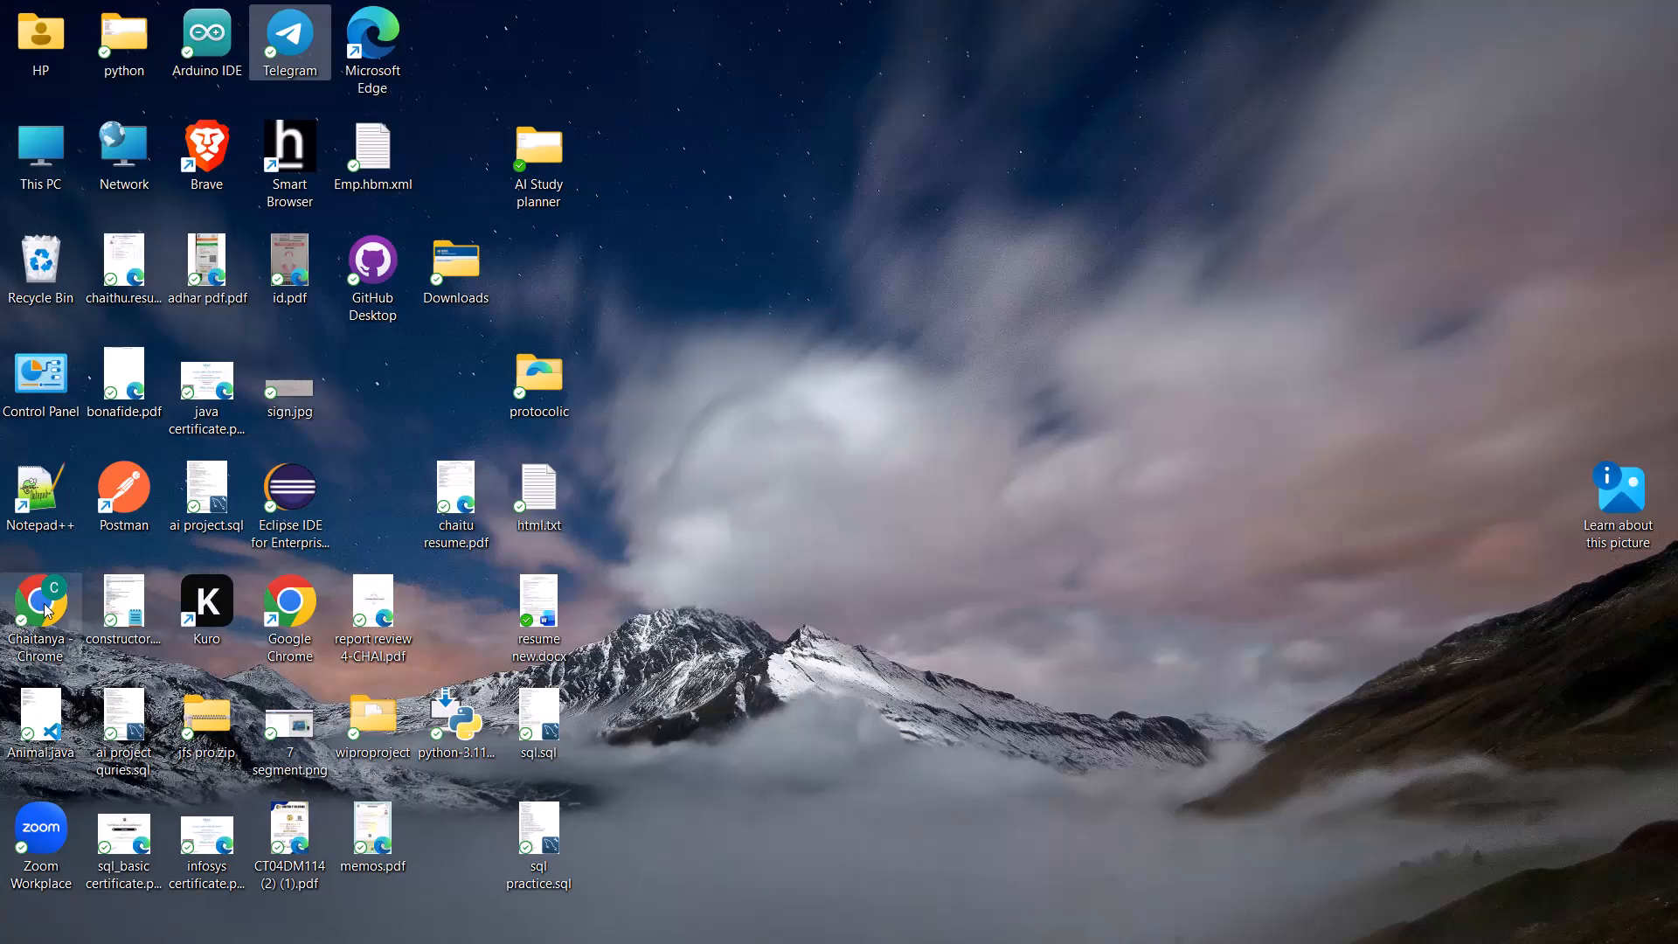
Open Google Chrome and search Google for "word document merge" in the new tab.
right_click(44, 603)
double_click(44, 603)
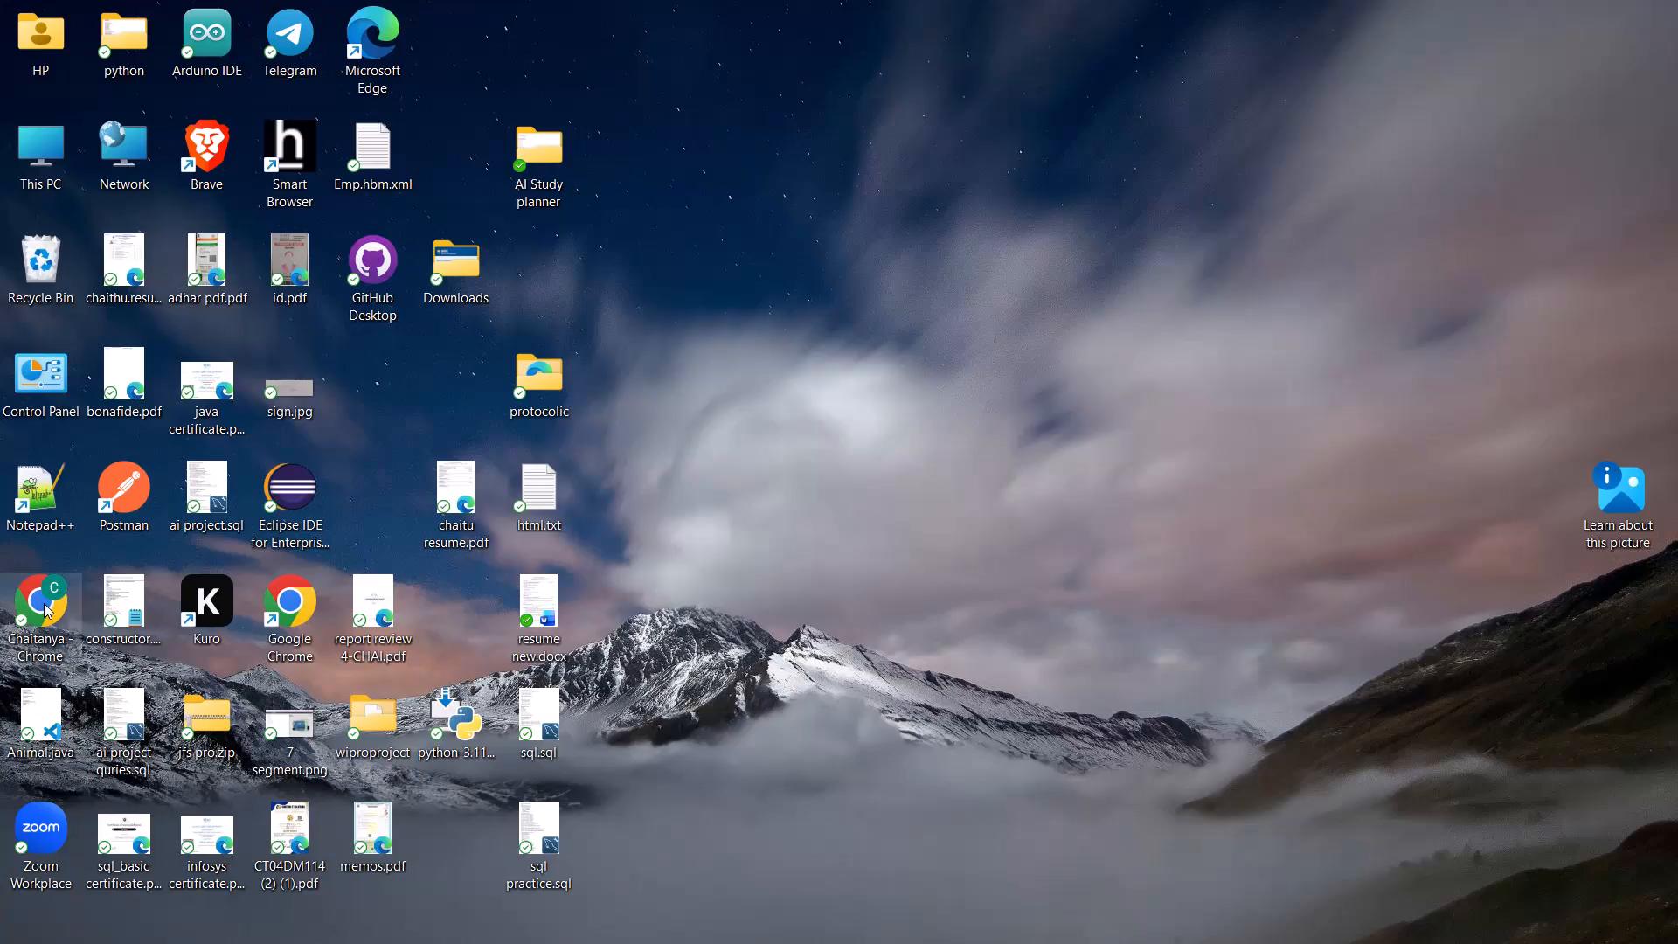
click(44, 603)
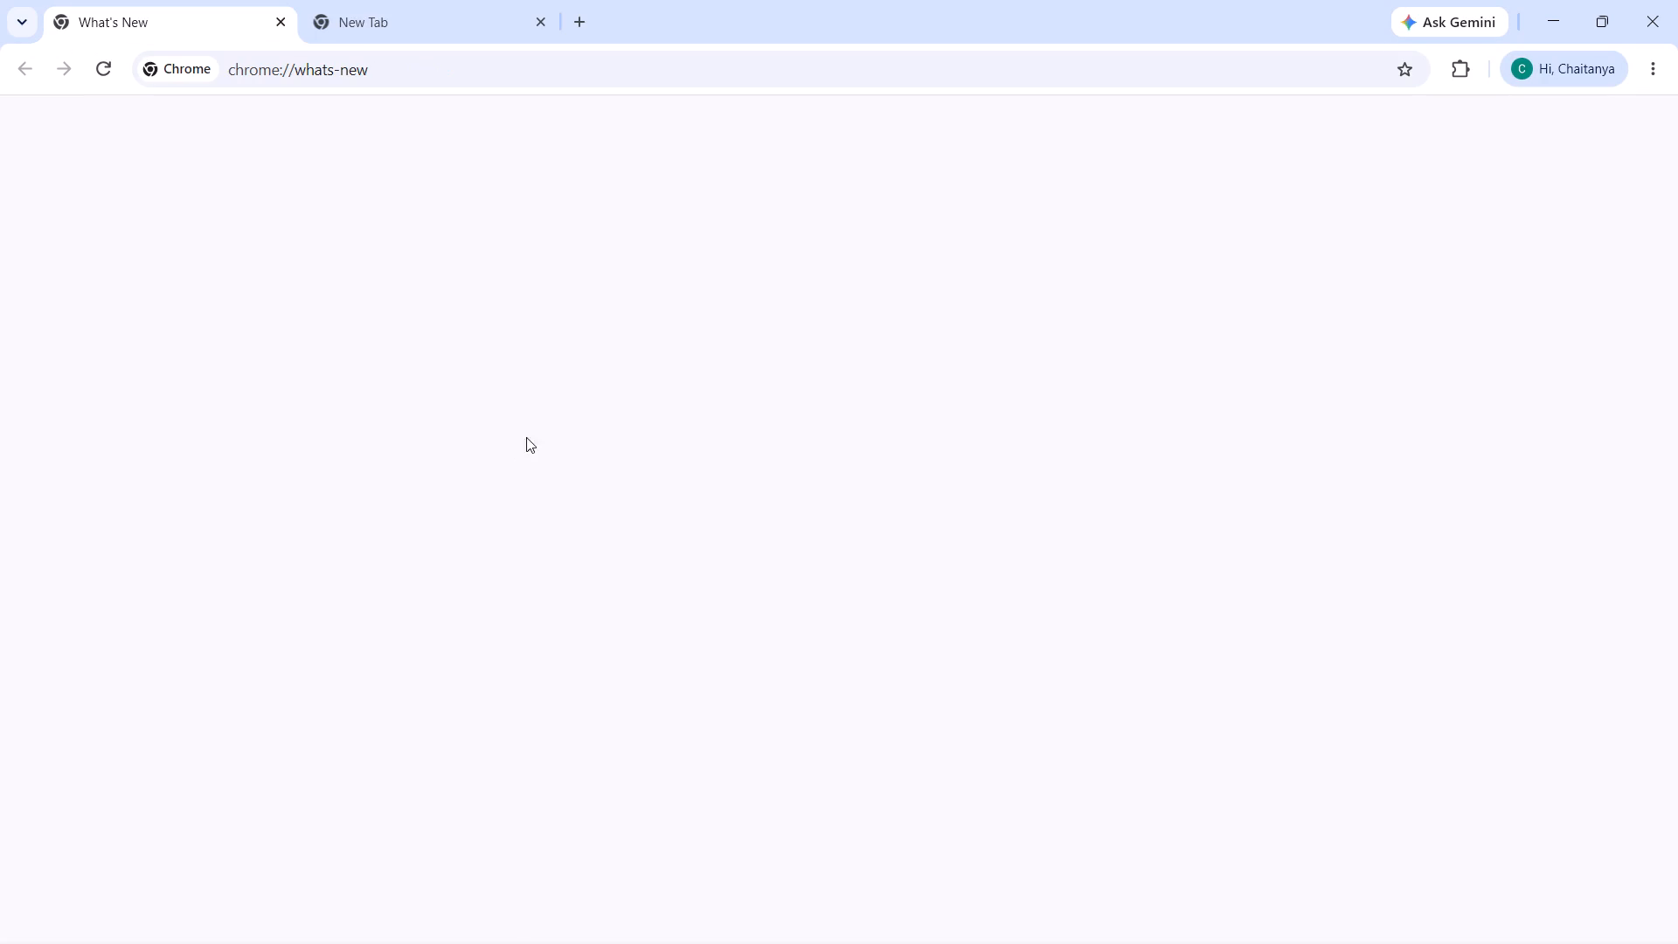
click(473, 33)
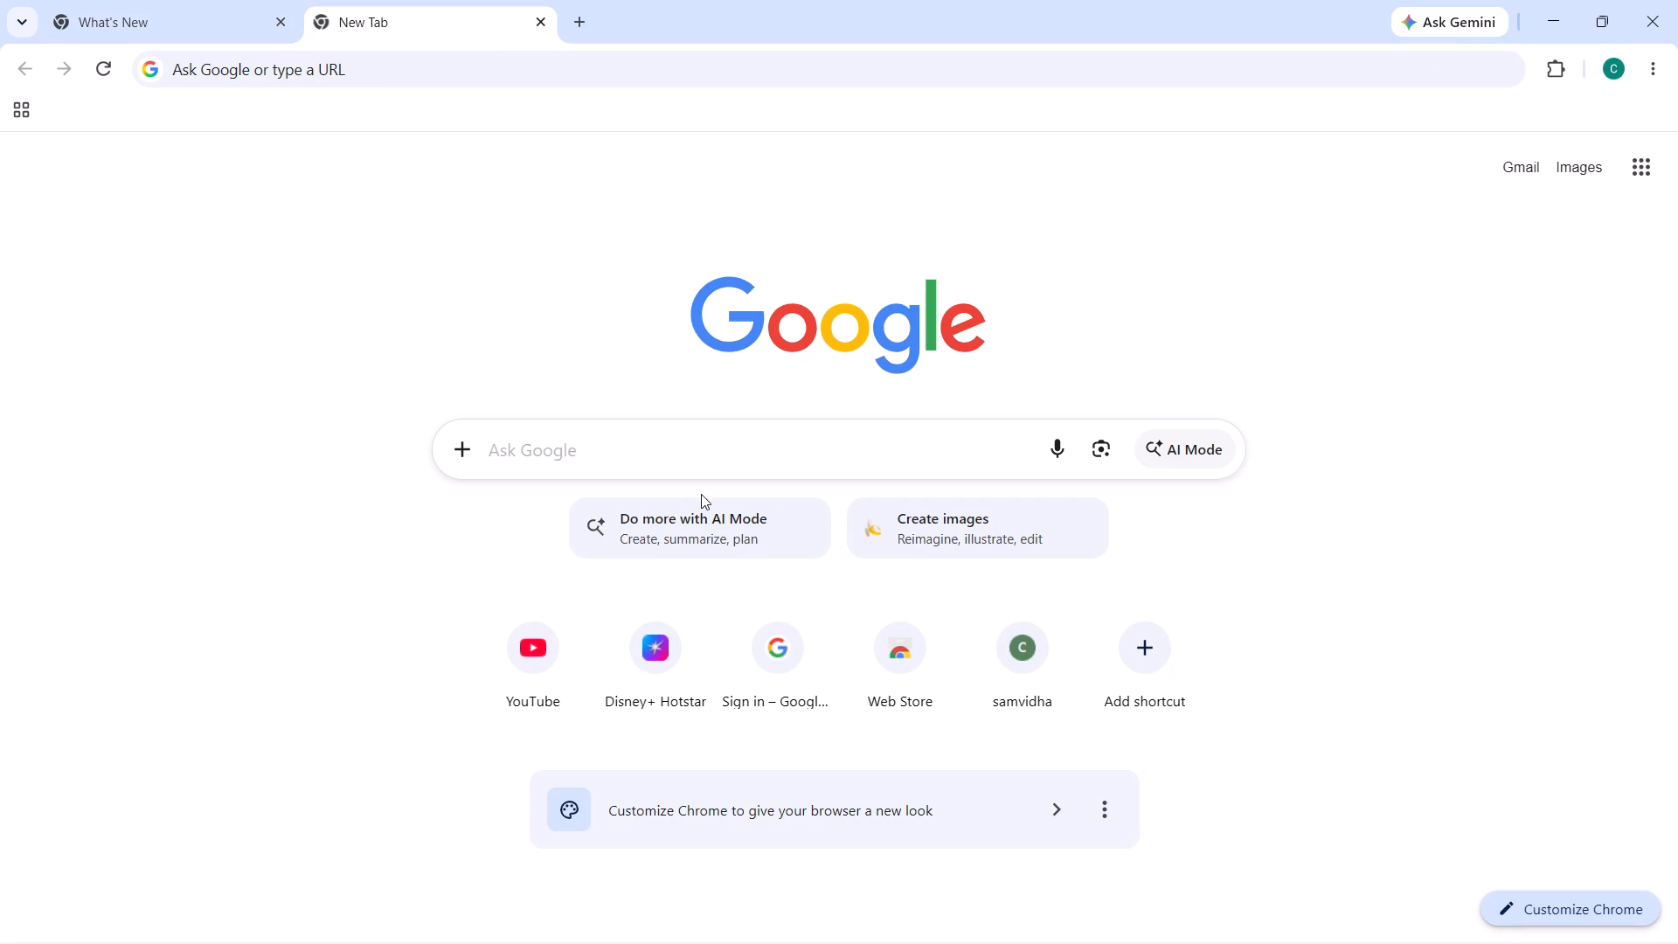
click(688, 451)
text(word)
key(space)
text(documn)
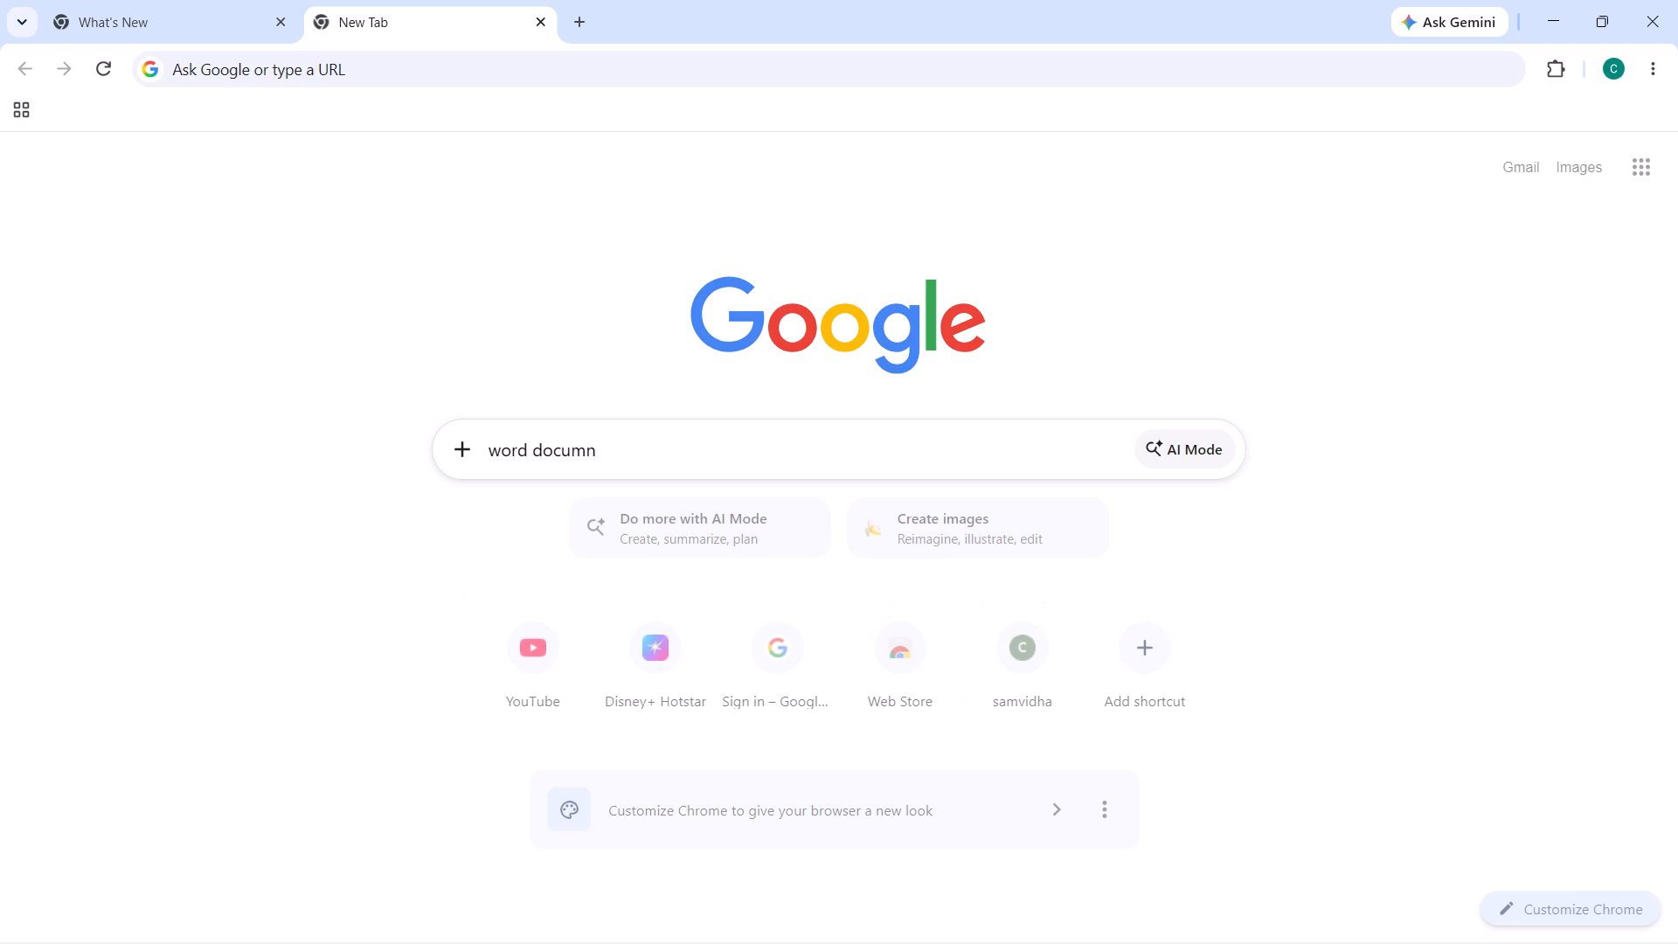
key(BackSpace)
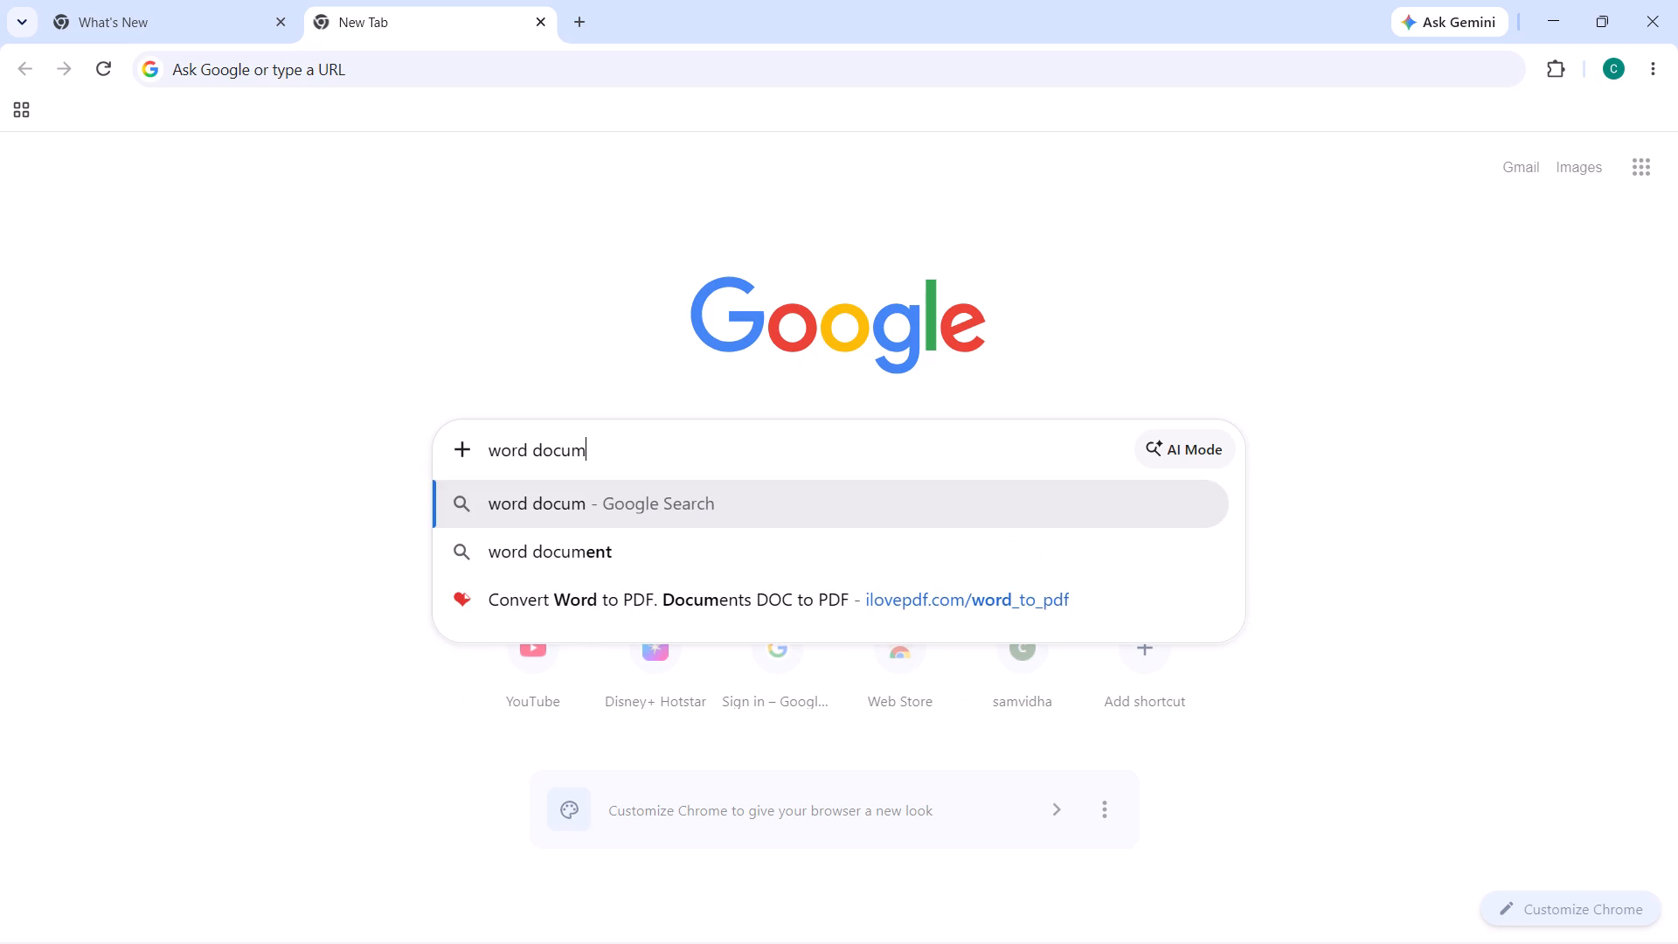
text(ent)
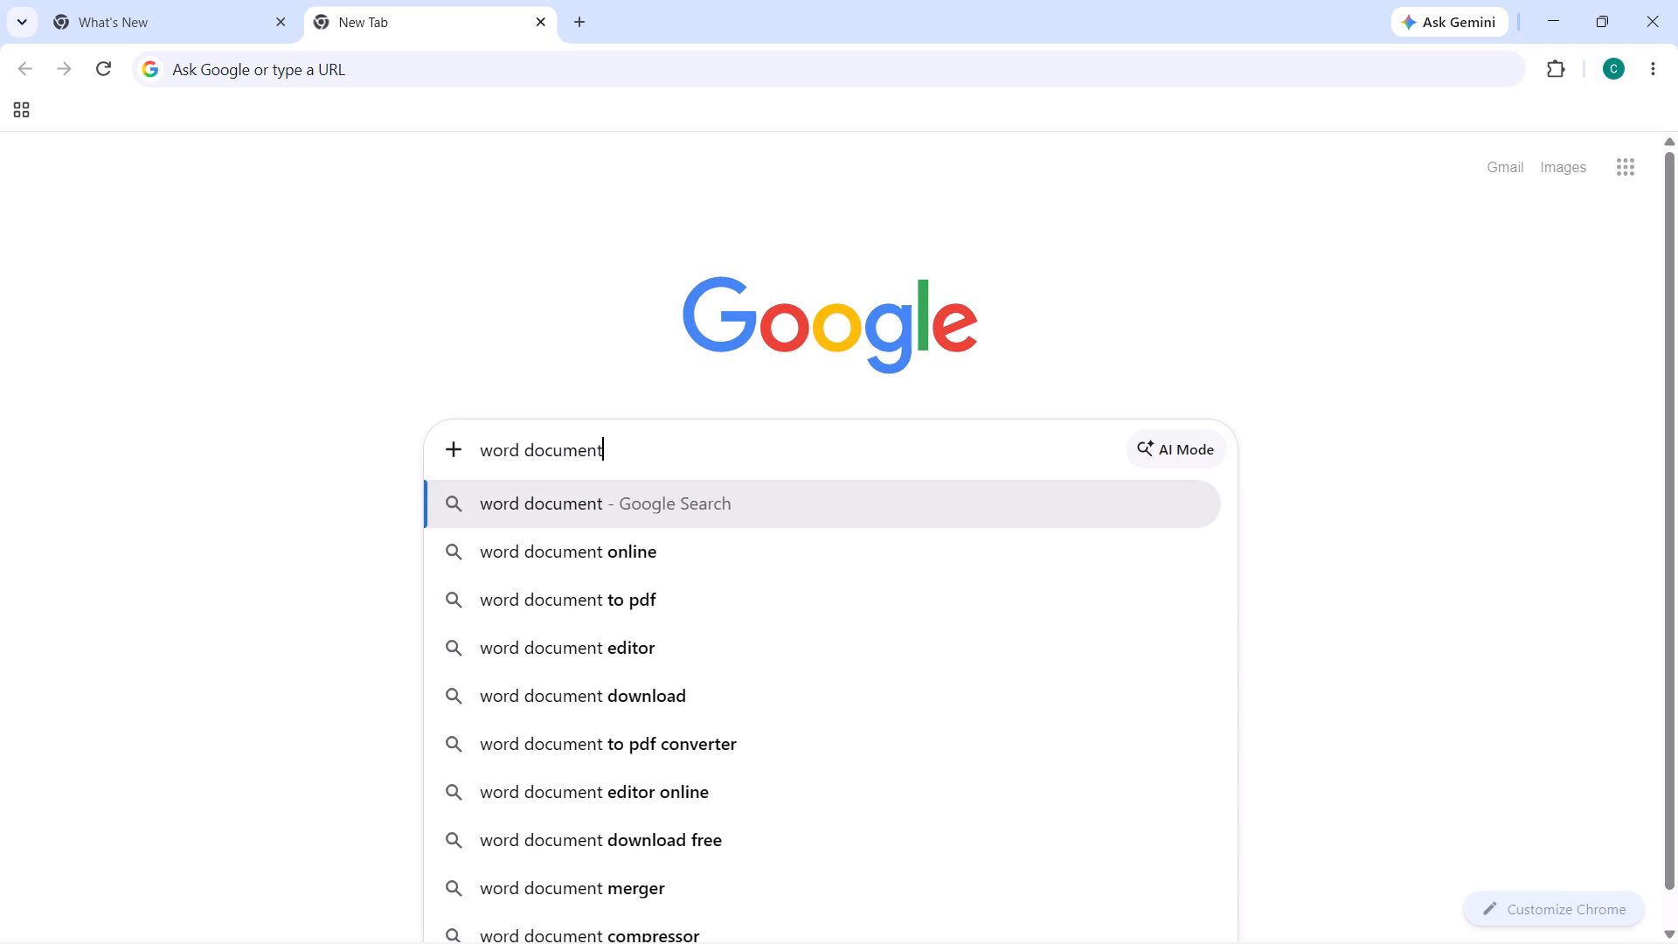
key(space)
text(merge)
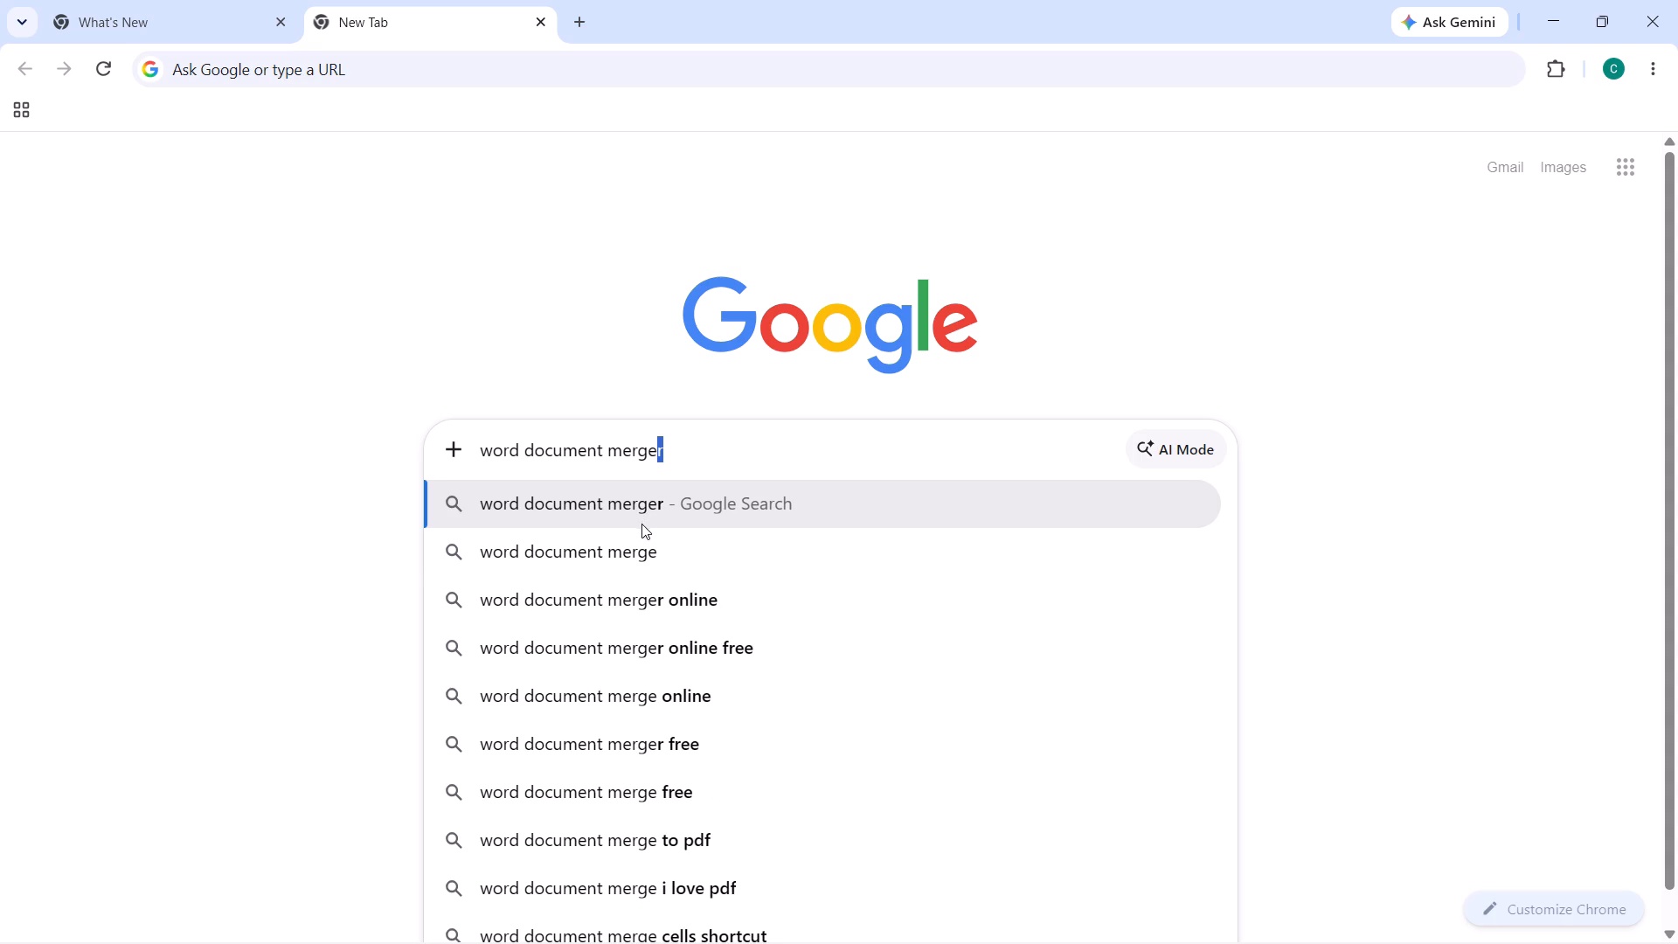
click(632, 565)
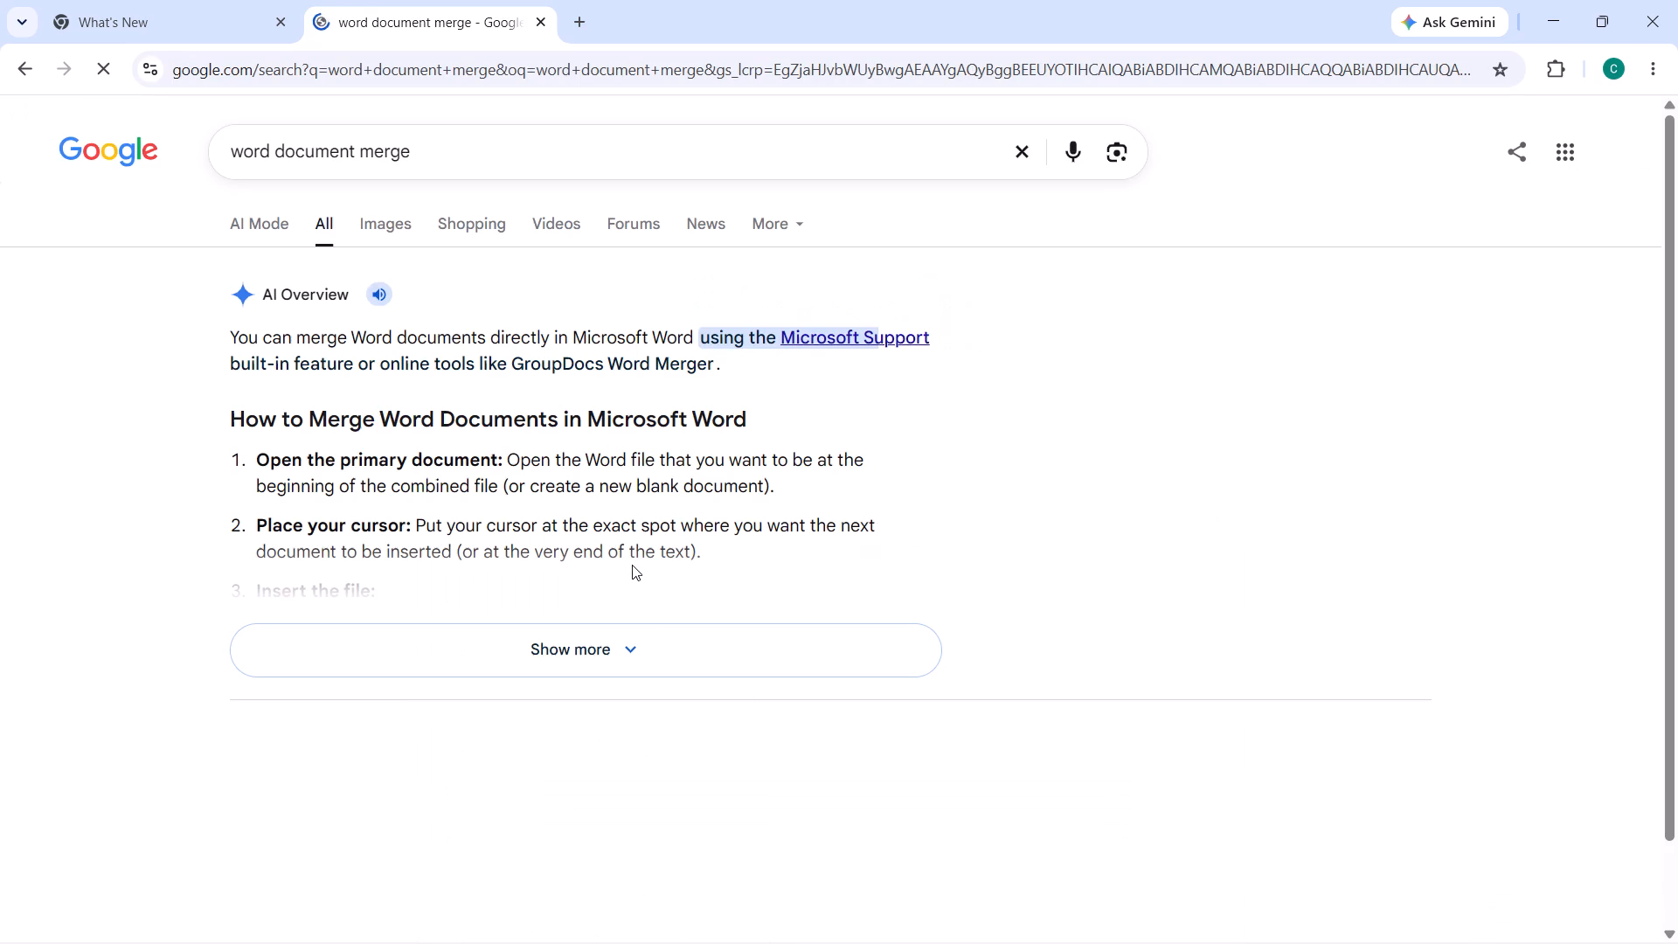
Open the PDF House result "Merge Word Documents Online" and minimize the browser to return to the desktop.
scroll(562, 581, down, 2)
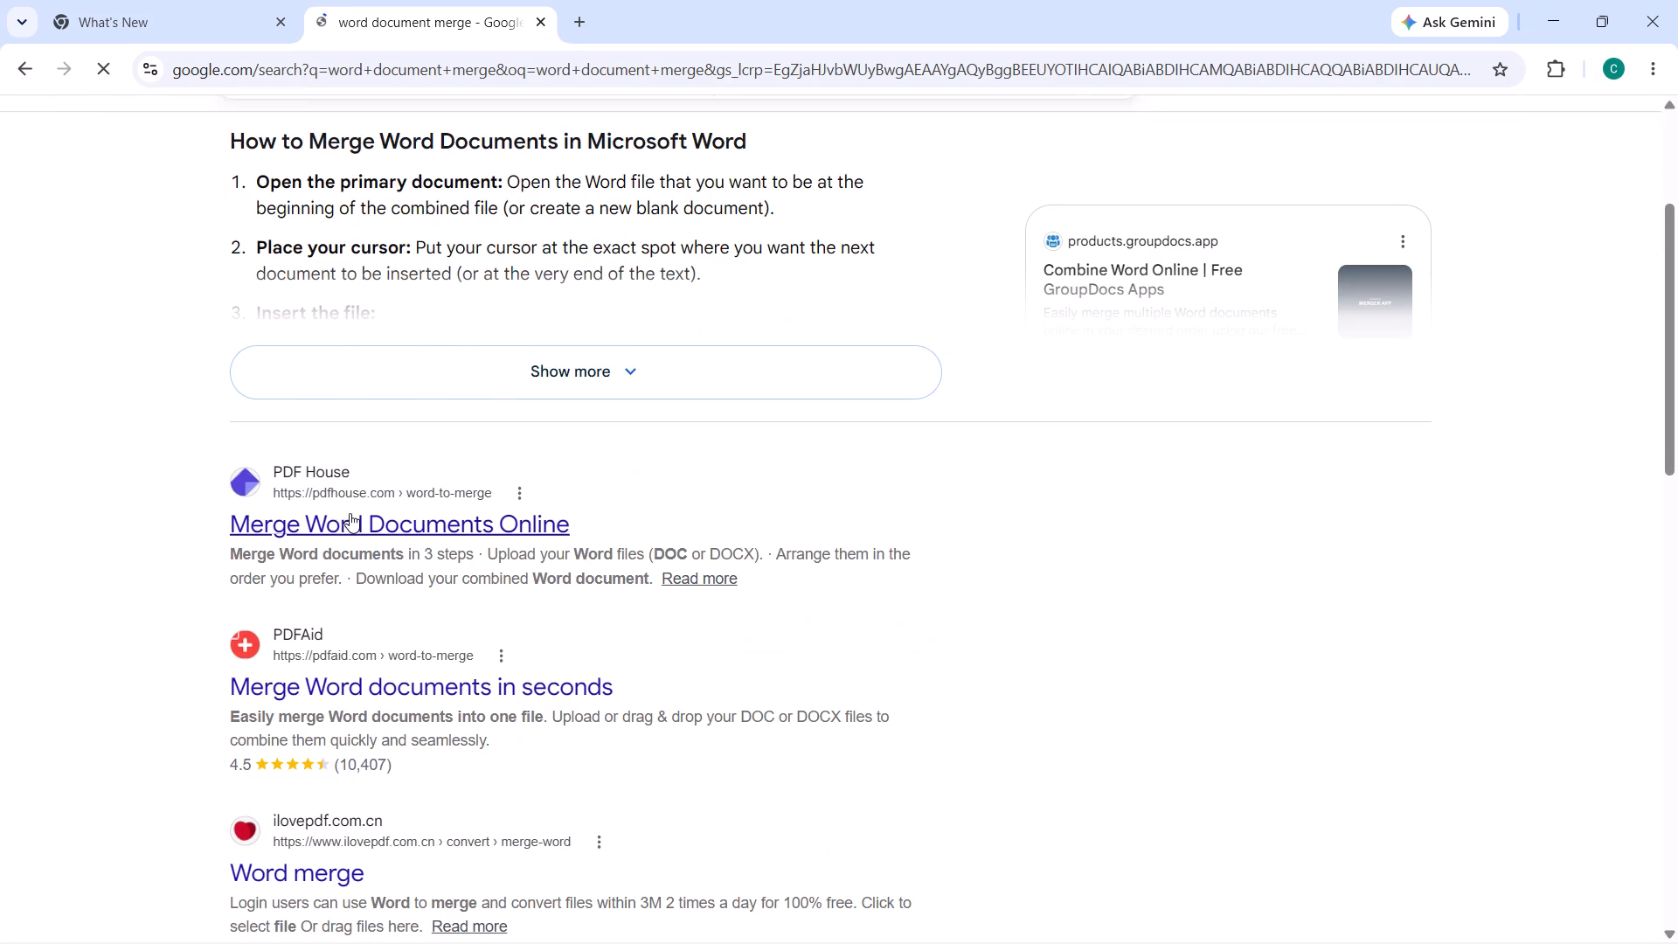
click(336, 498)
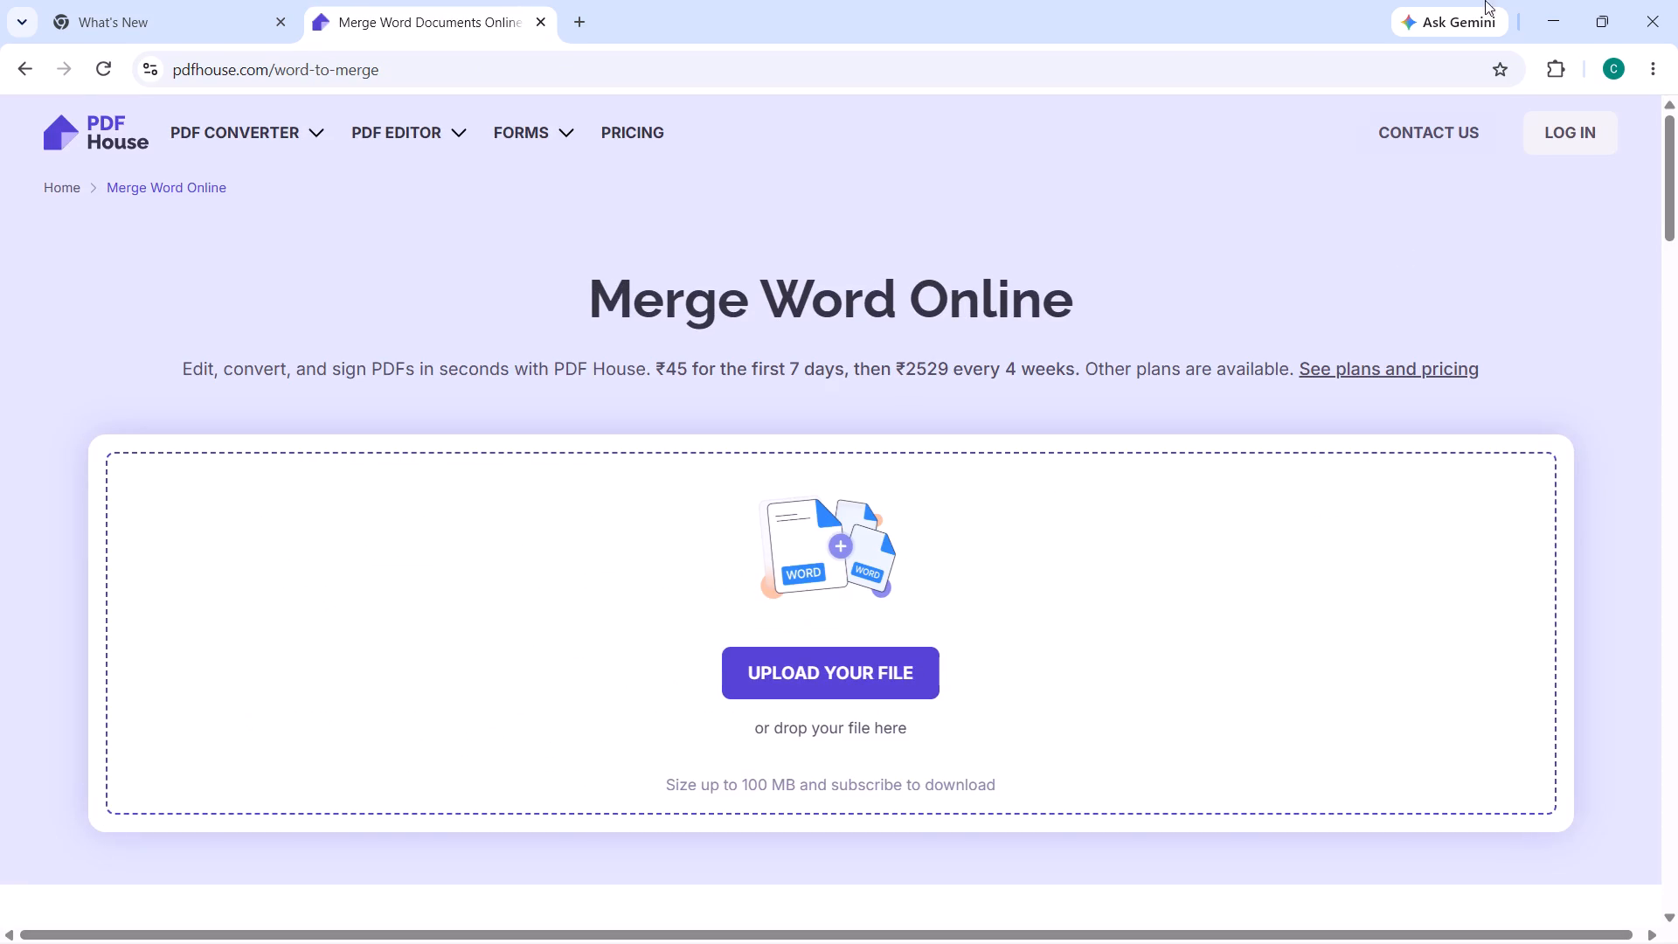
click(1554, 26)
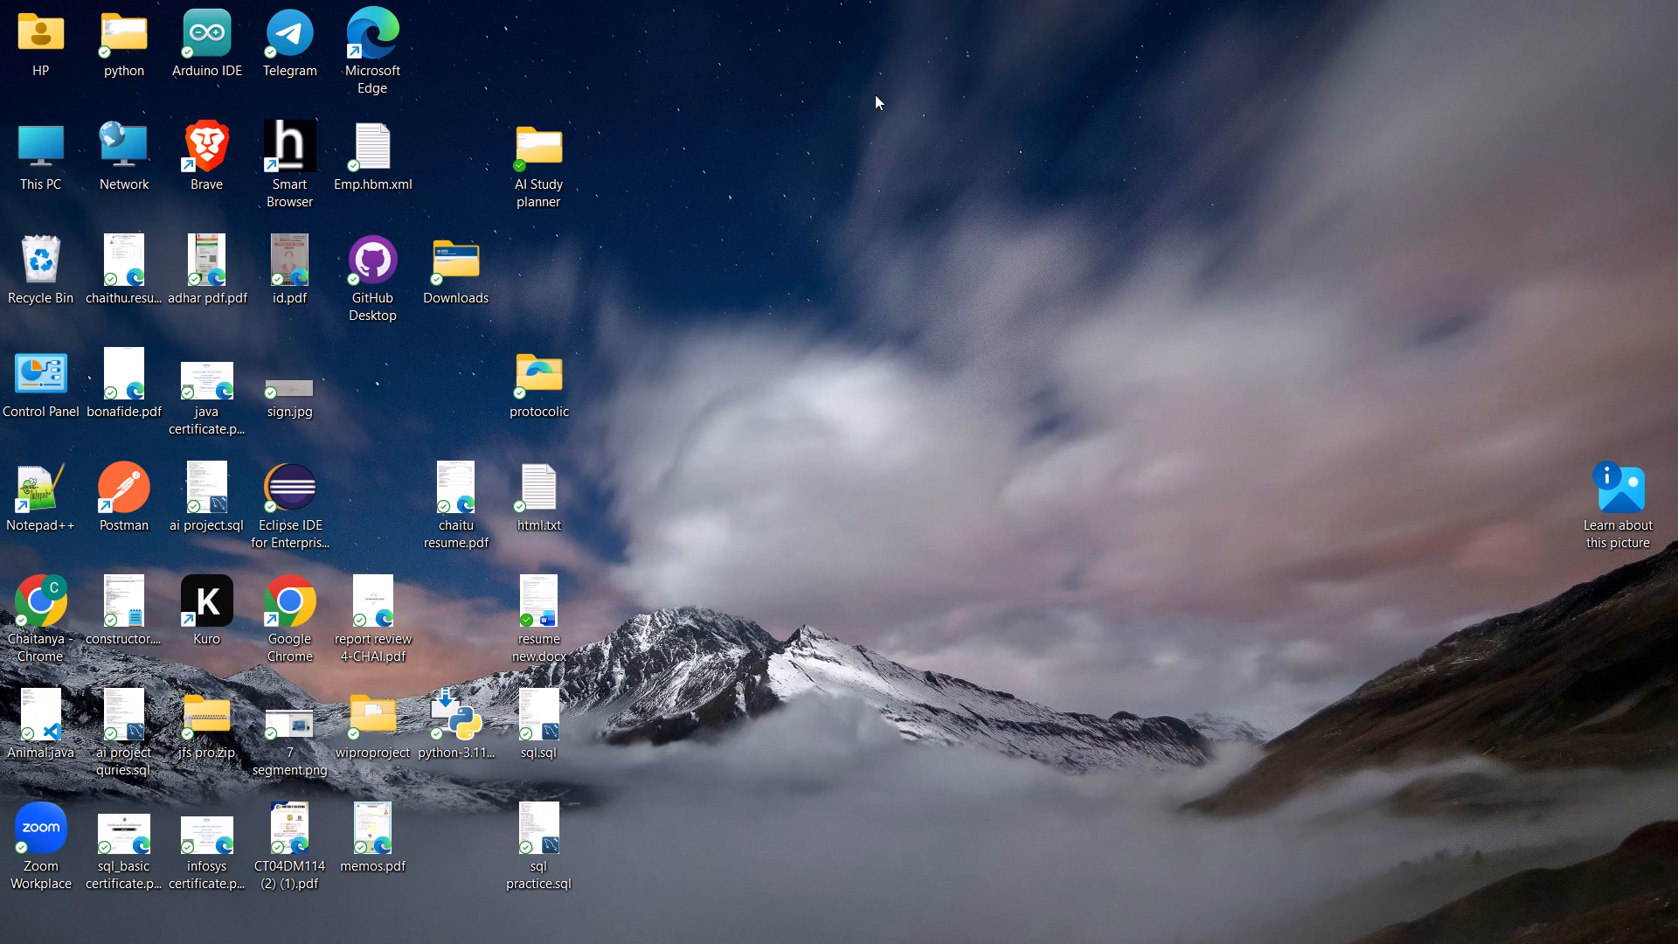
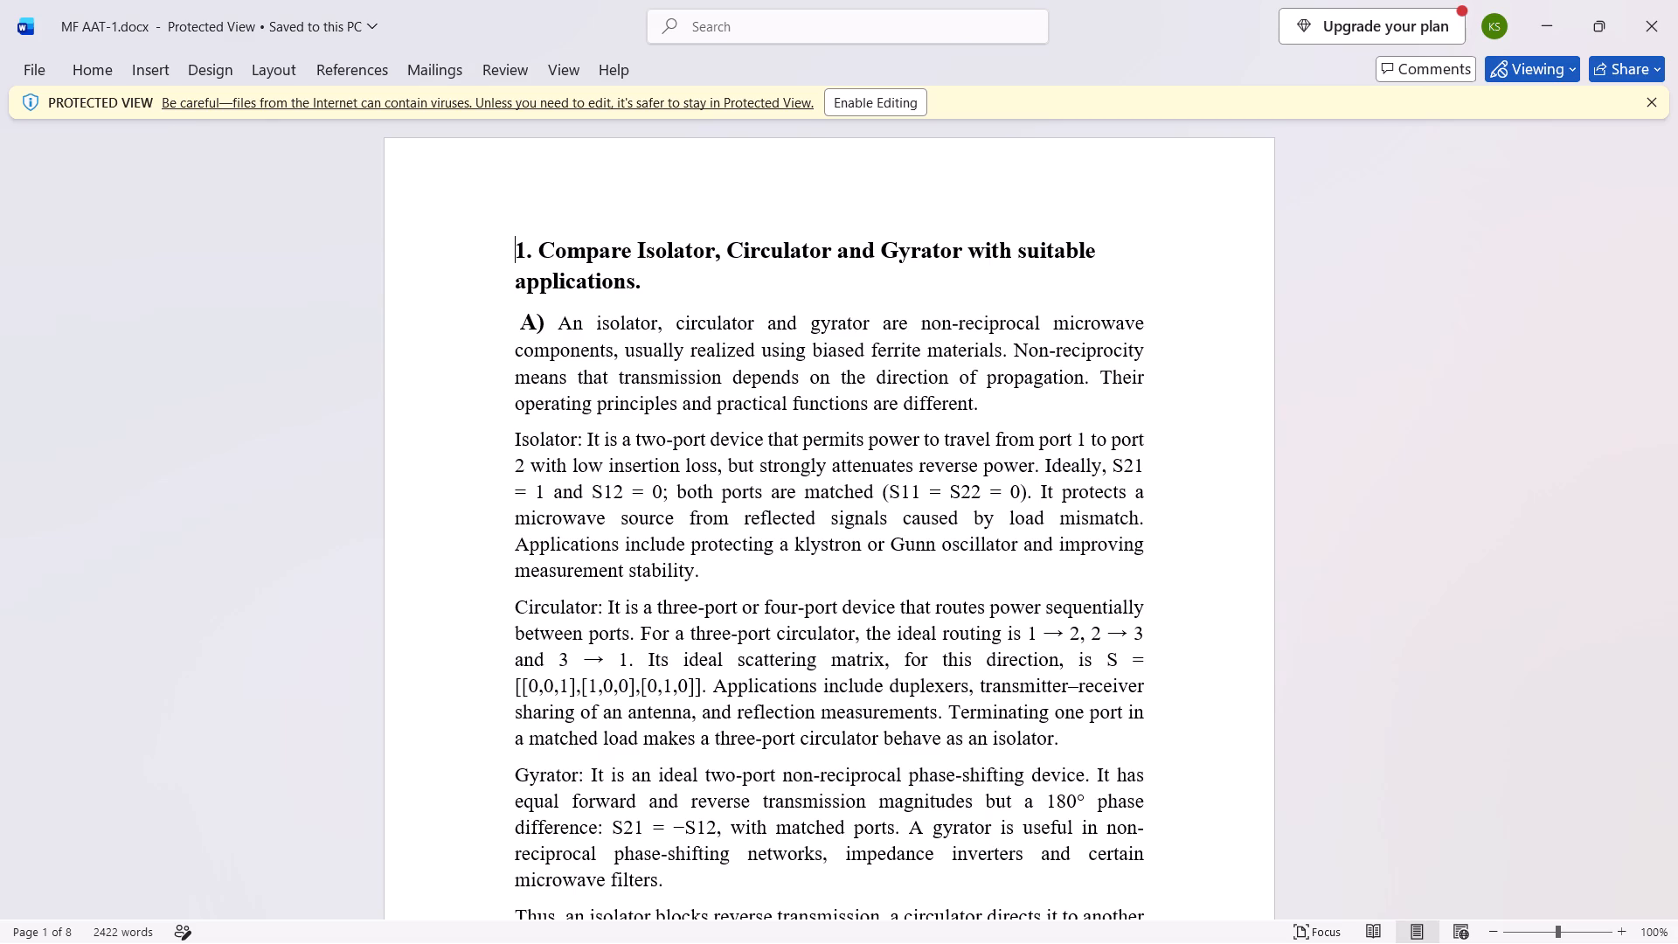
Skim the first questions and answers in MF AAT-1.docx, return to its beginning, and close the document.
click(947, 453)
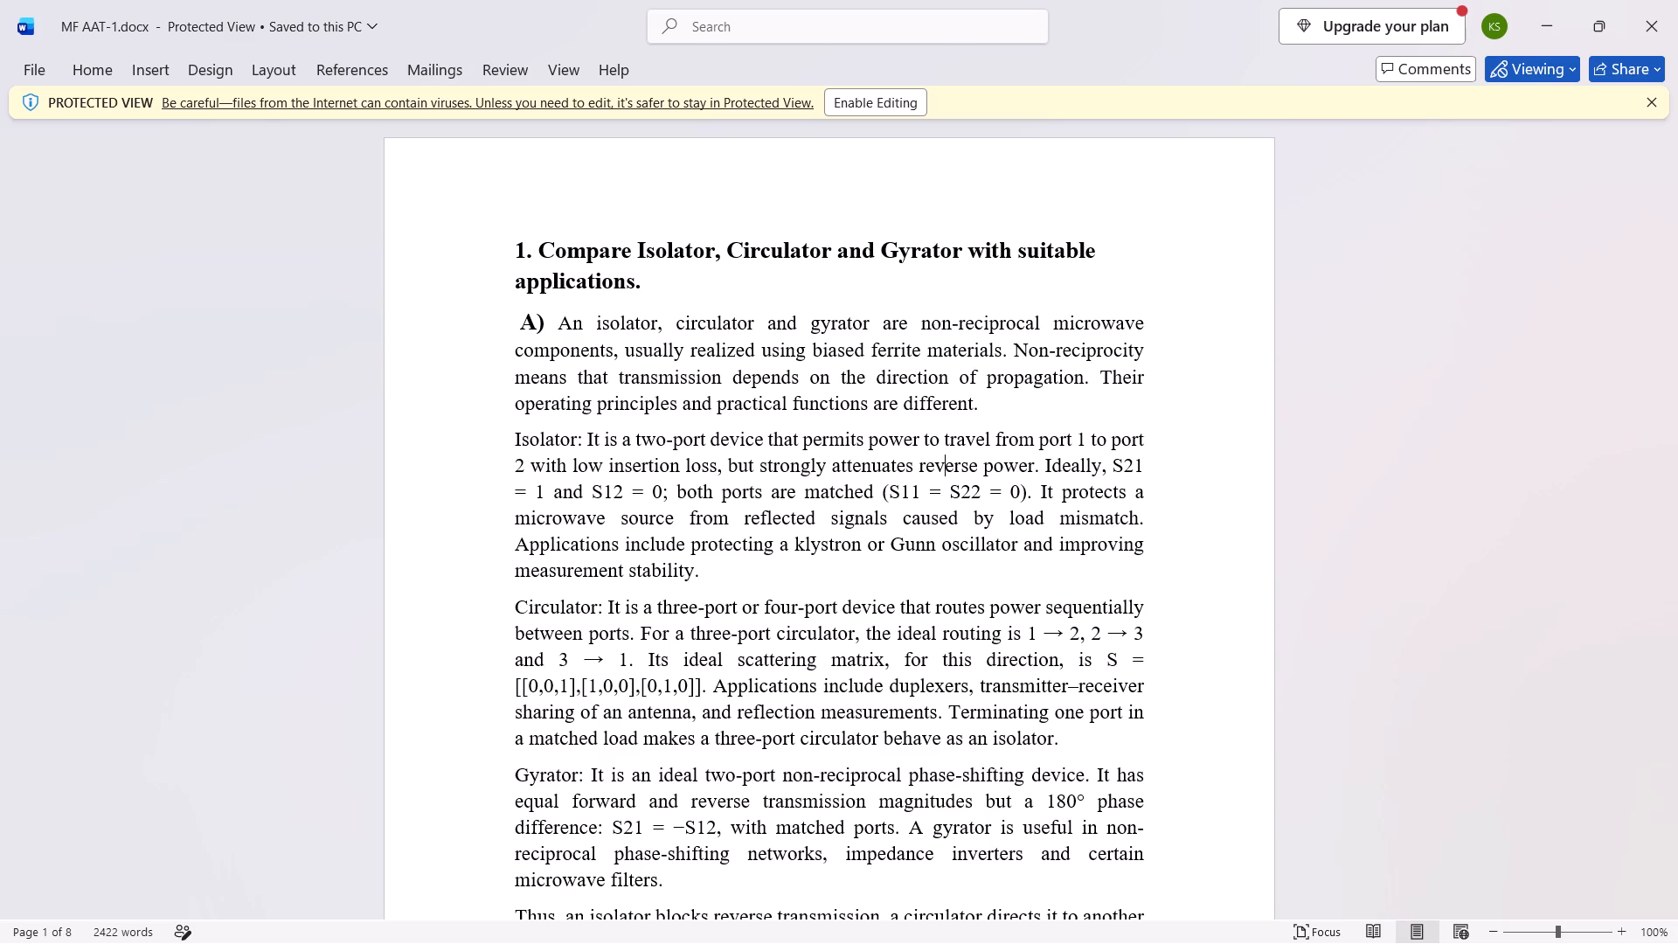
click(947, 453)
scroll(947, 453, down, 1)
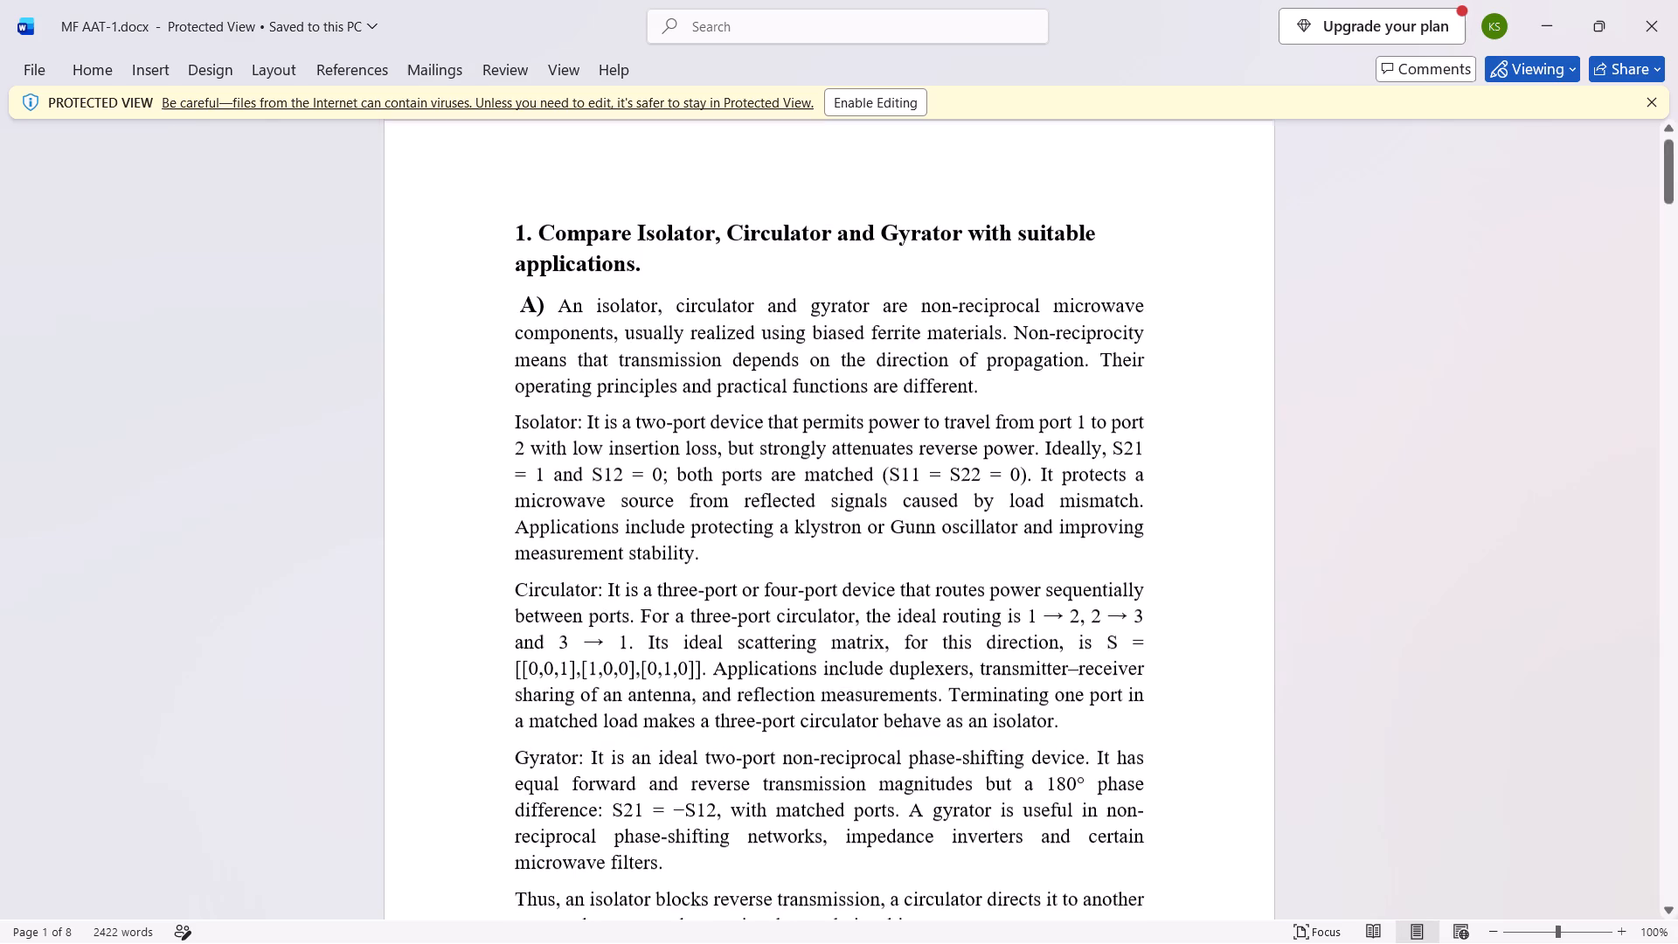
scroll(947, 453, down, 2)
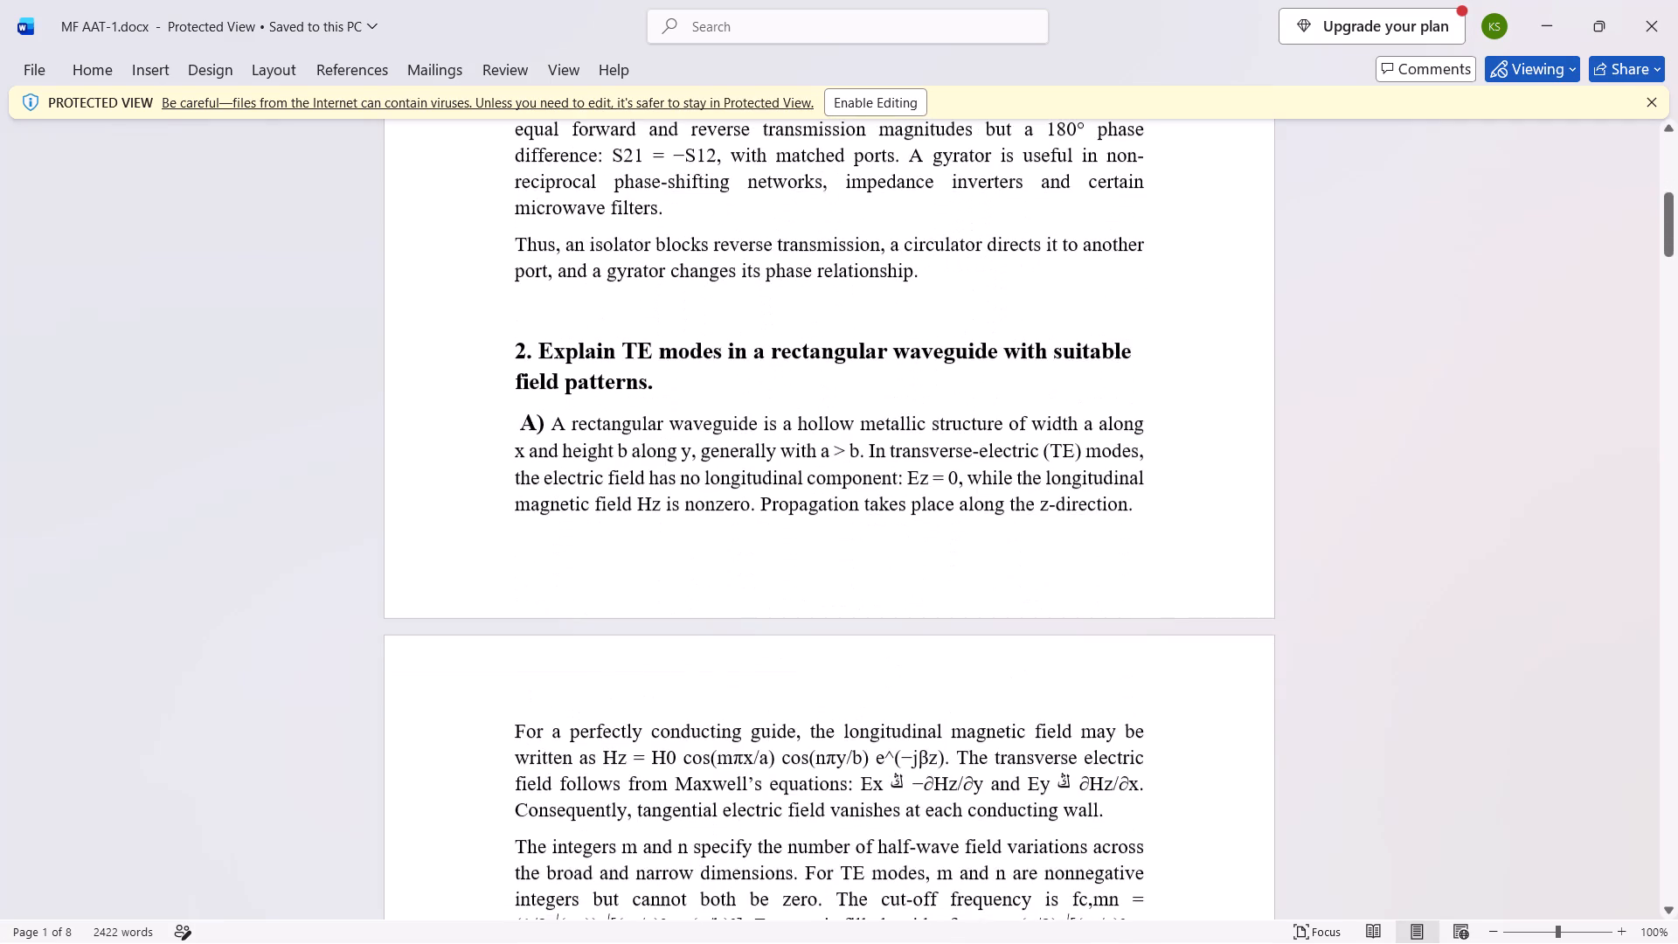
scroll(947, 453, down, 5)
scroll(947, 453, up, 11)
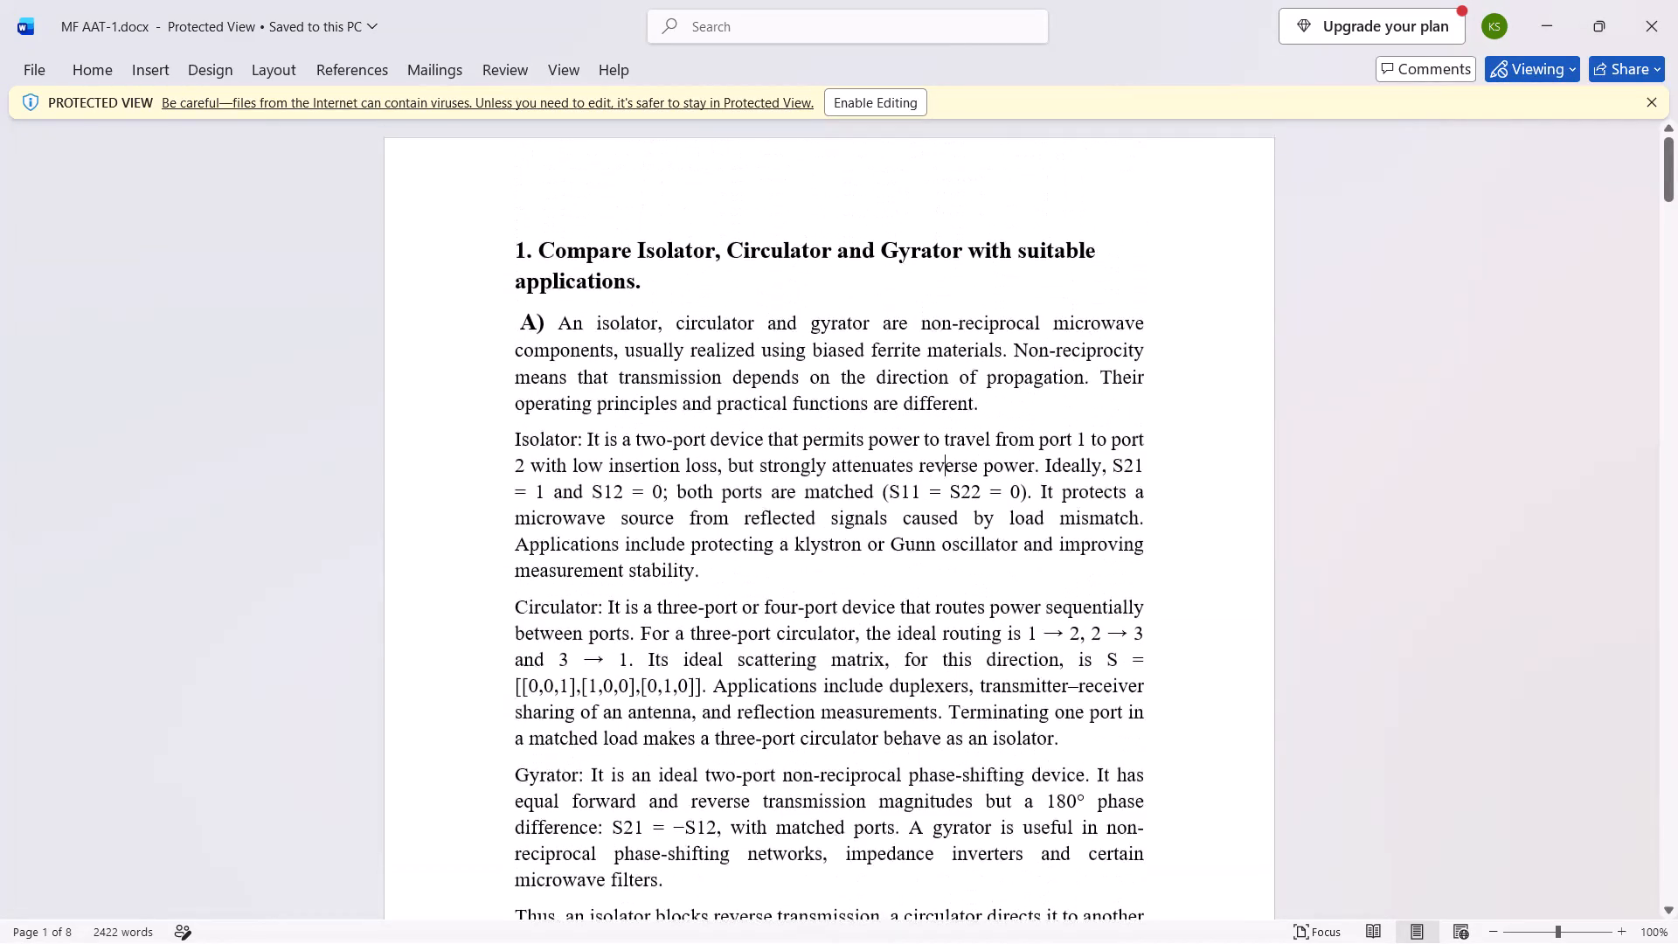
click(1653, 24)
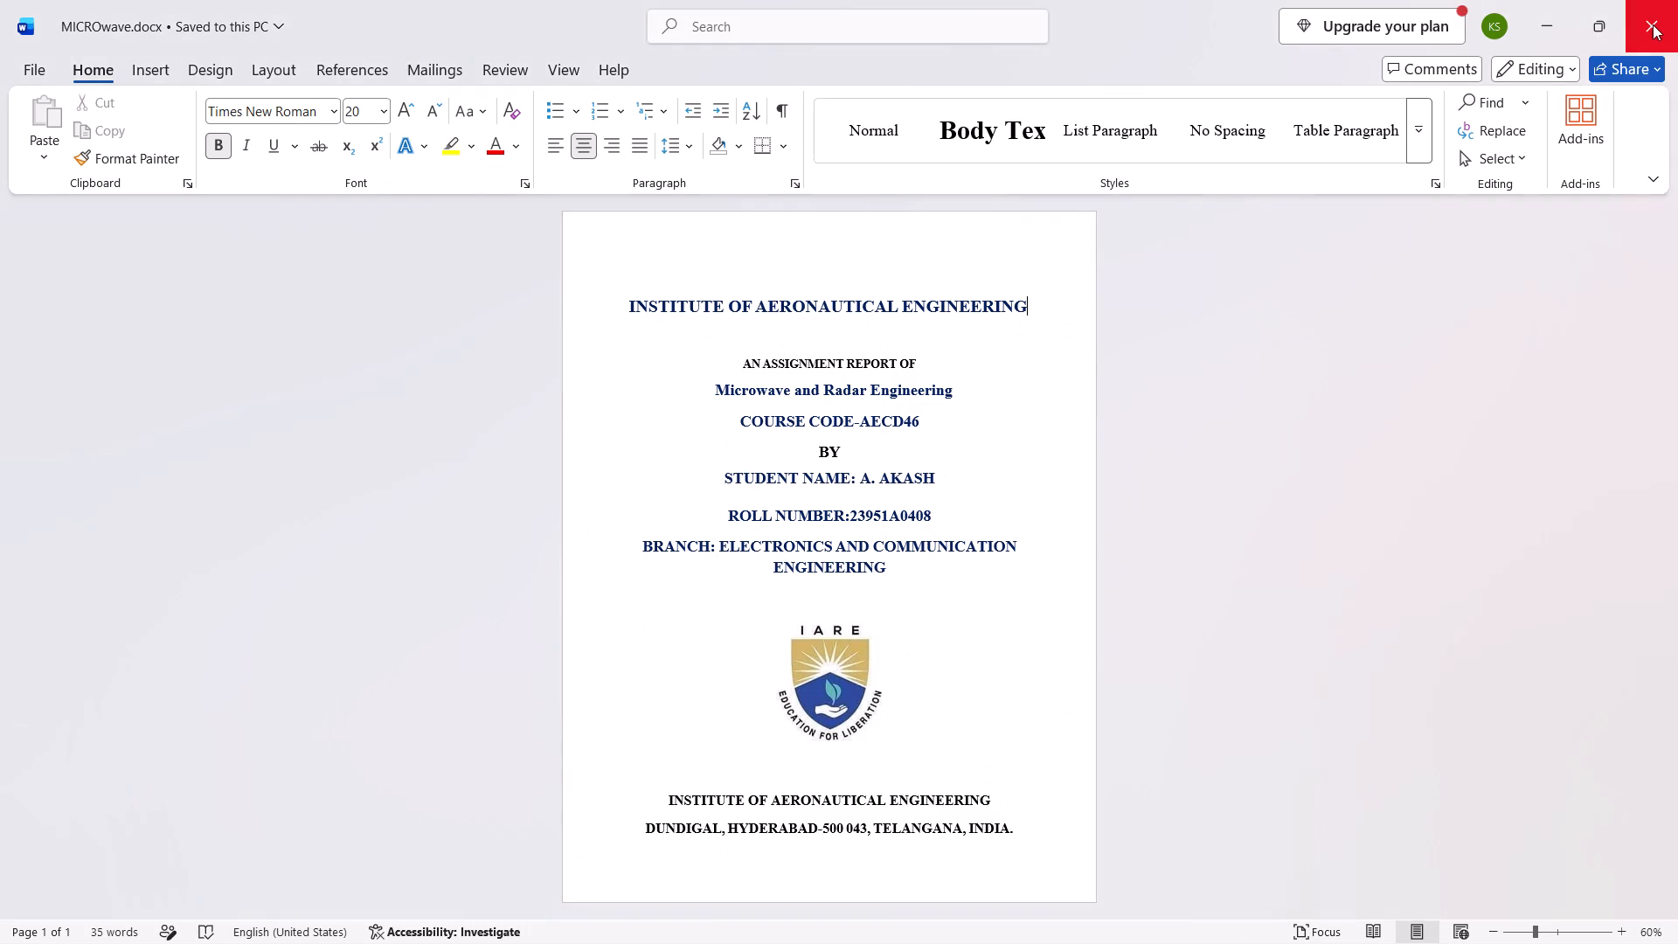
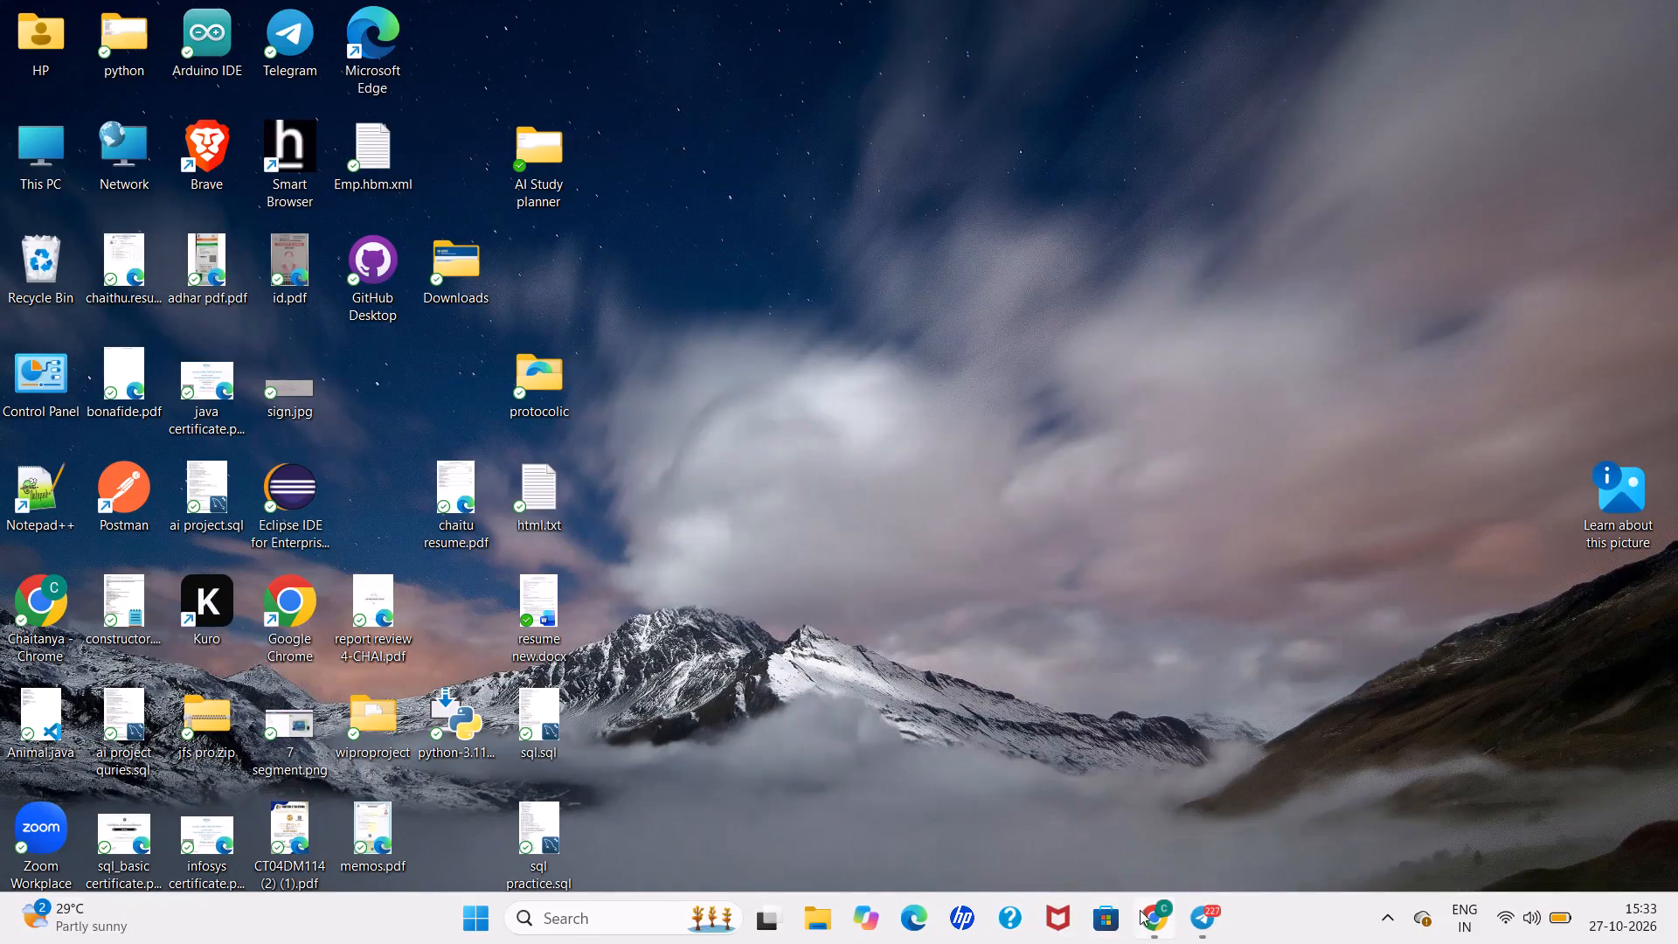
Switch to Chrome and upload MICROwave.docx from the Downloads folder to the online Word merge tool.
click(1146, 918)
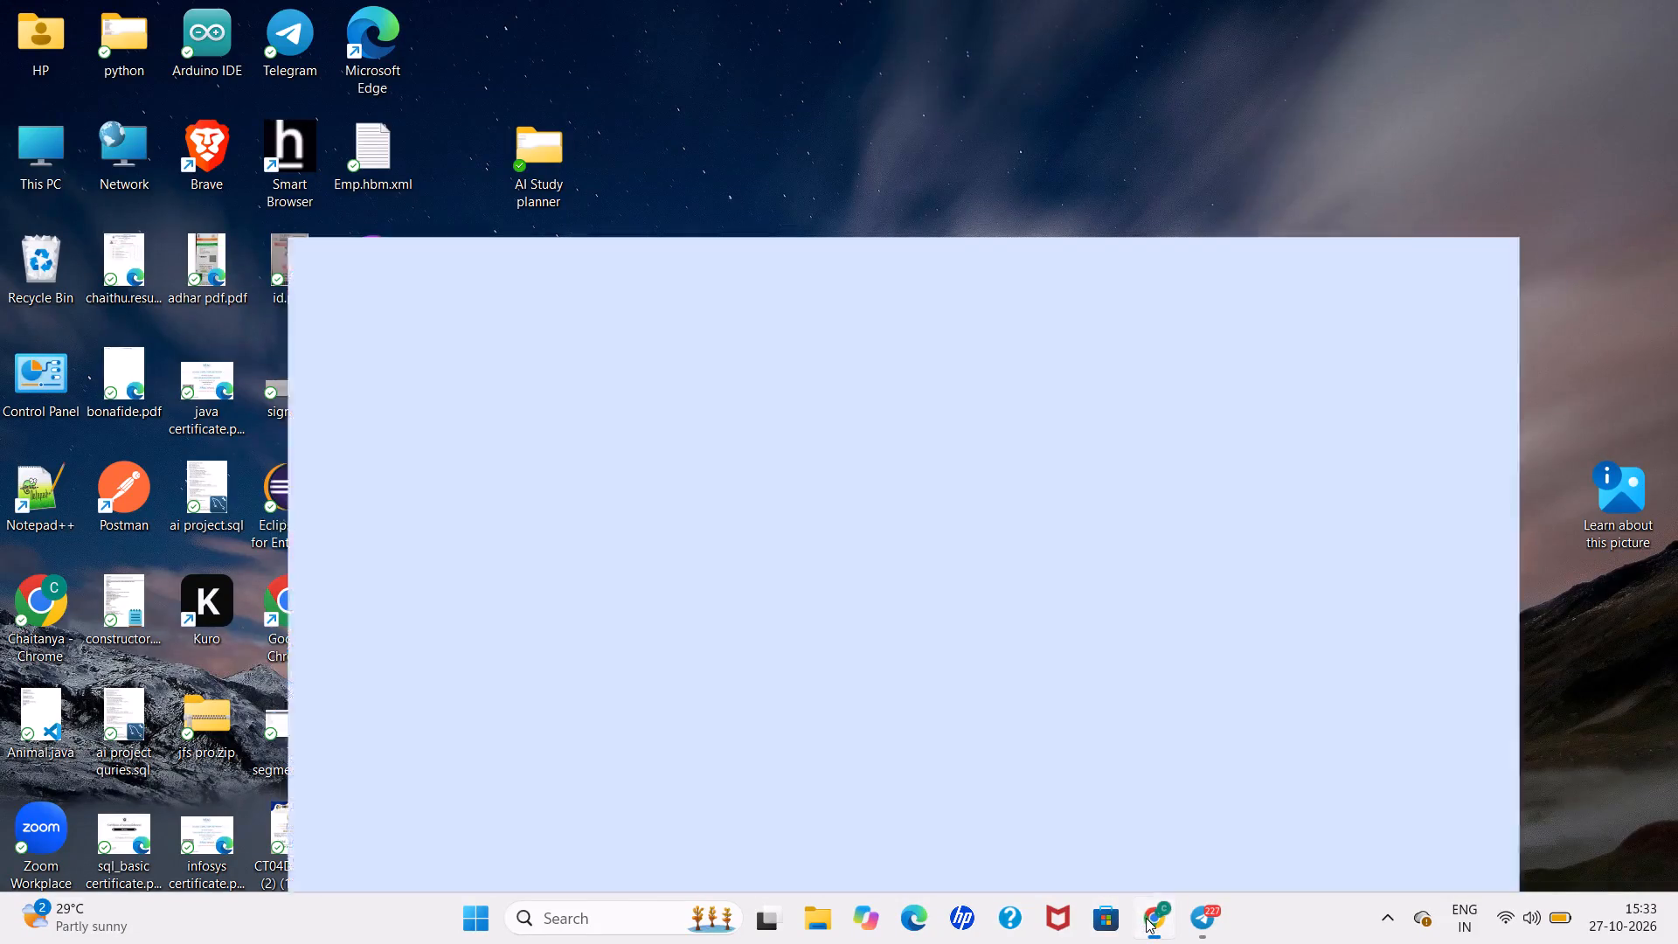
click(789, 665)
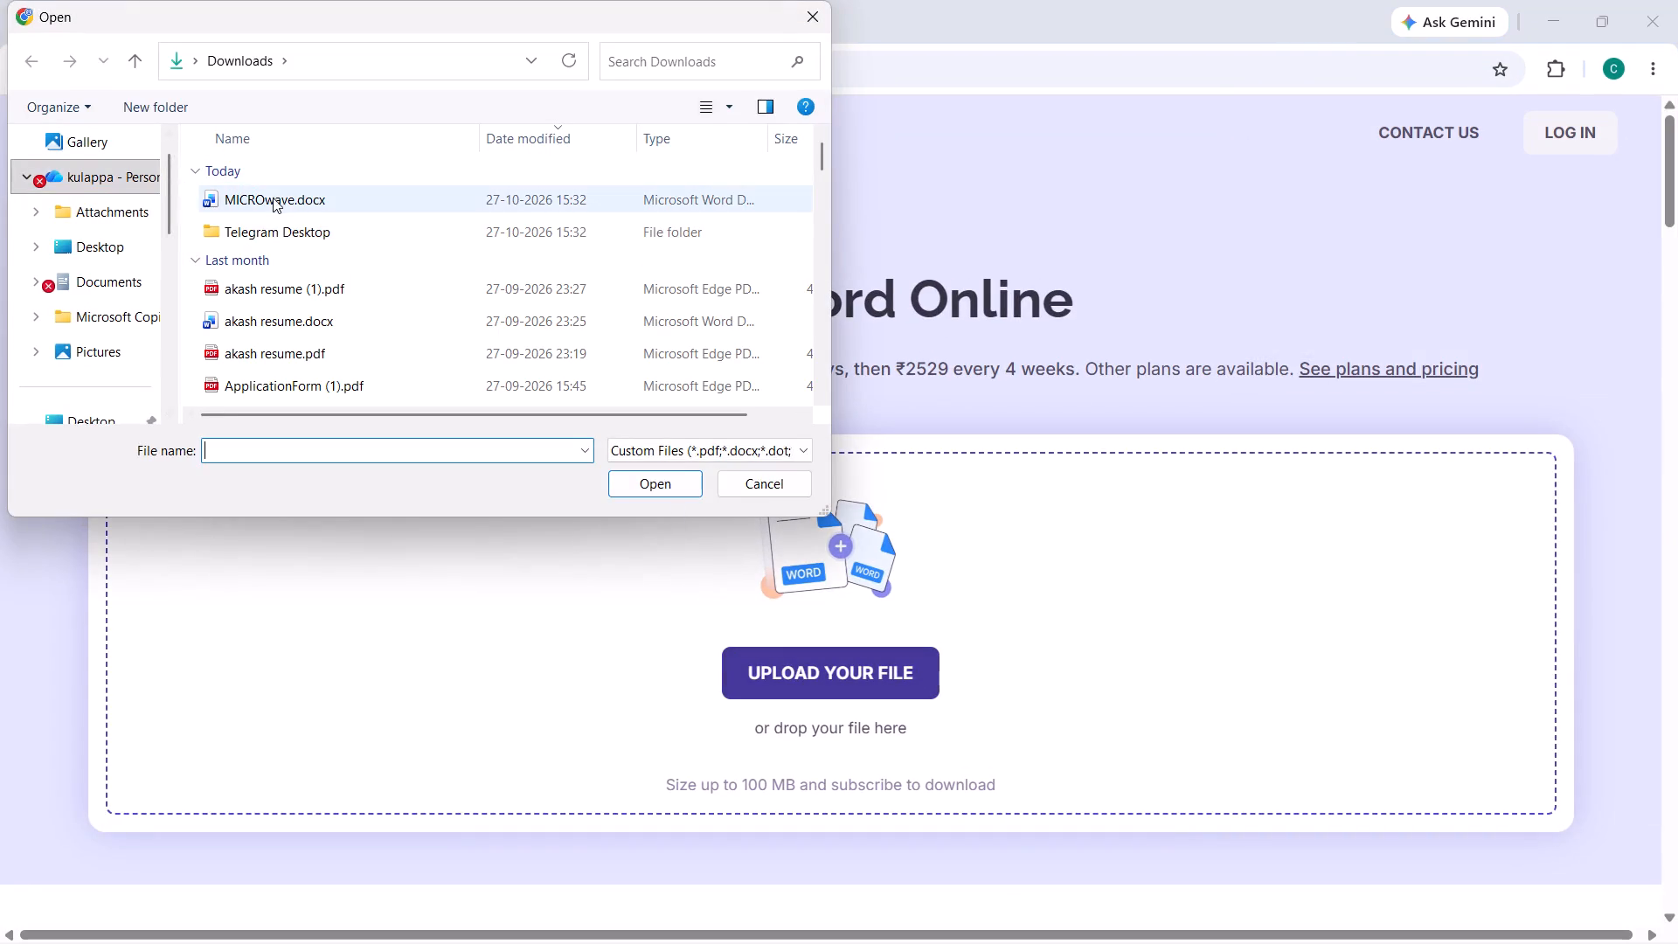
click(273, 198)
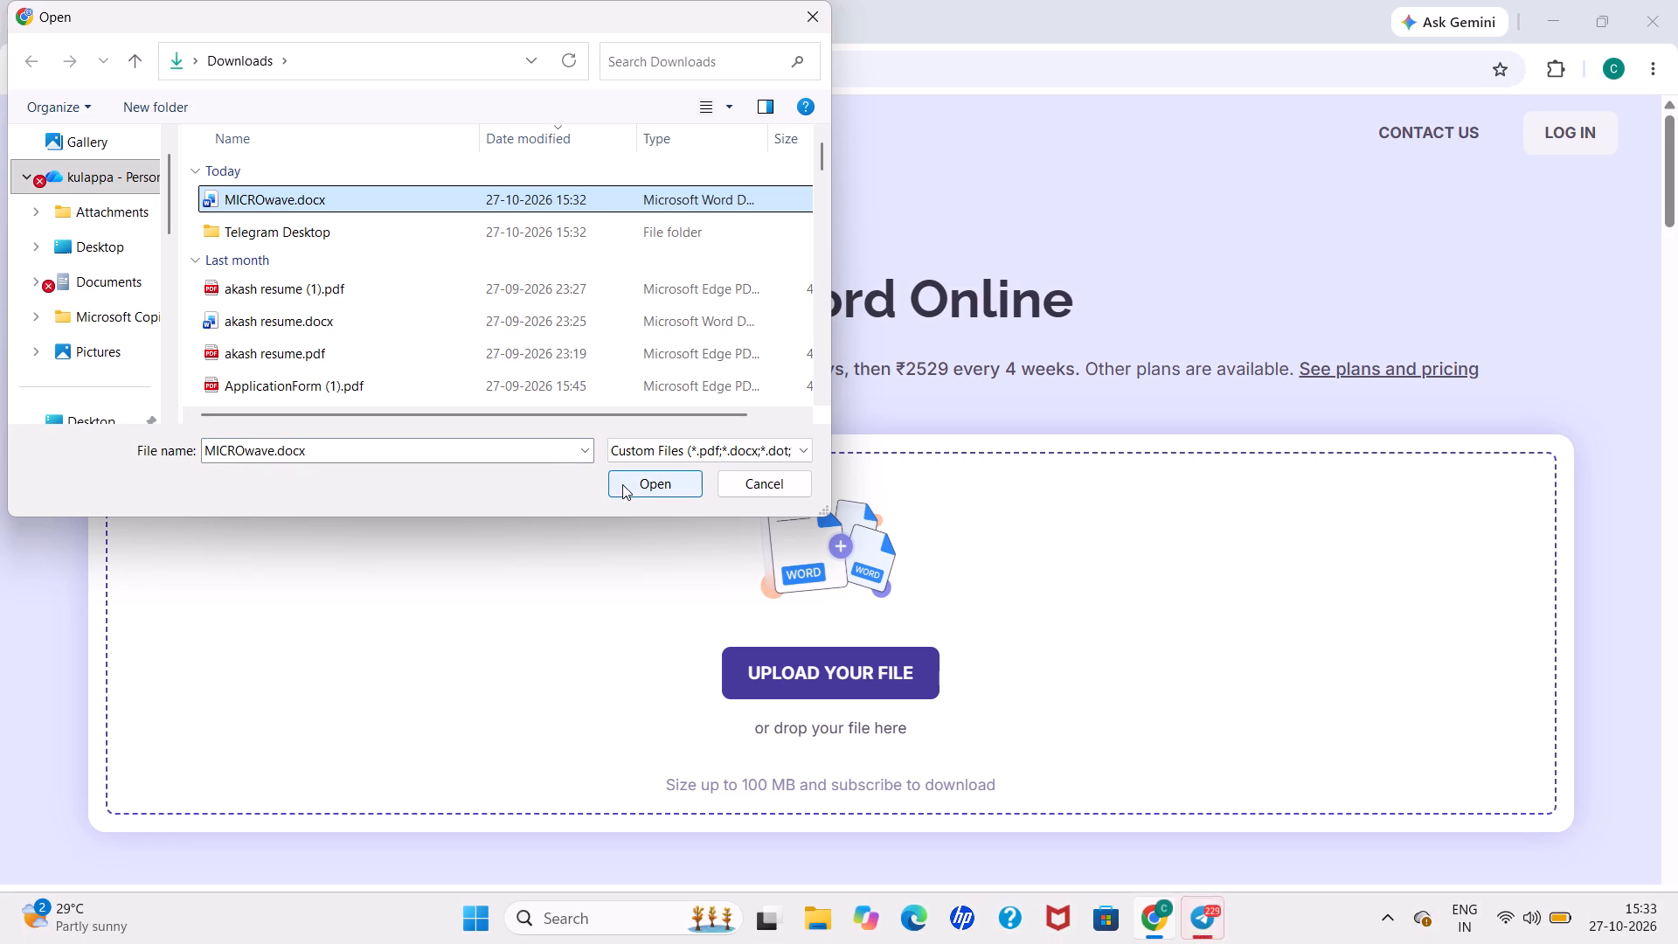
click(626, 483)
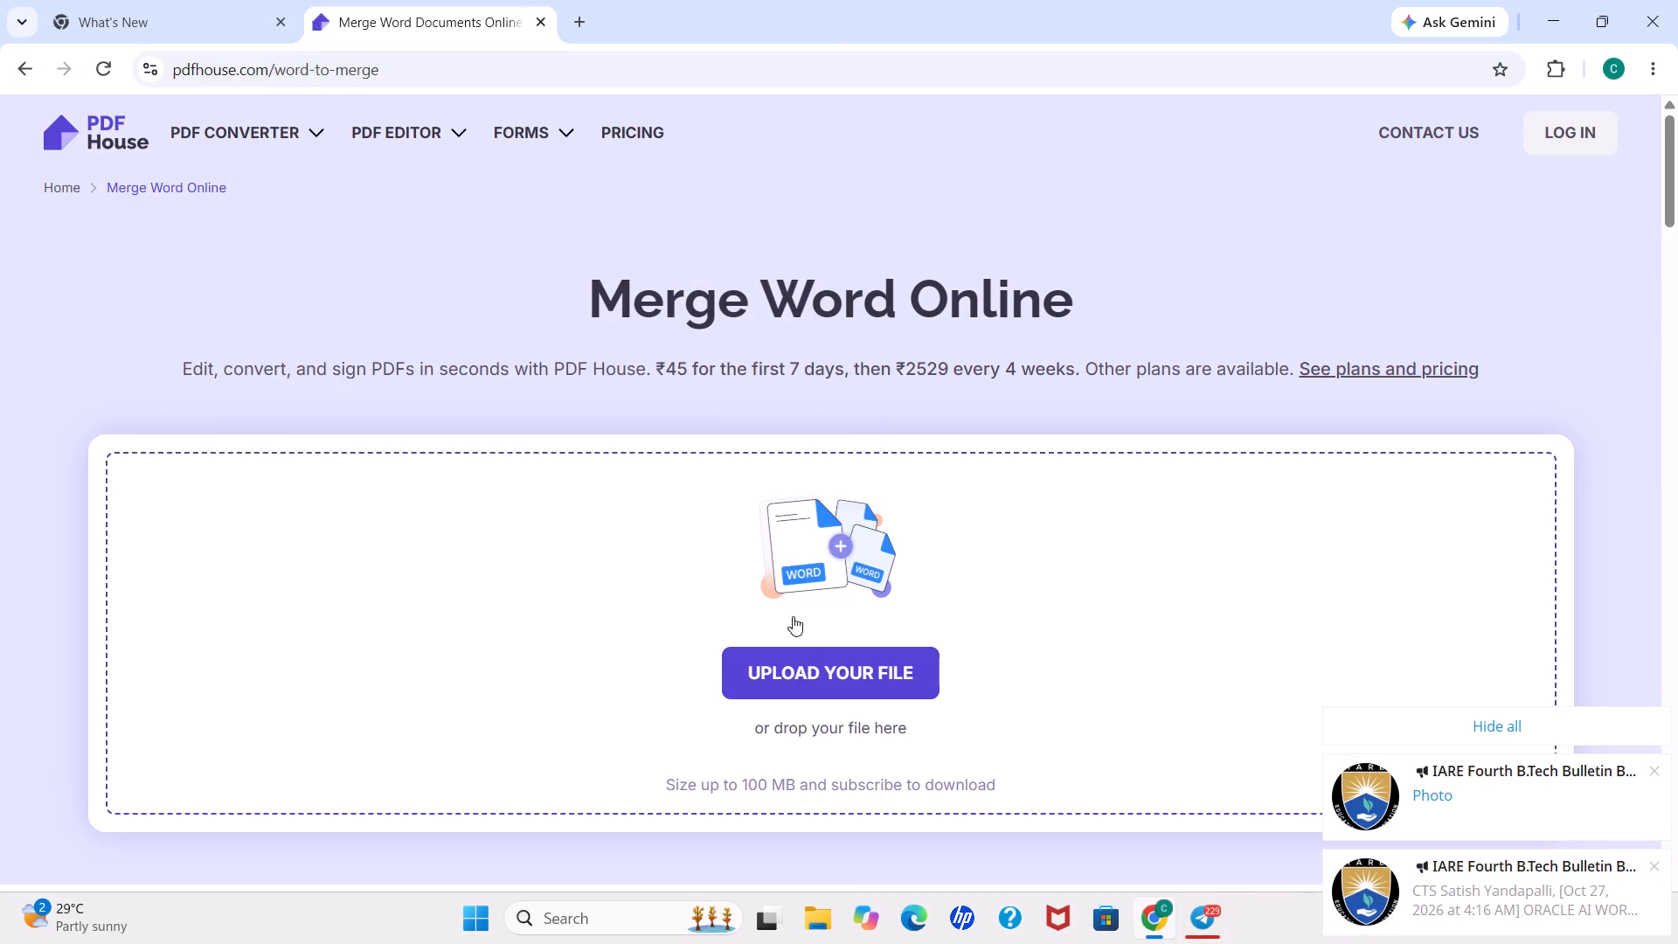
Upload MF AAT-1.docx from the Telegram Desktop folder inside Downloads to the online Word merge tool.
click(806, 667)
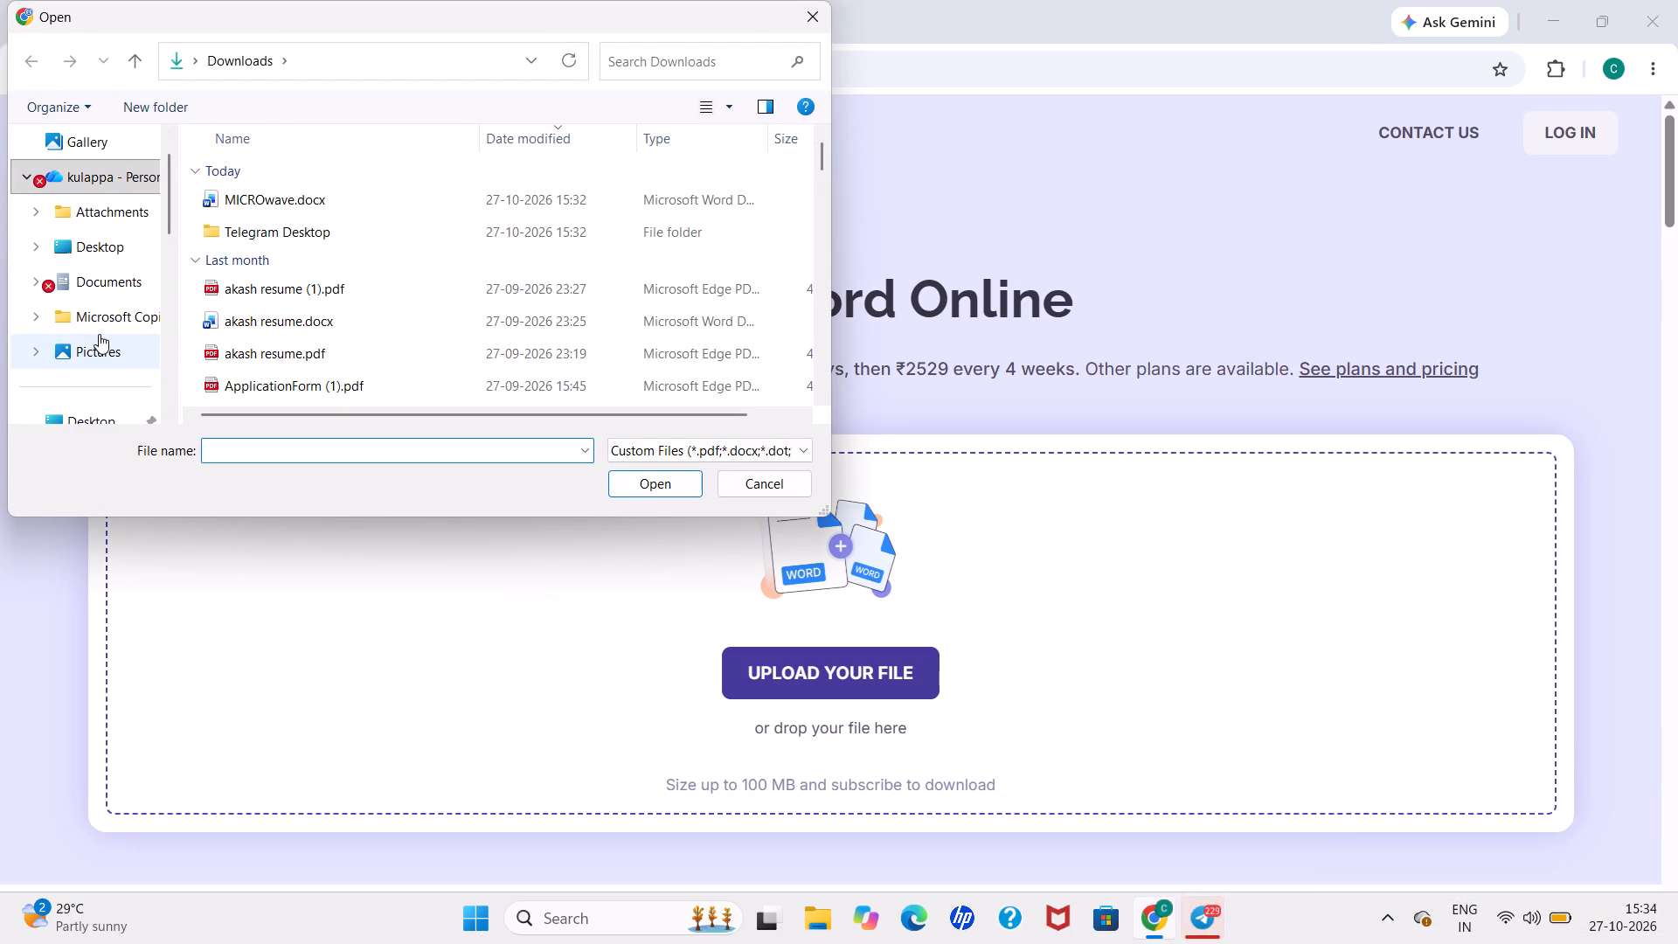
scroll(99, 334, down, 1)
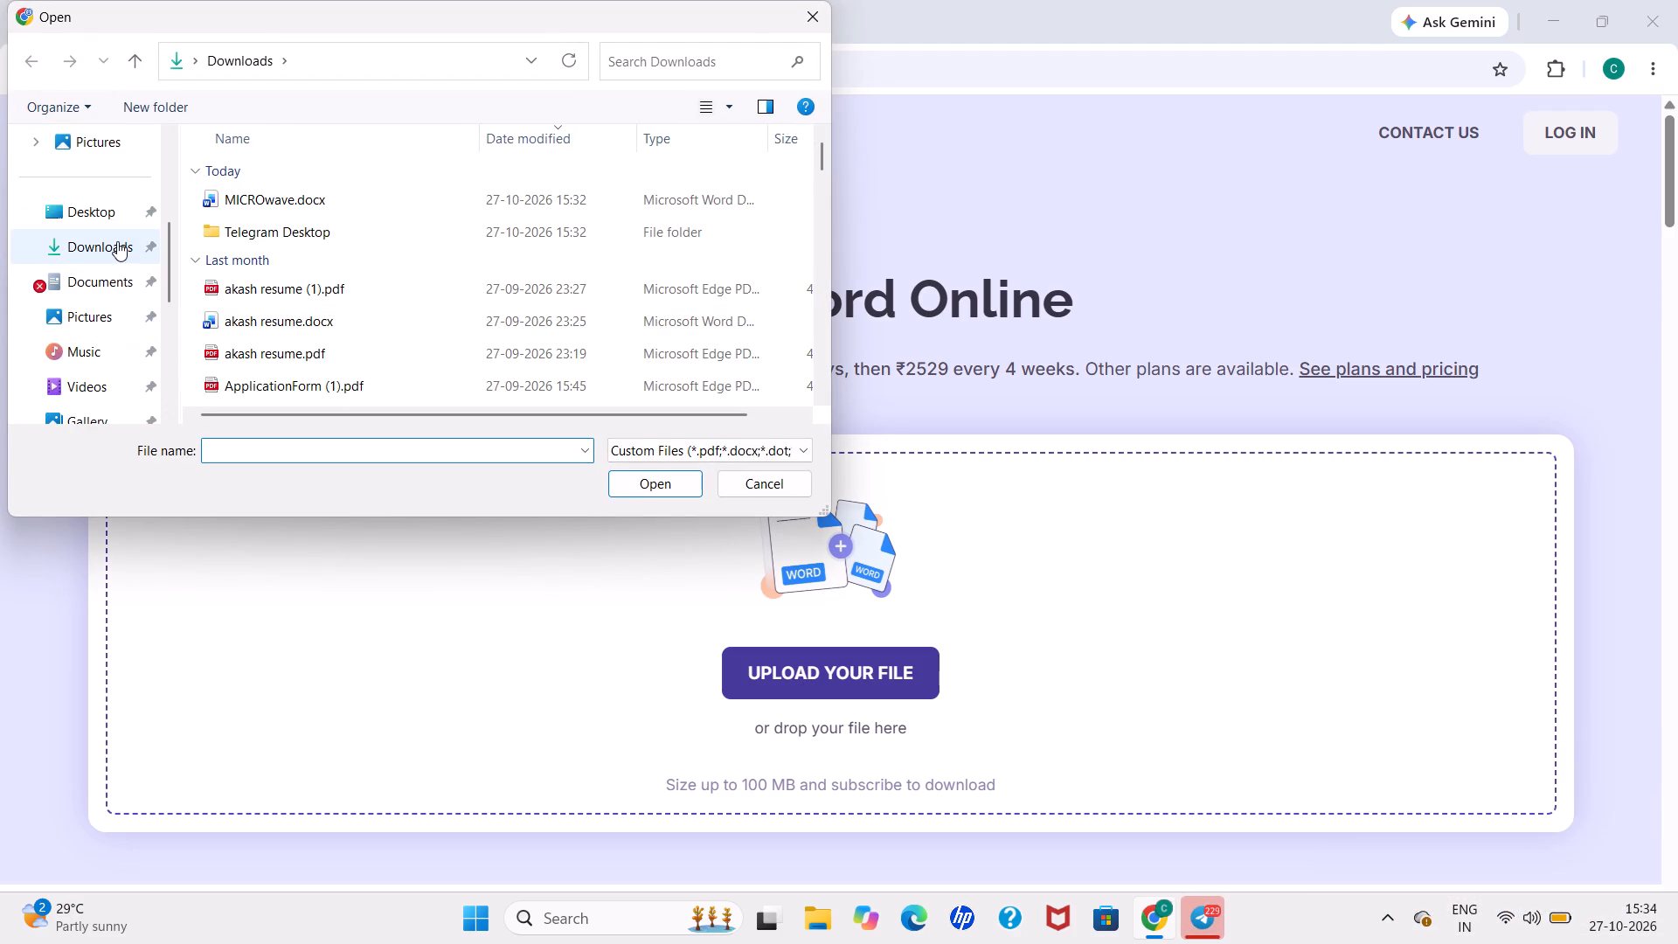
click(117, 241)
double_click(117, 241)
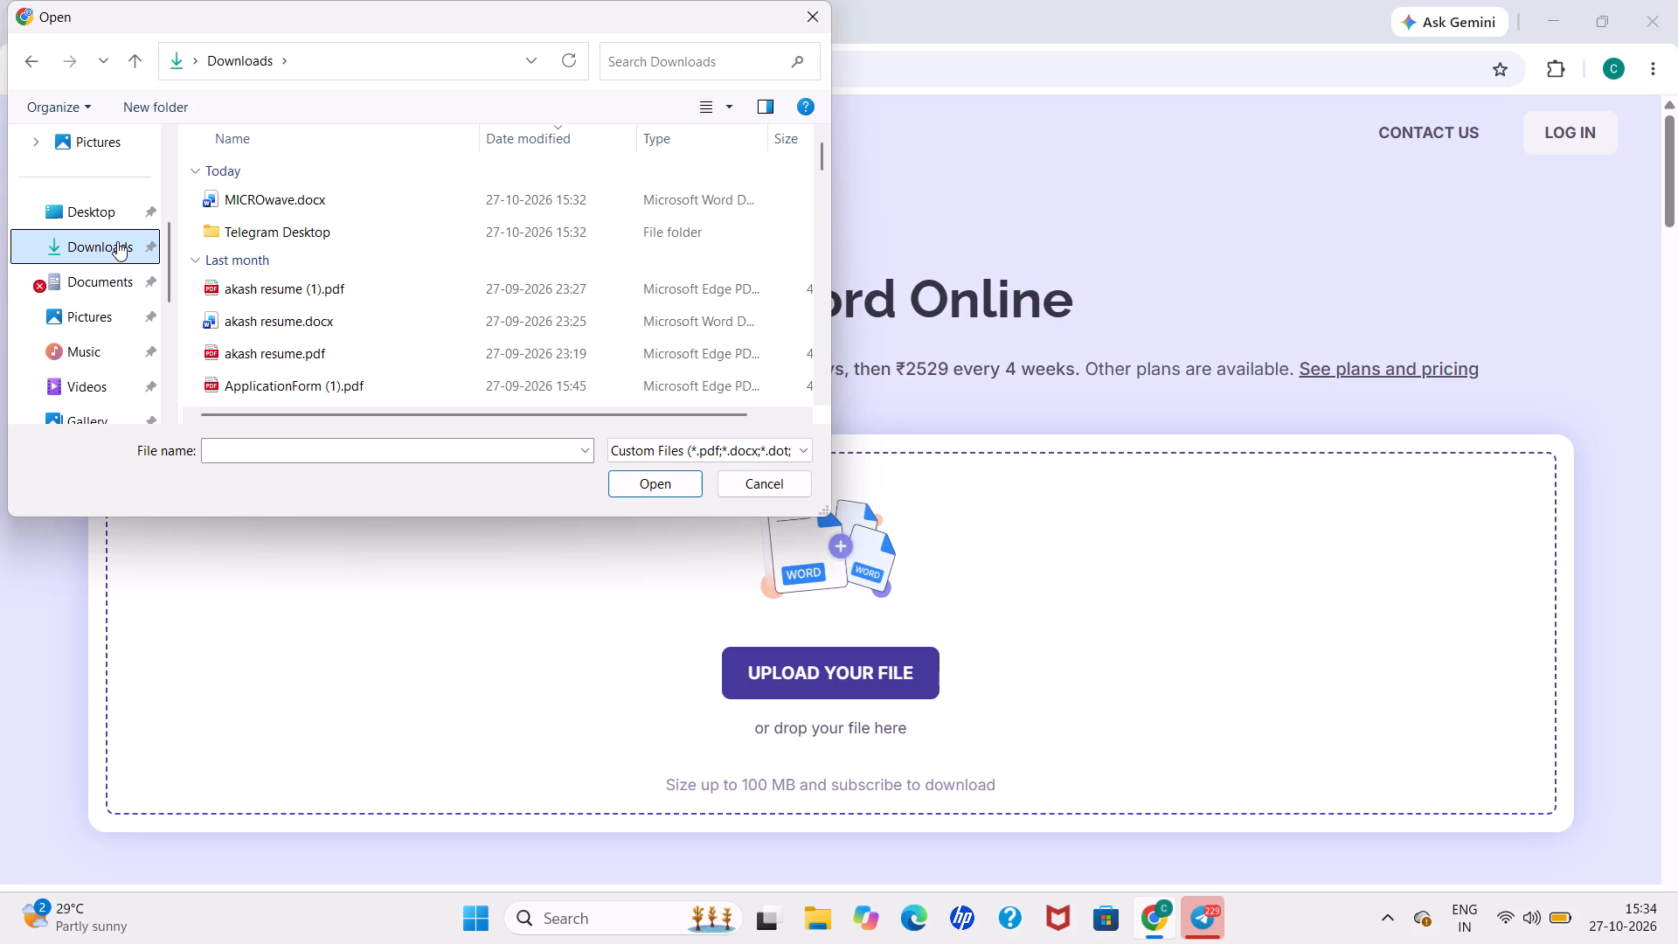
double_click(262, 233)
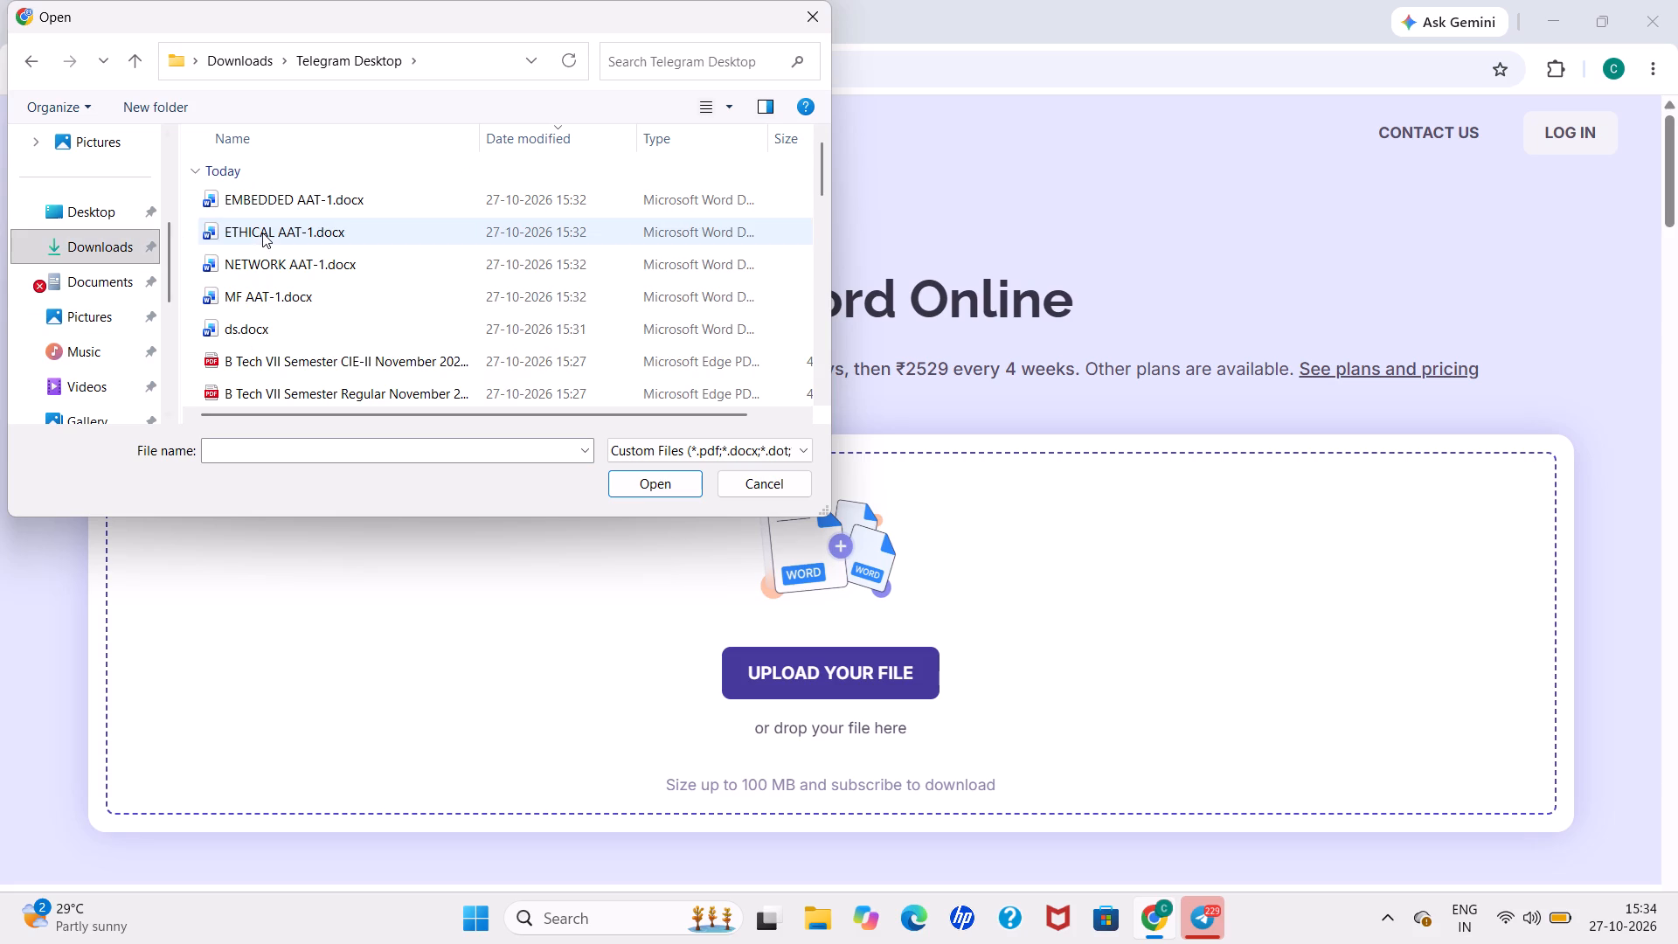
click(278, 302)
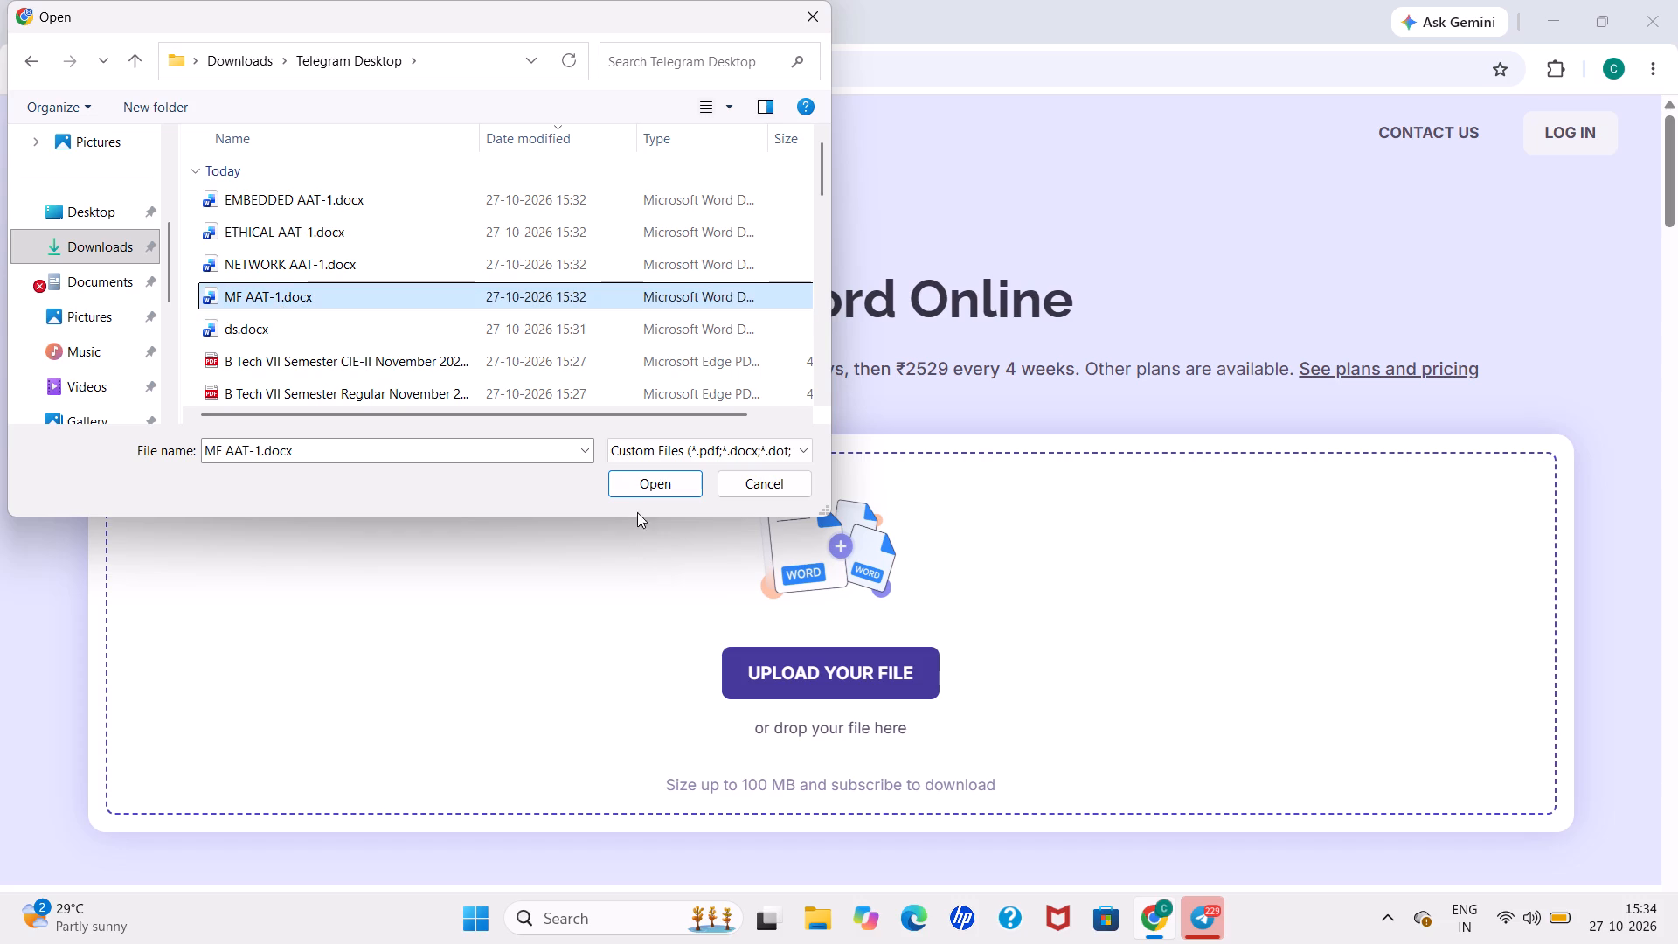
click(649, 478)
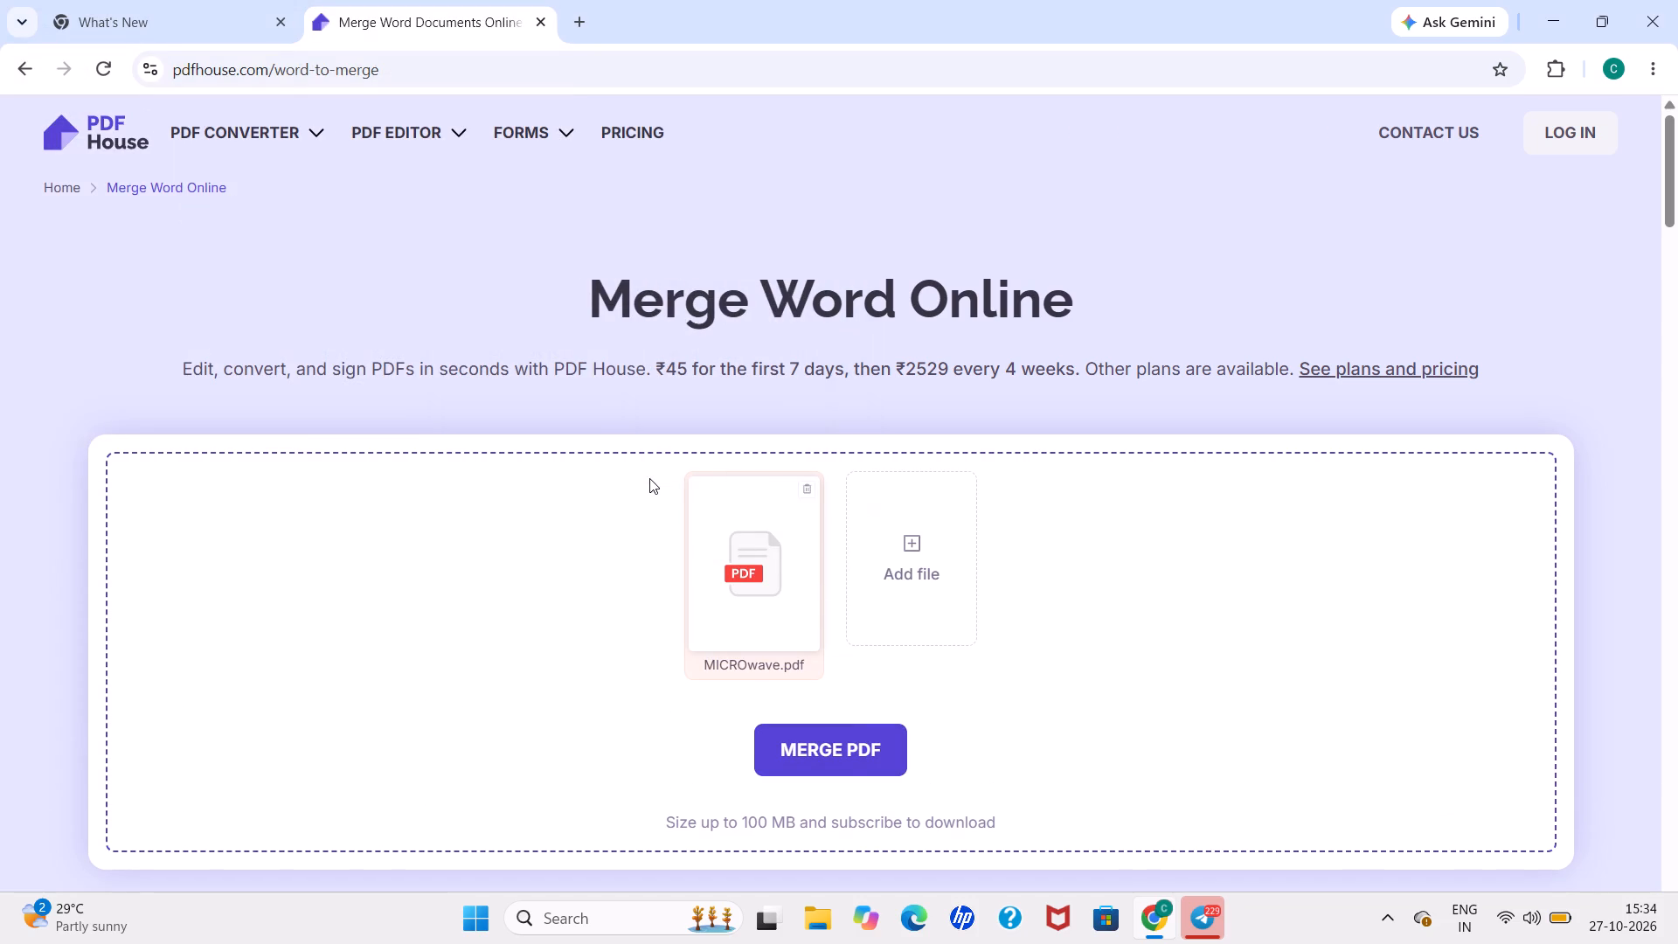
Run the merge on the uploaded files and look through the resulting document down to the end of its page.
click(844, 748)
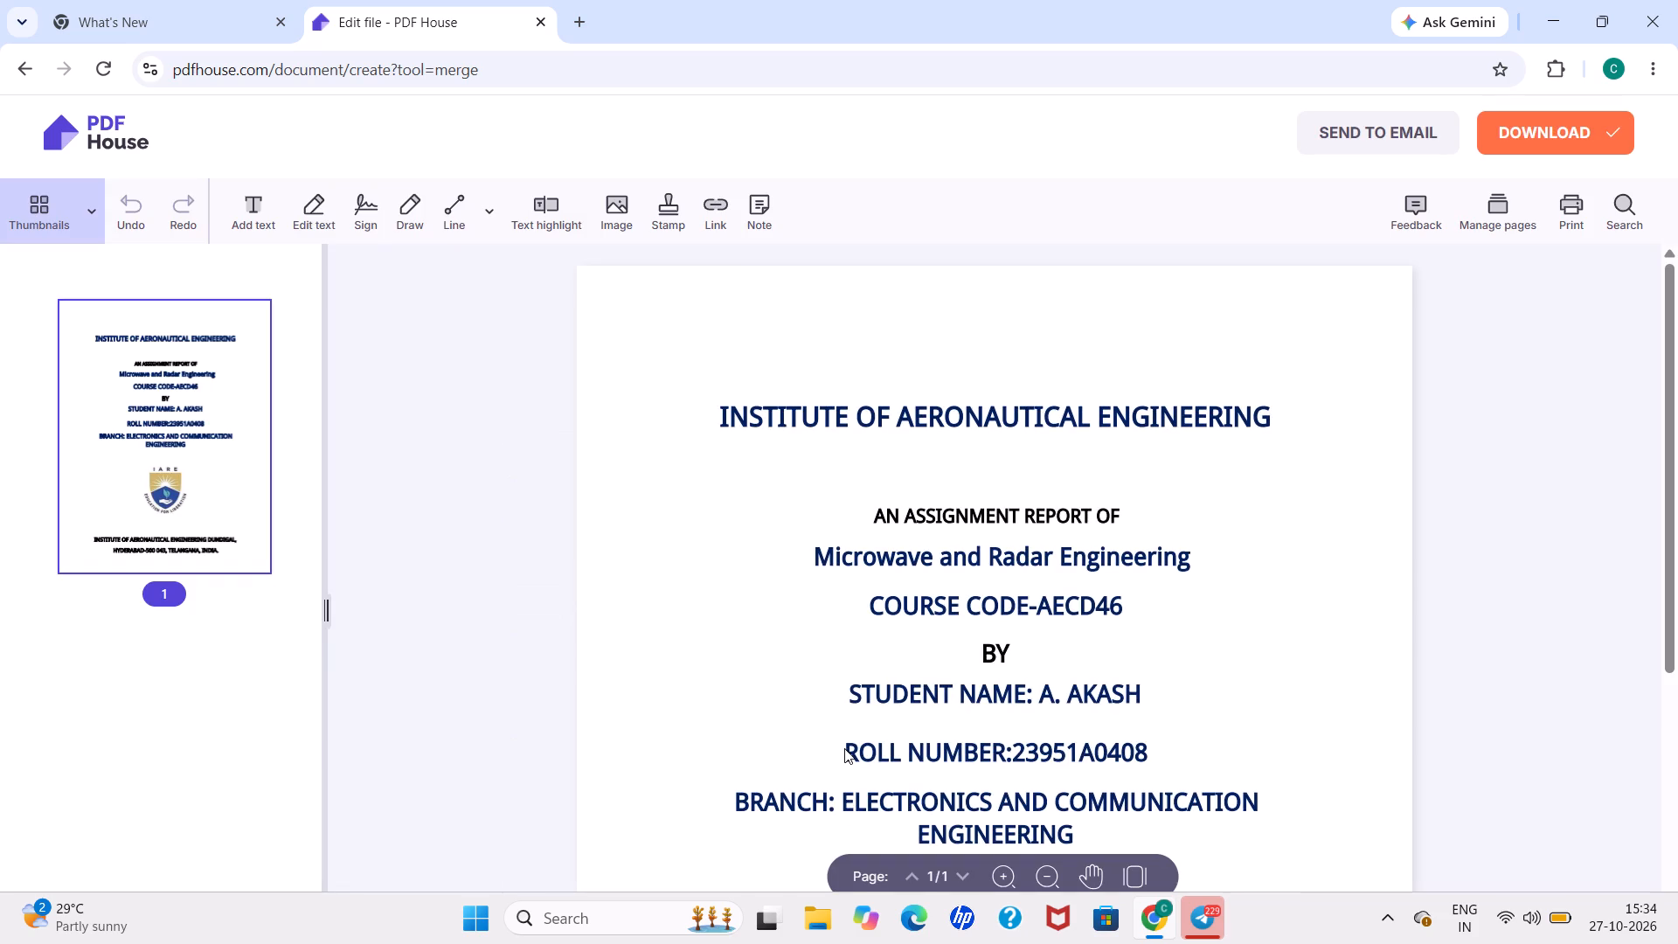
scroll(1199, 691, down, 1)
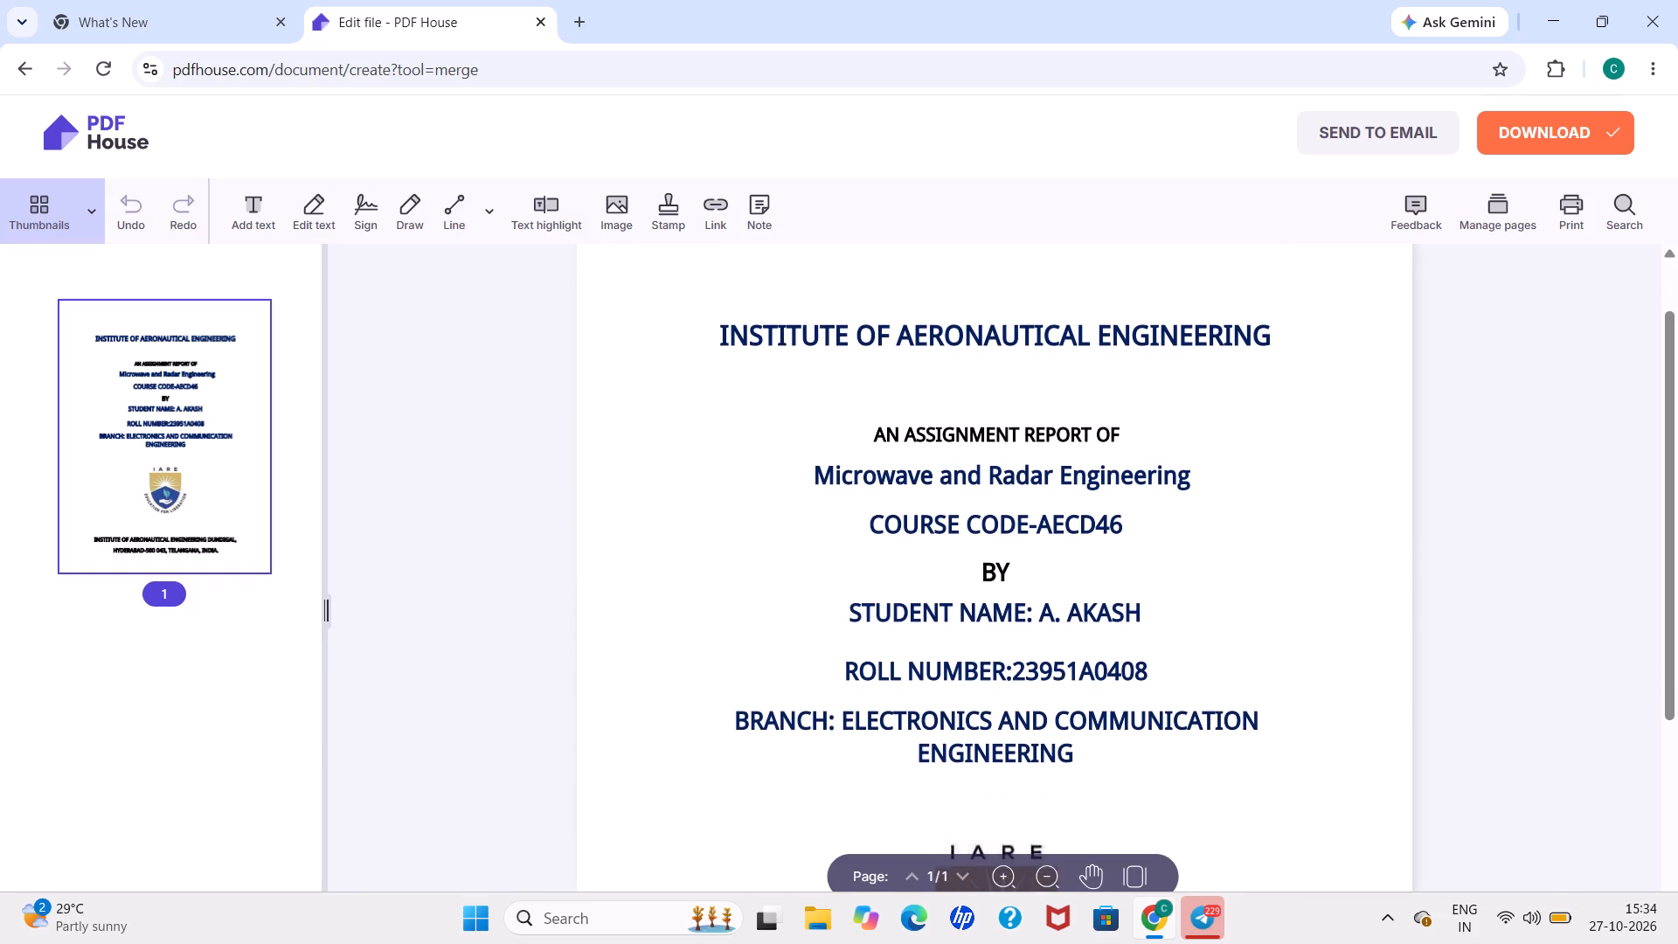
scroll(1199, 691, down, 2)
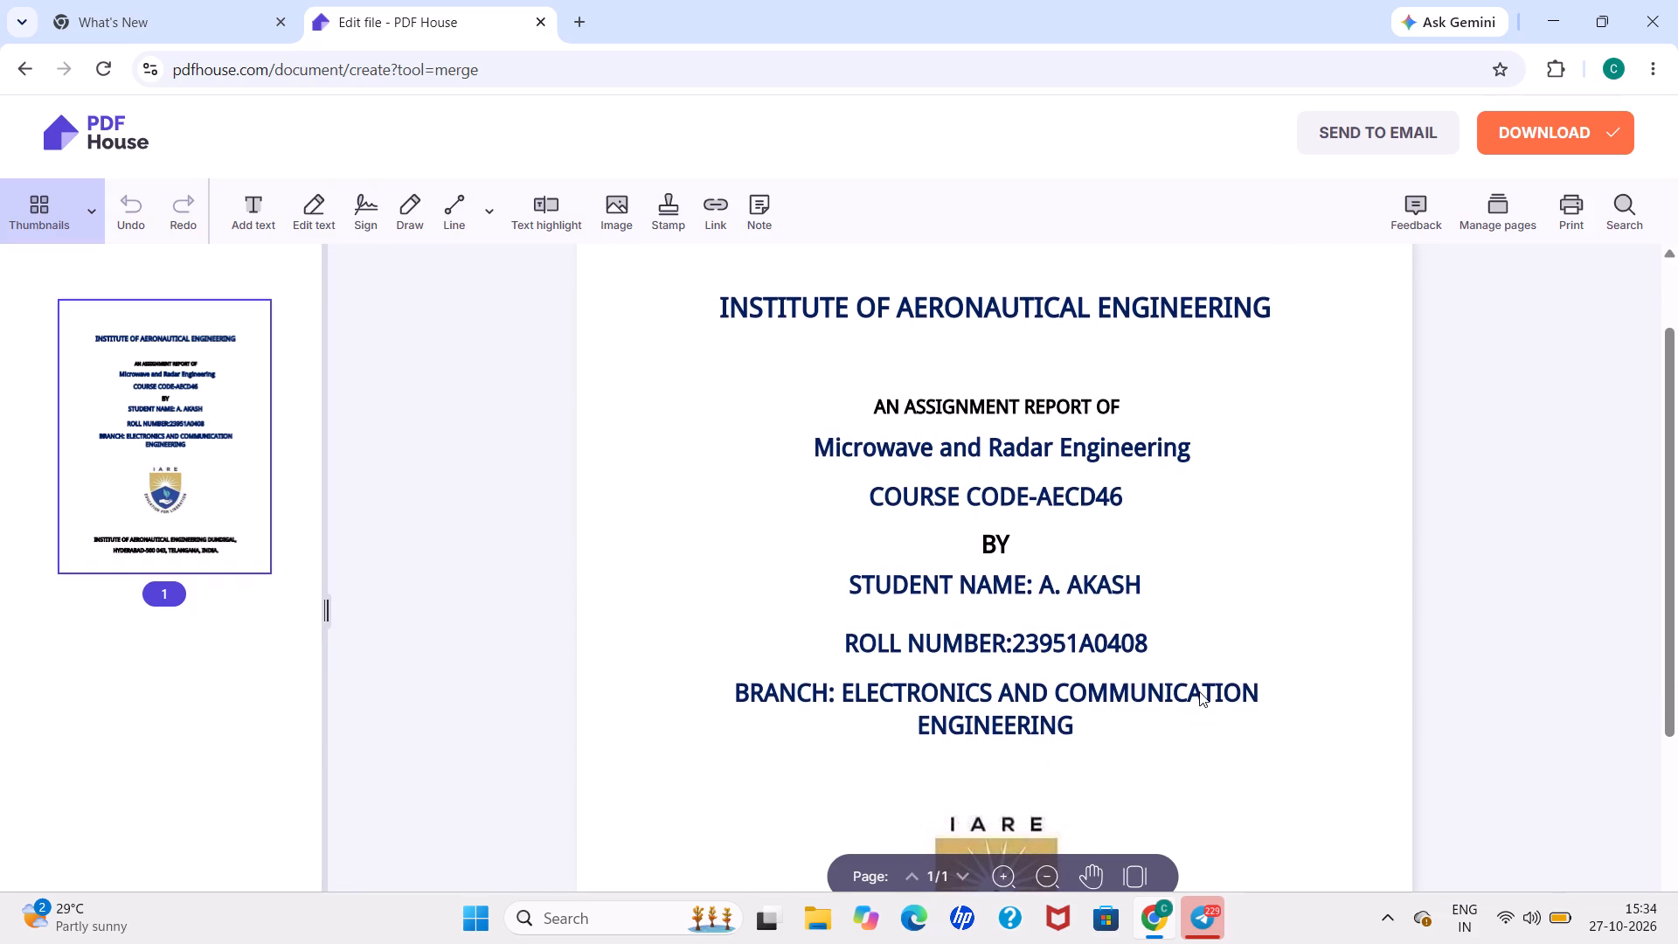
scroll(1199, 691, down, 1)
Examine the uploaded cover page from its heading down to the institute address for correct content and layout.
scroll(1199, 691, down, 5)
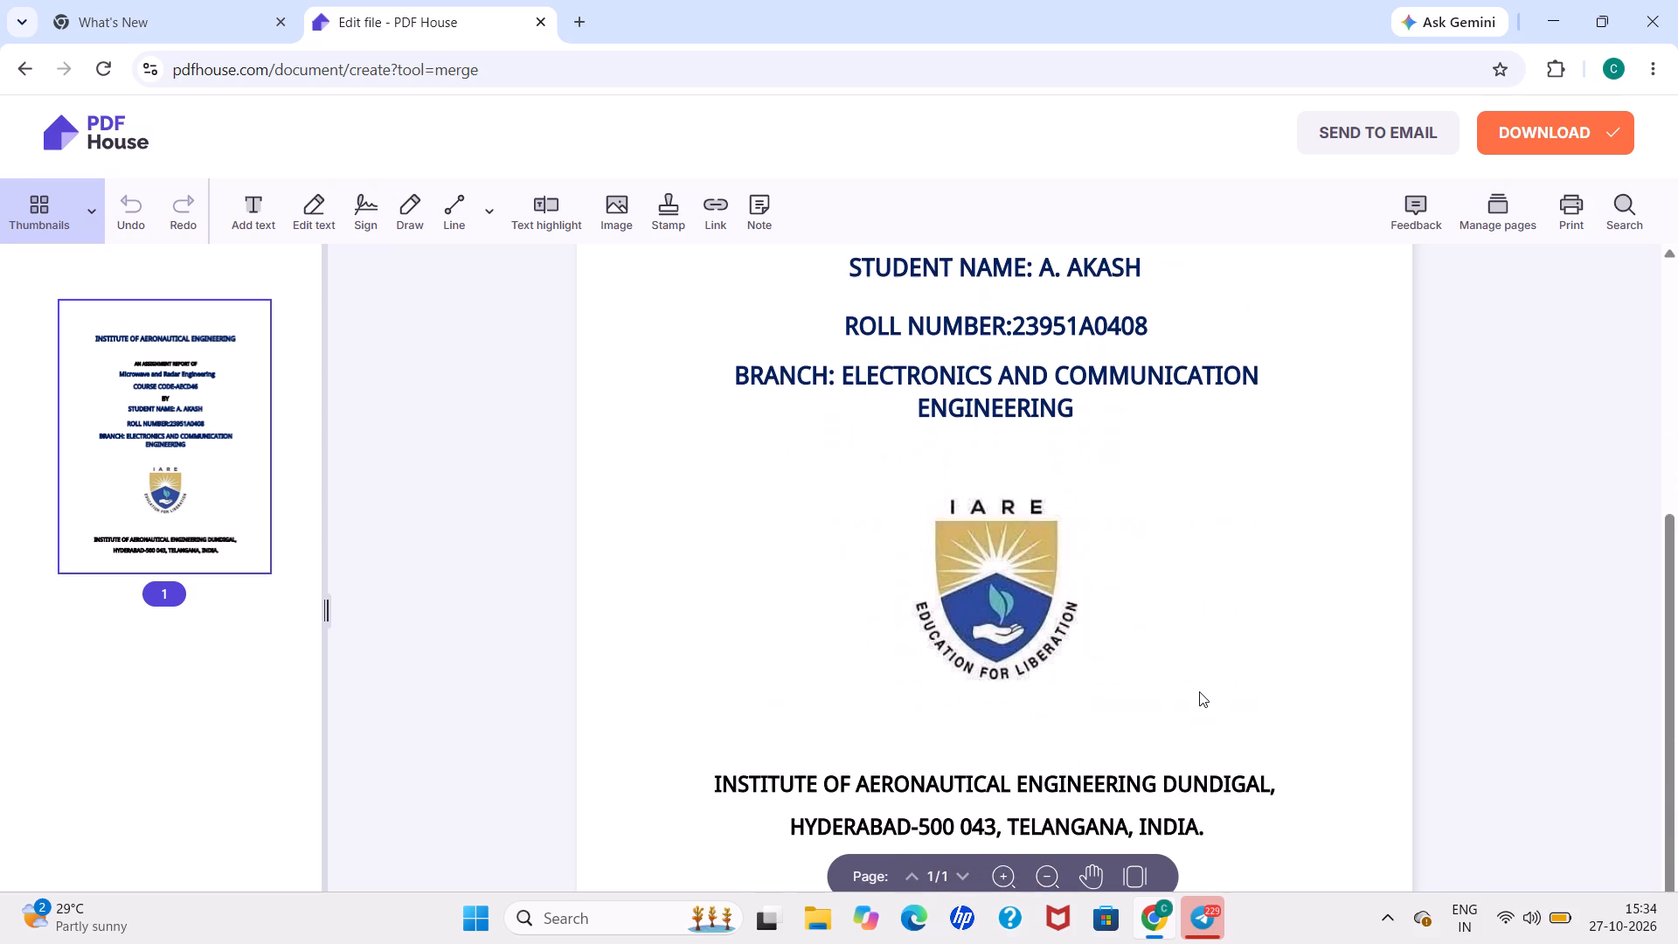
scroll(1199, 691, down, 5)
scroll(1199, 691, up, 7)
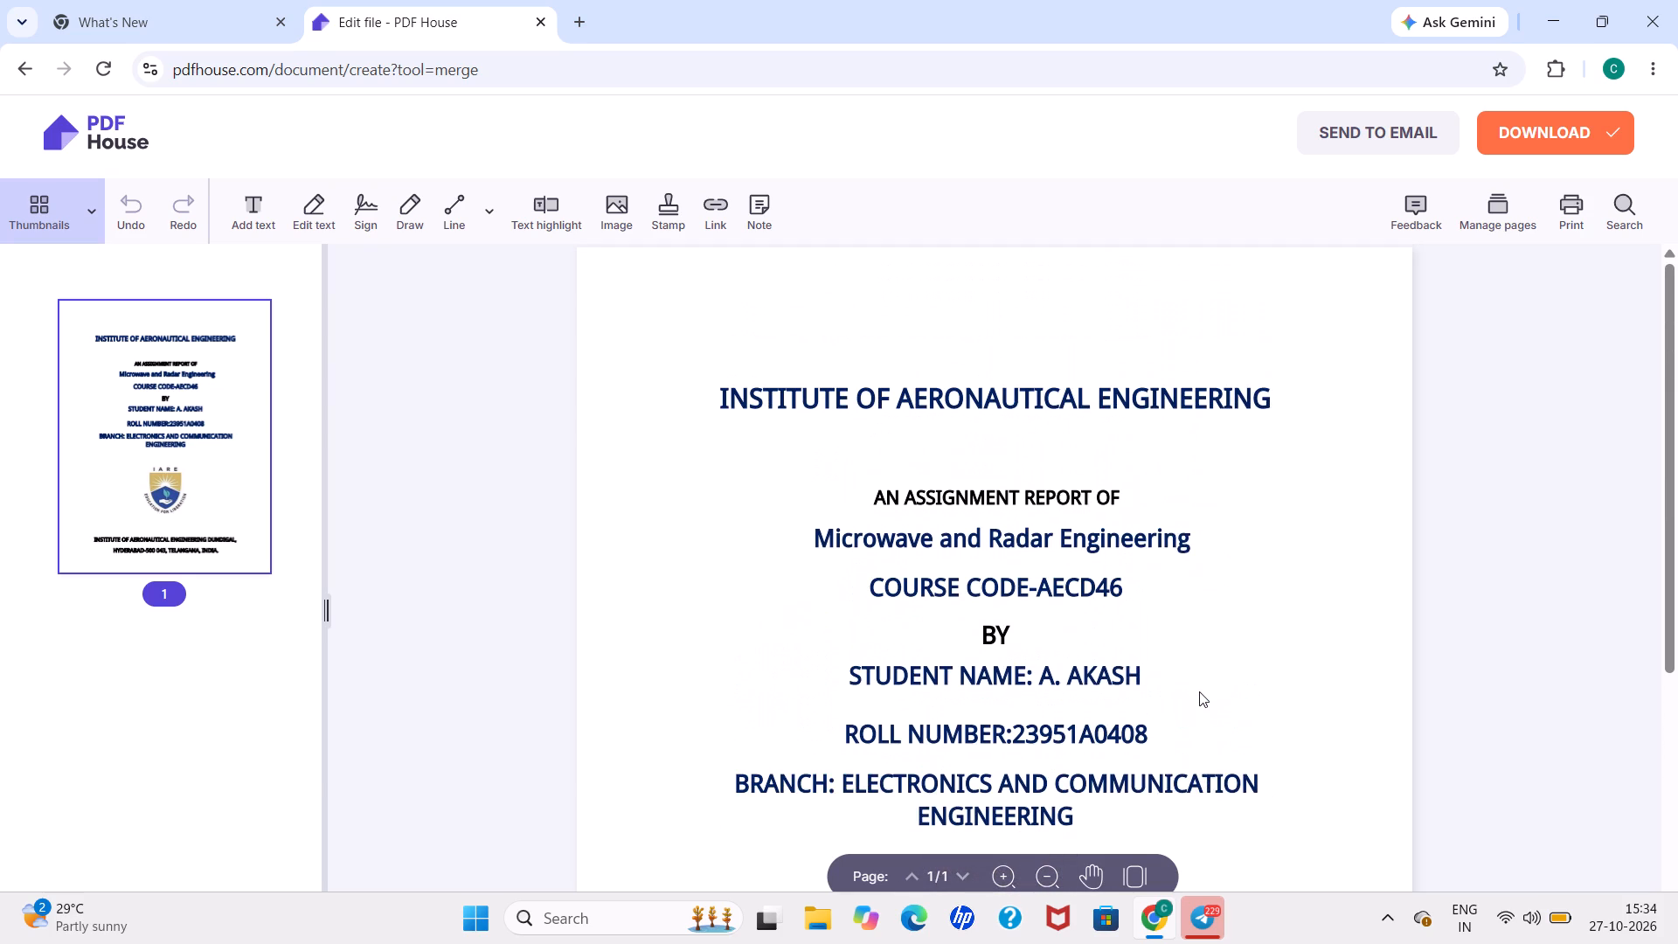
scroll(1199, 691, down, 7)
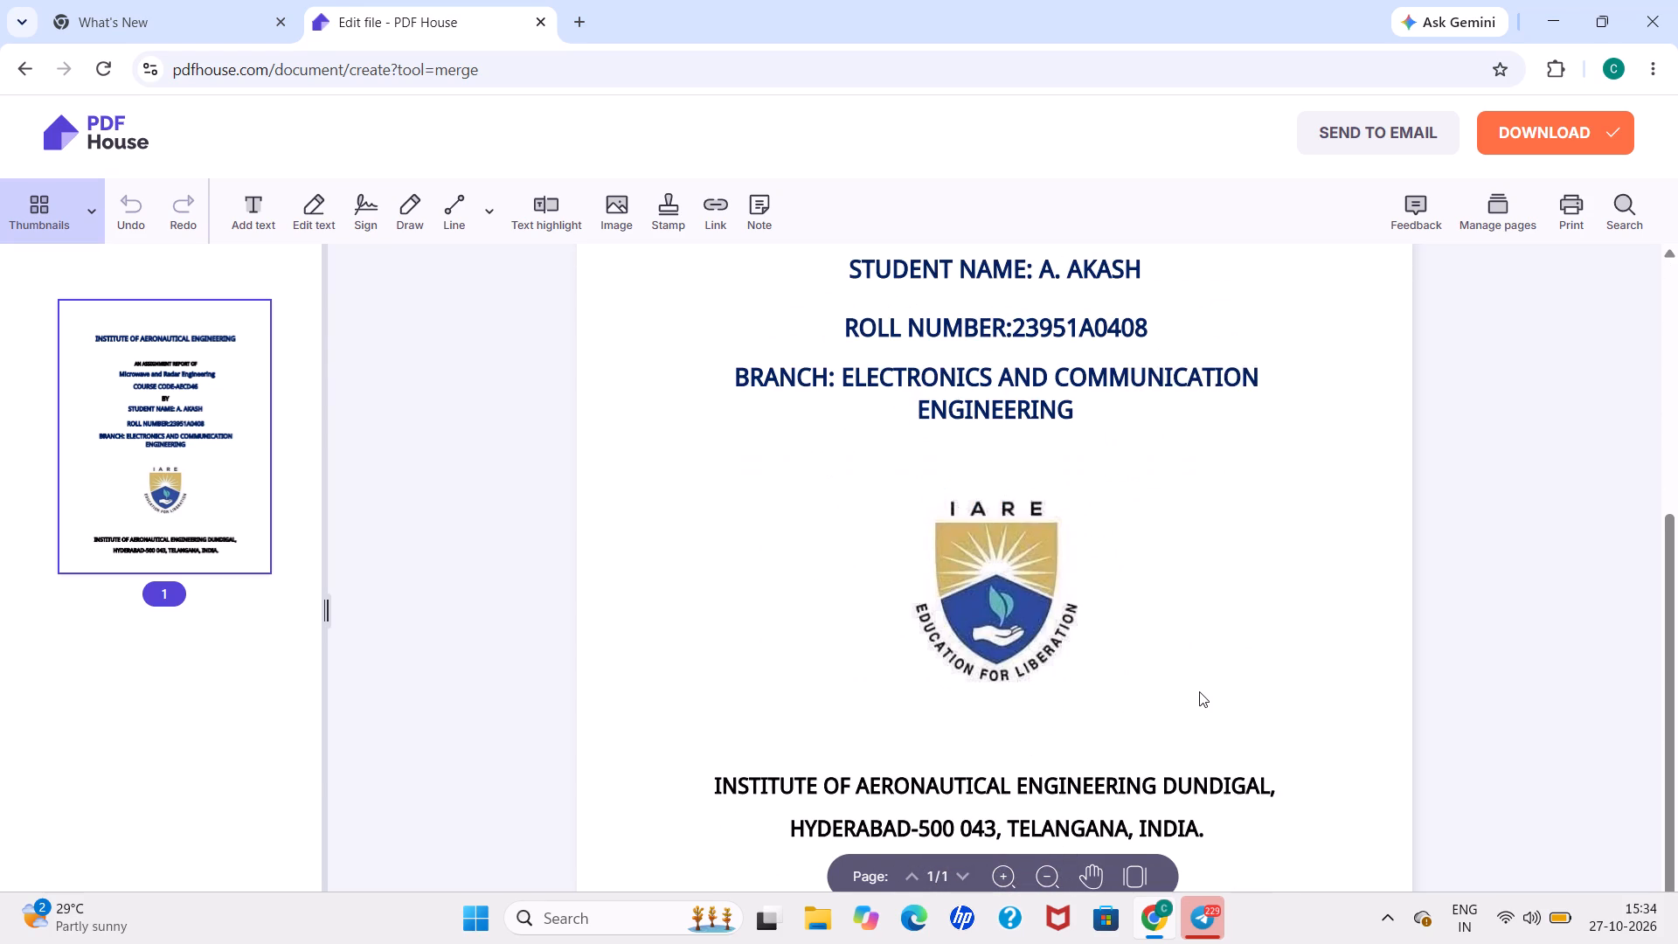
scroll(1070, 649, down, 2)
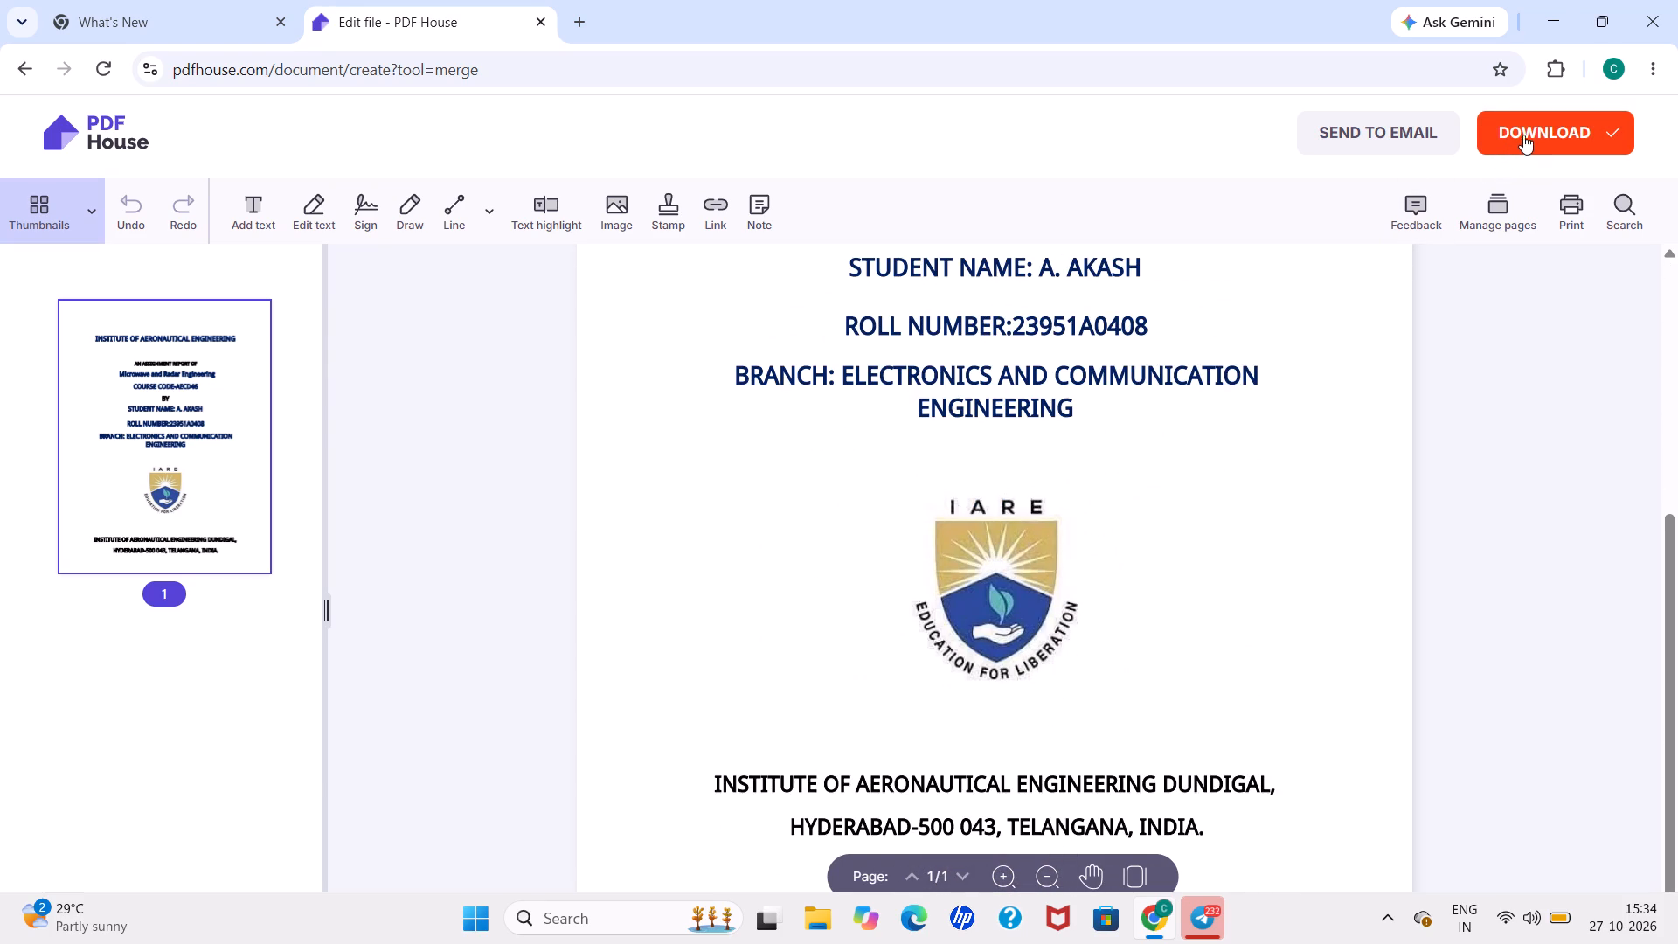
Try to download the uploaded document in PDF format with the file name MICROwave.
click(1524, 132)
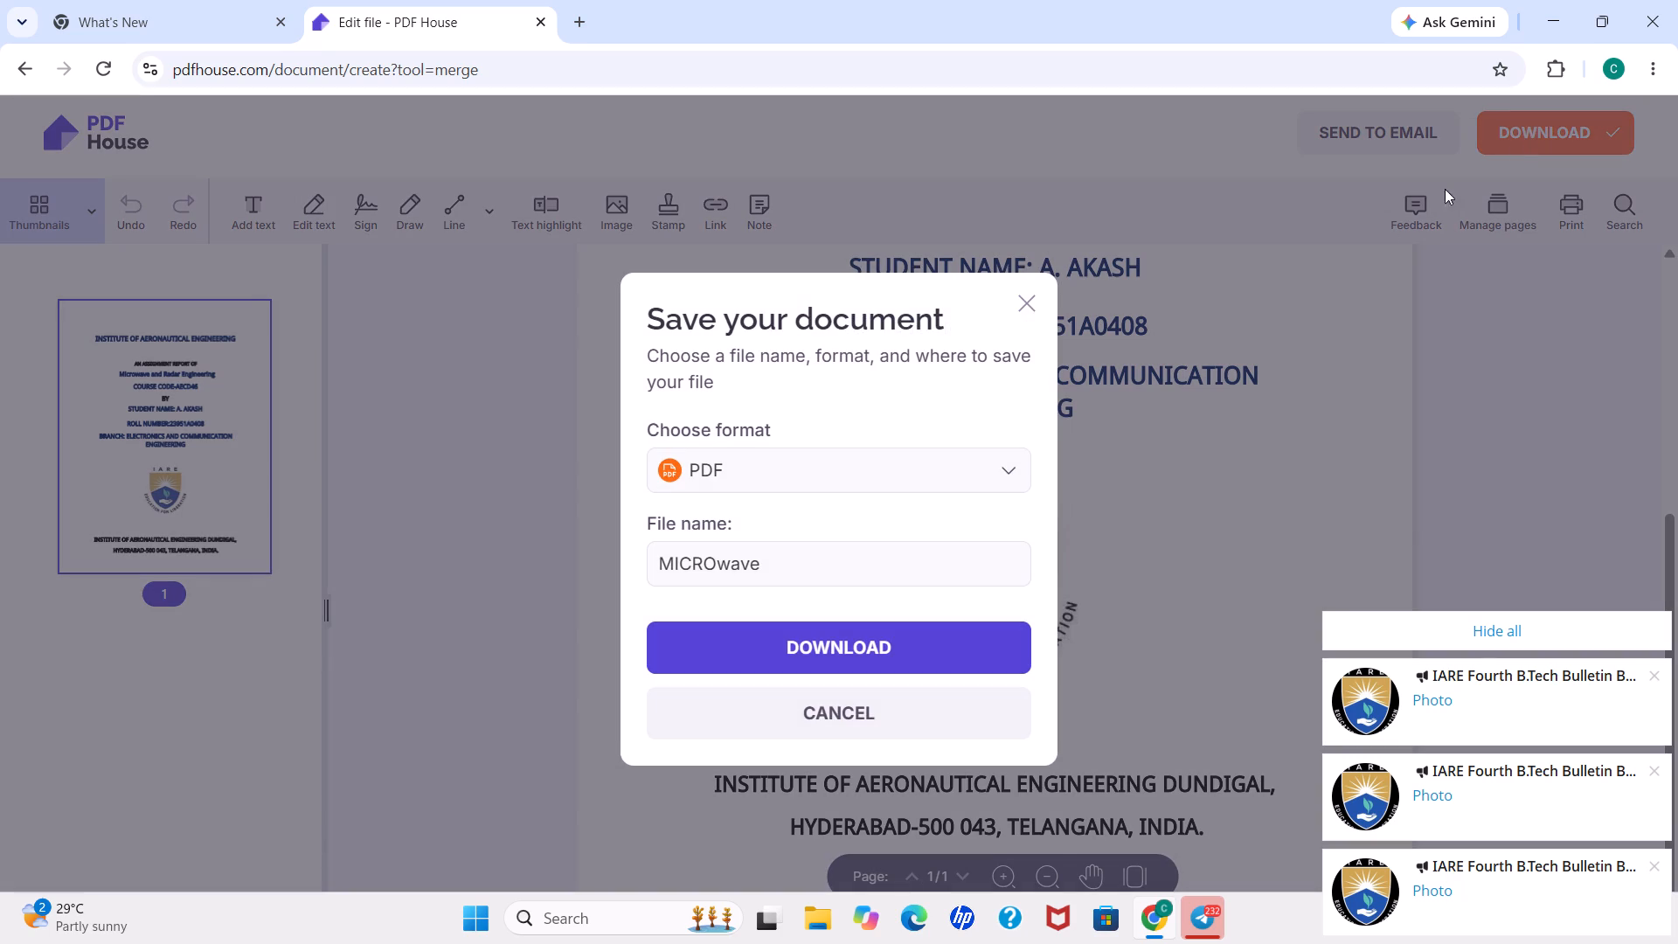
click(947, 641)
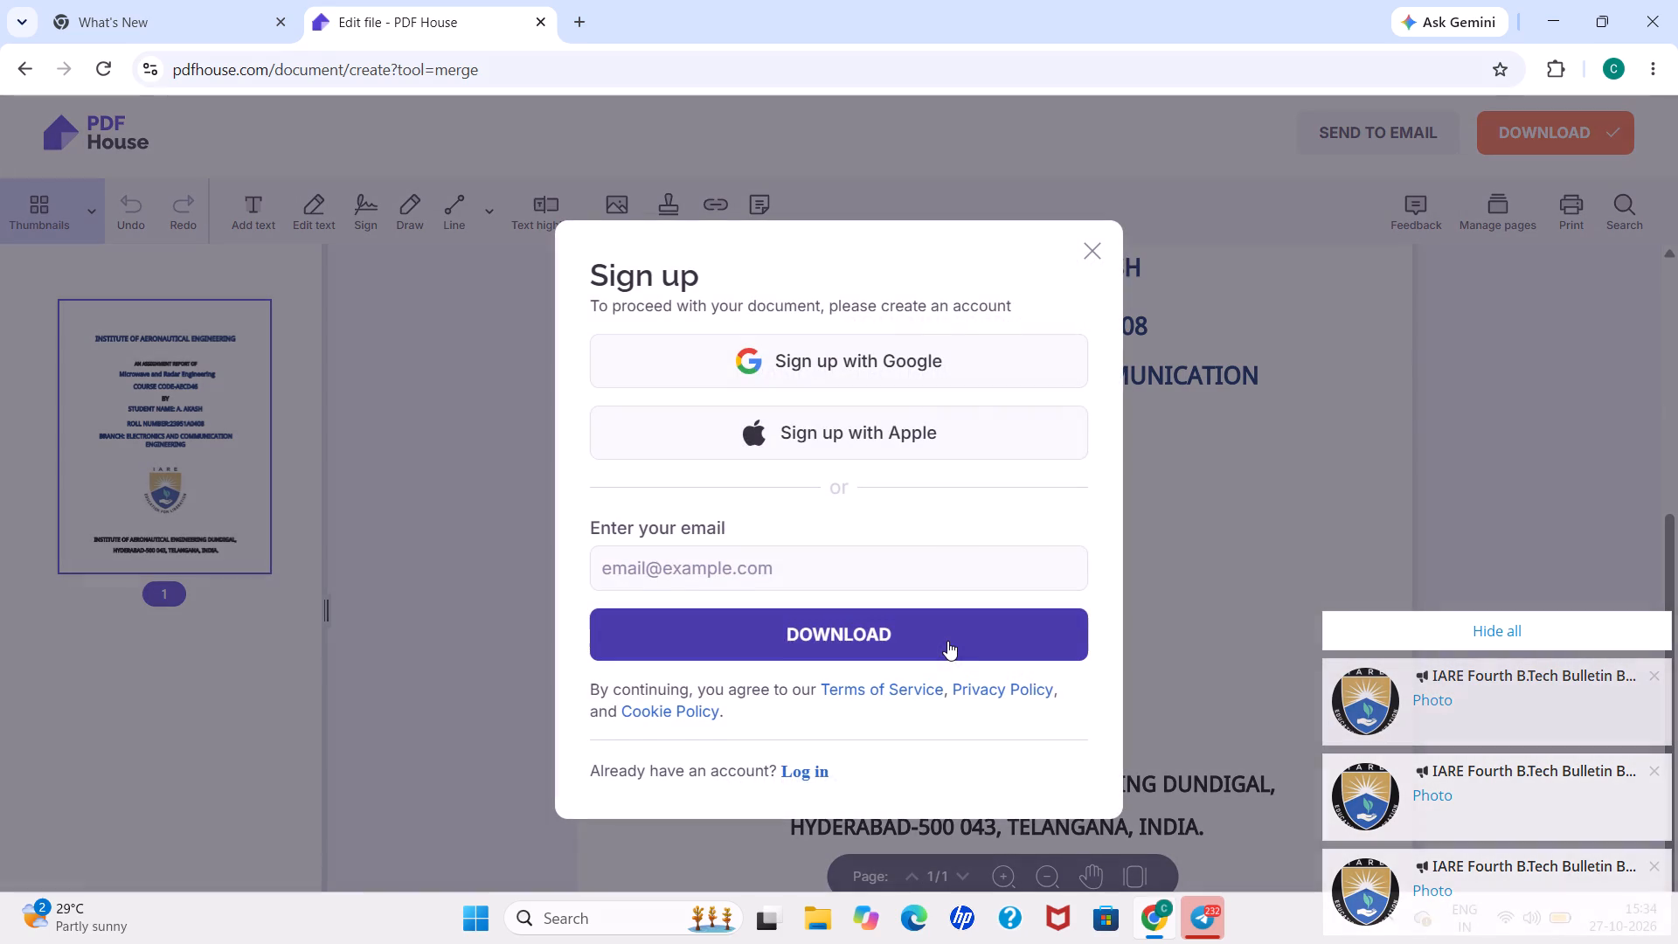
click(942, 631)
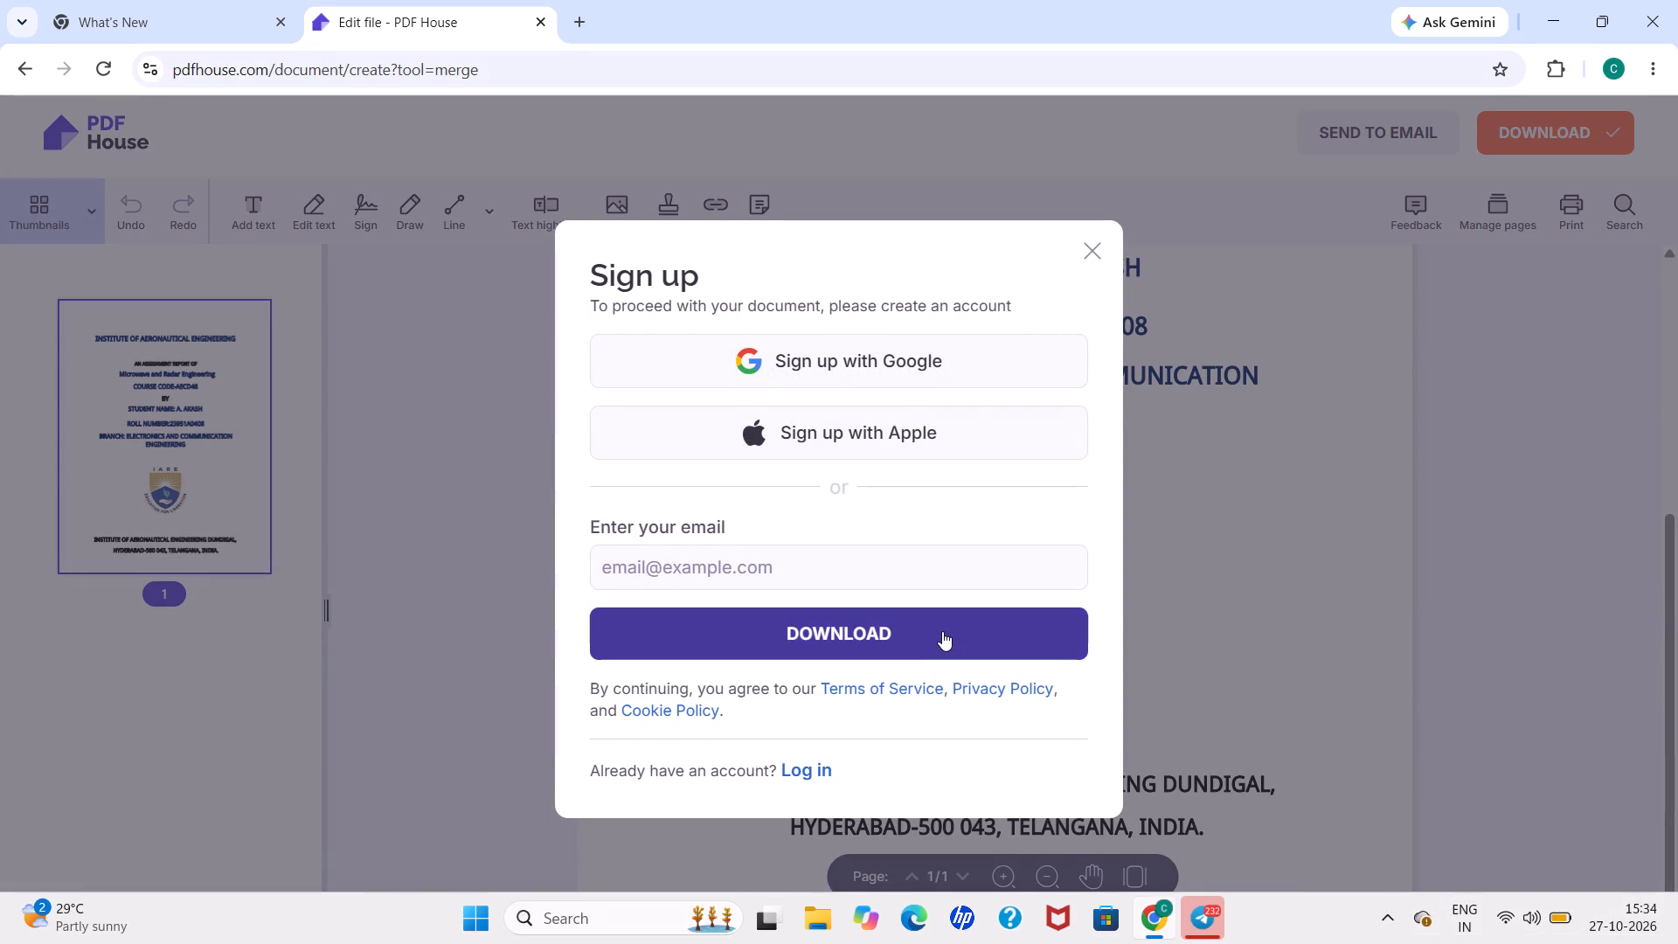
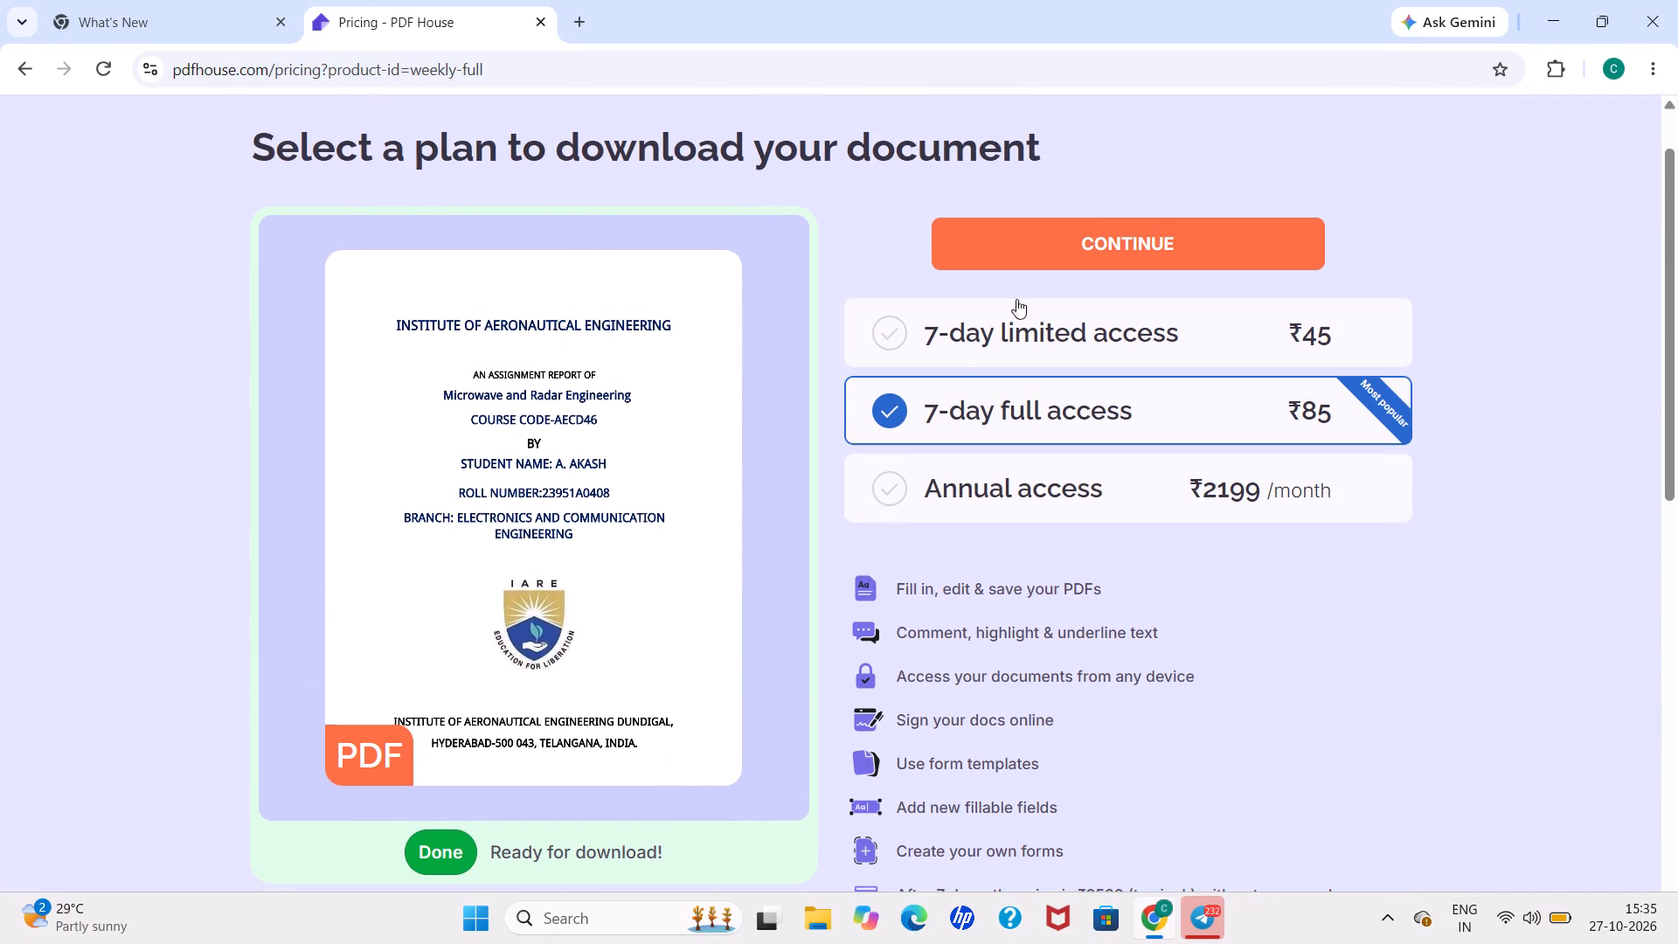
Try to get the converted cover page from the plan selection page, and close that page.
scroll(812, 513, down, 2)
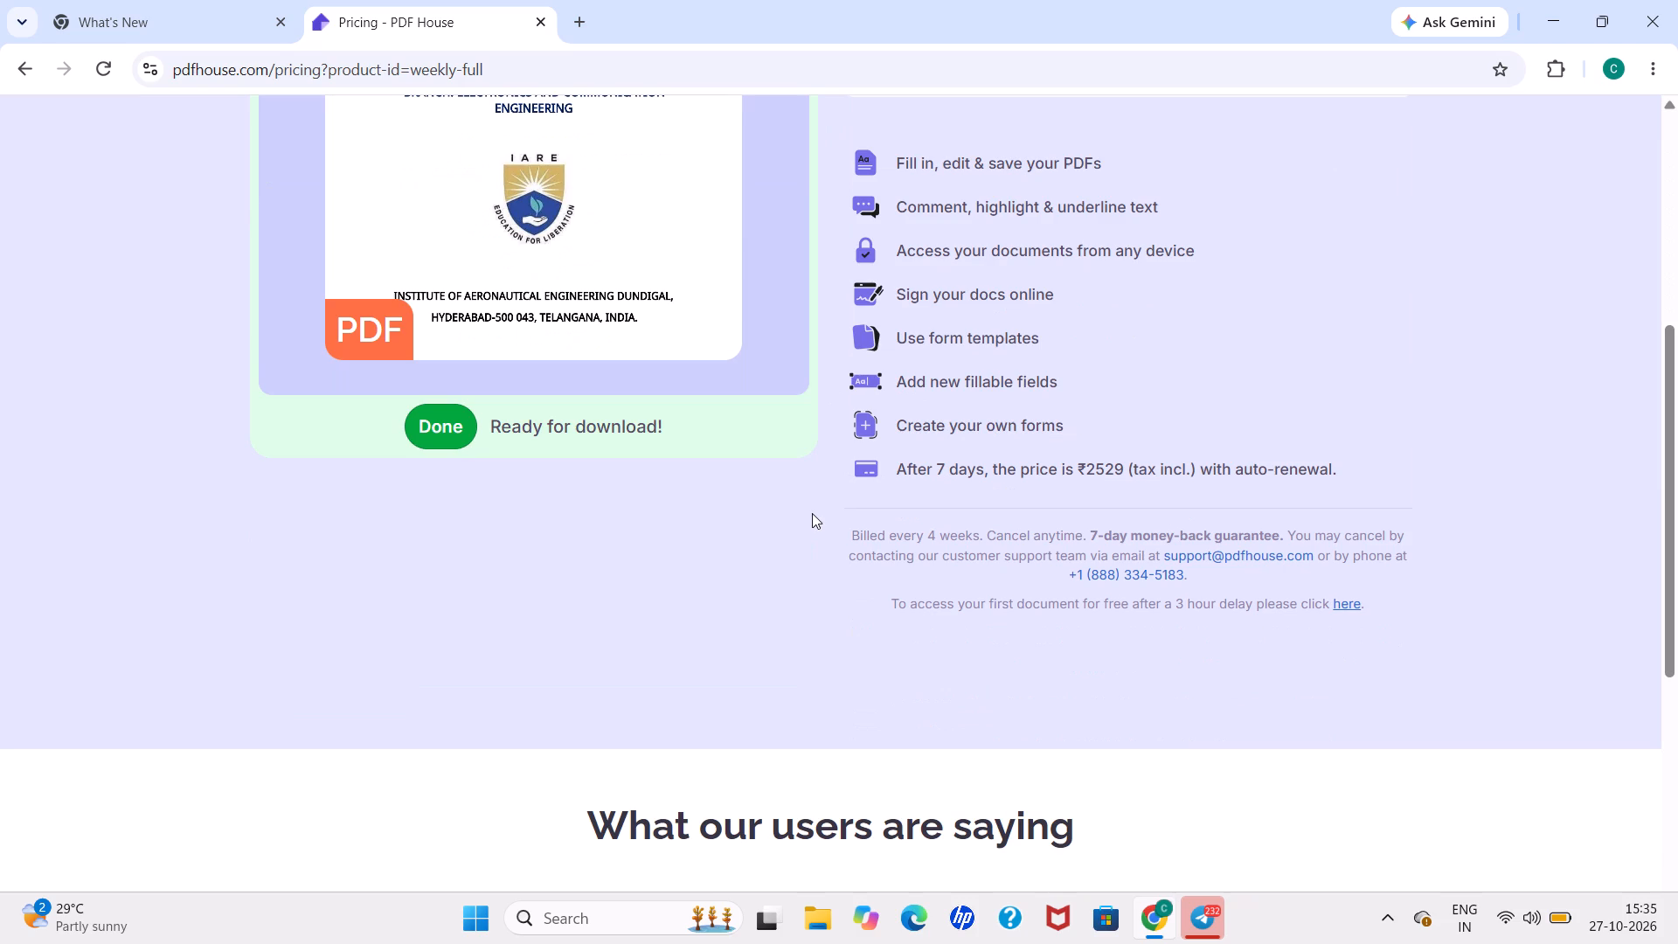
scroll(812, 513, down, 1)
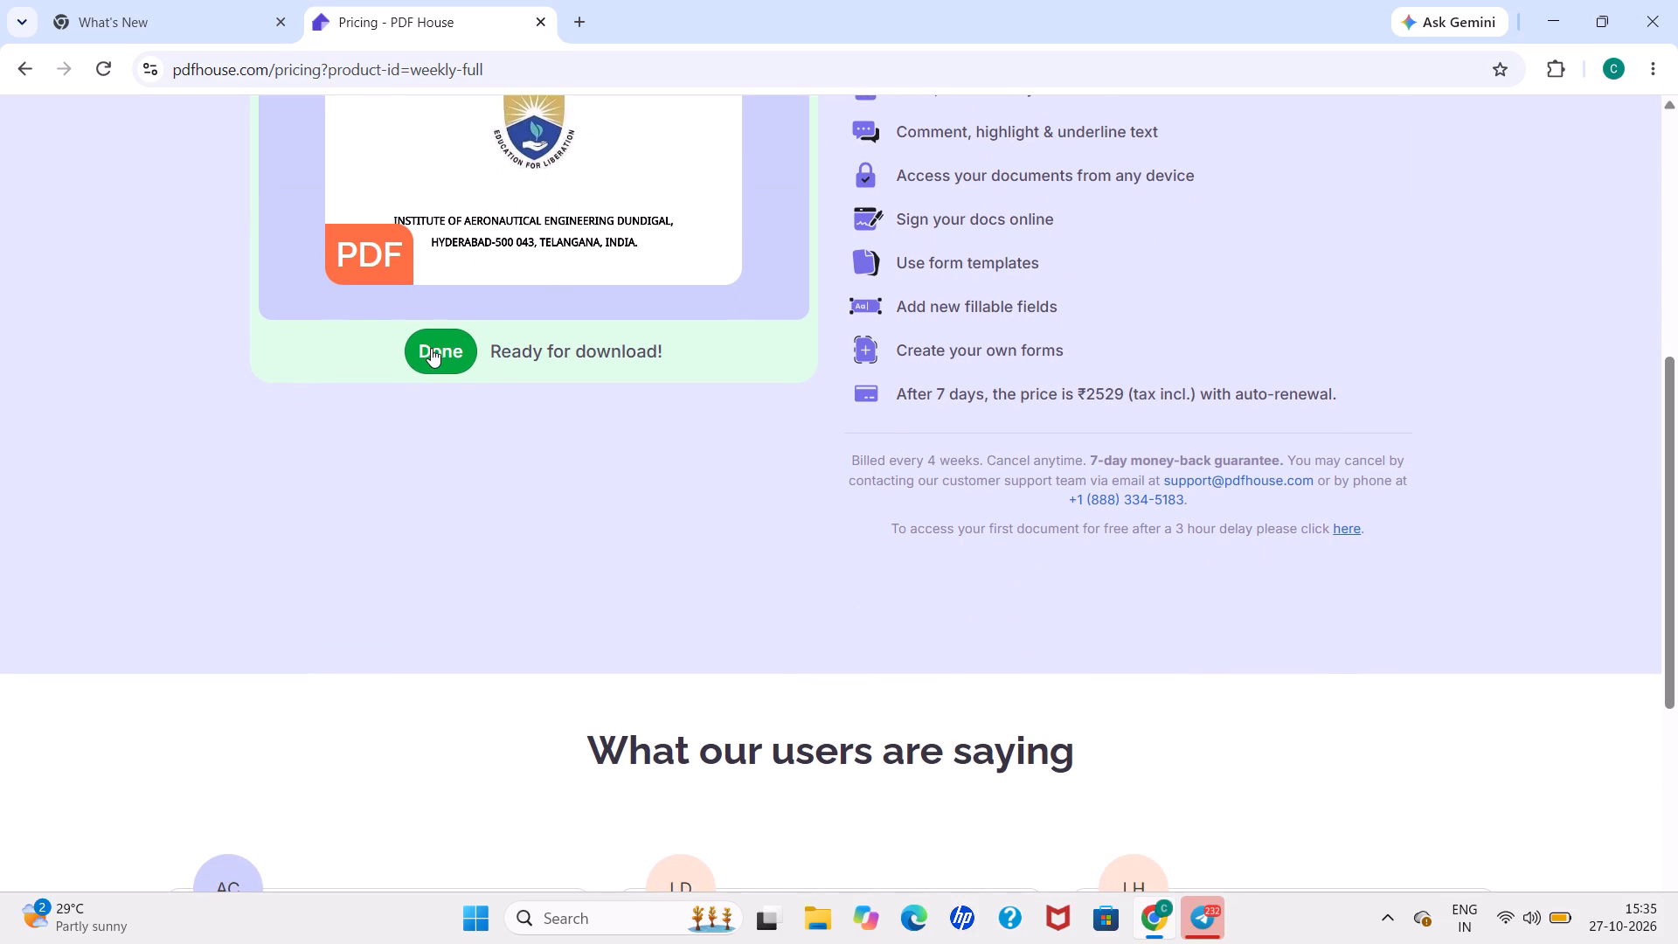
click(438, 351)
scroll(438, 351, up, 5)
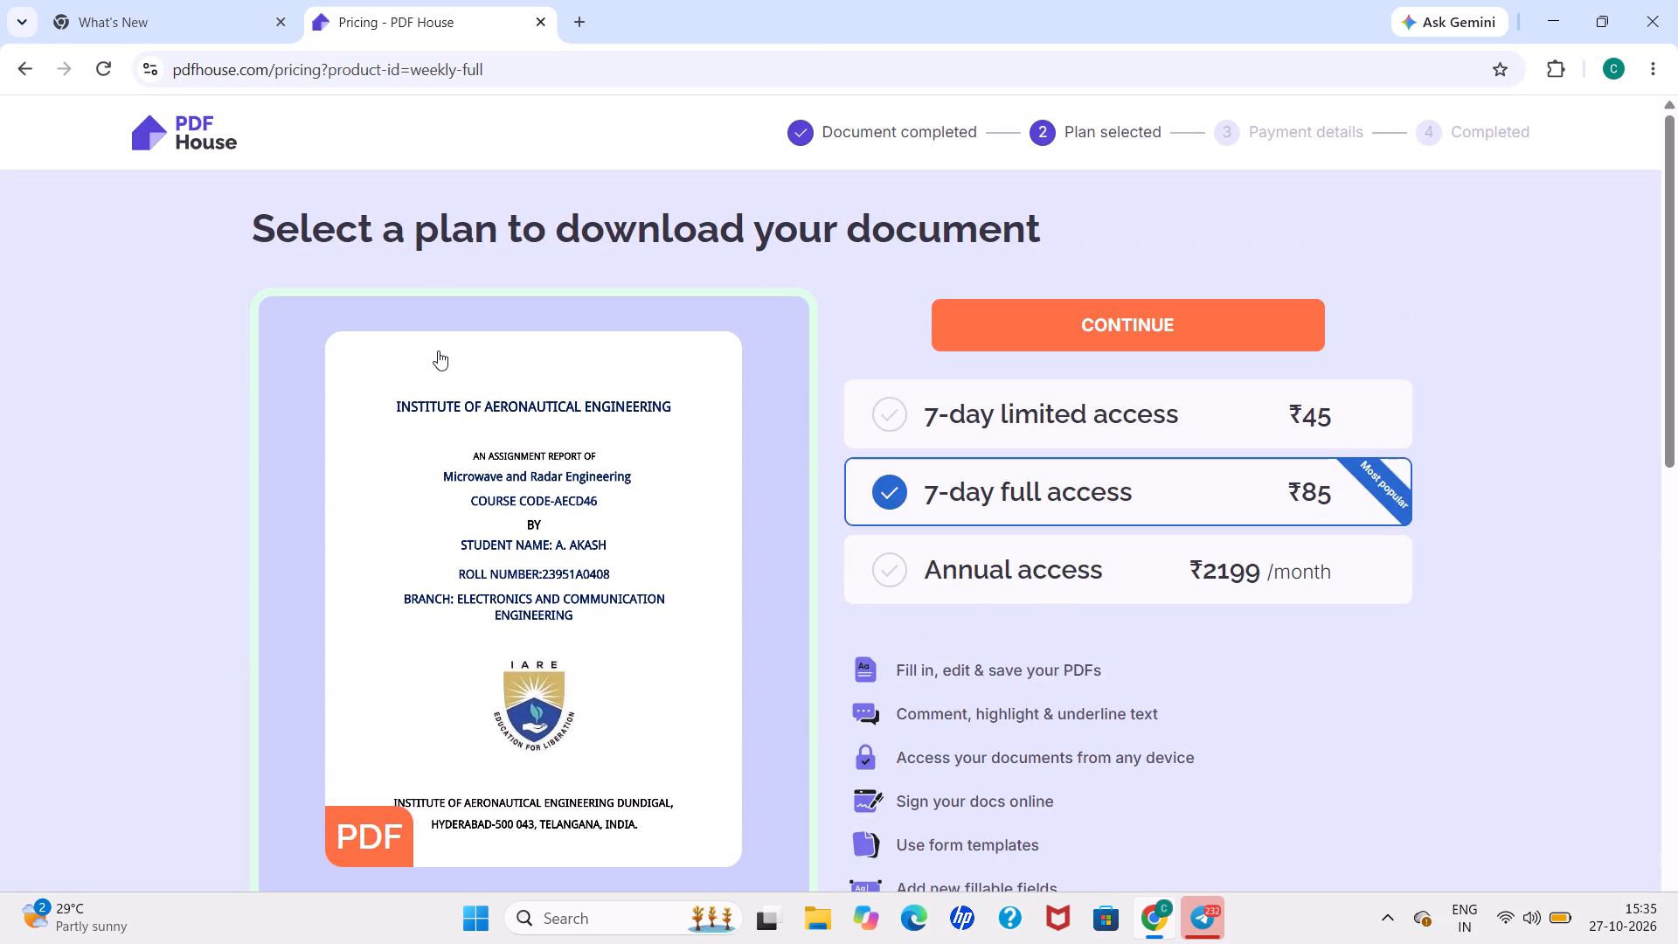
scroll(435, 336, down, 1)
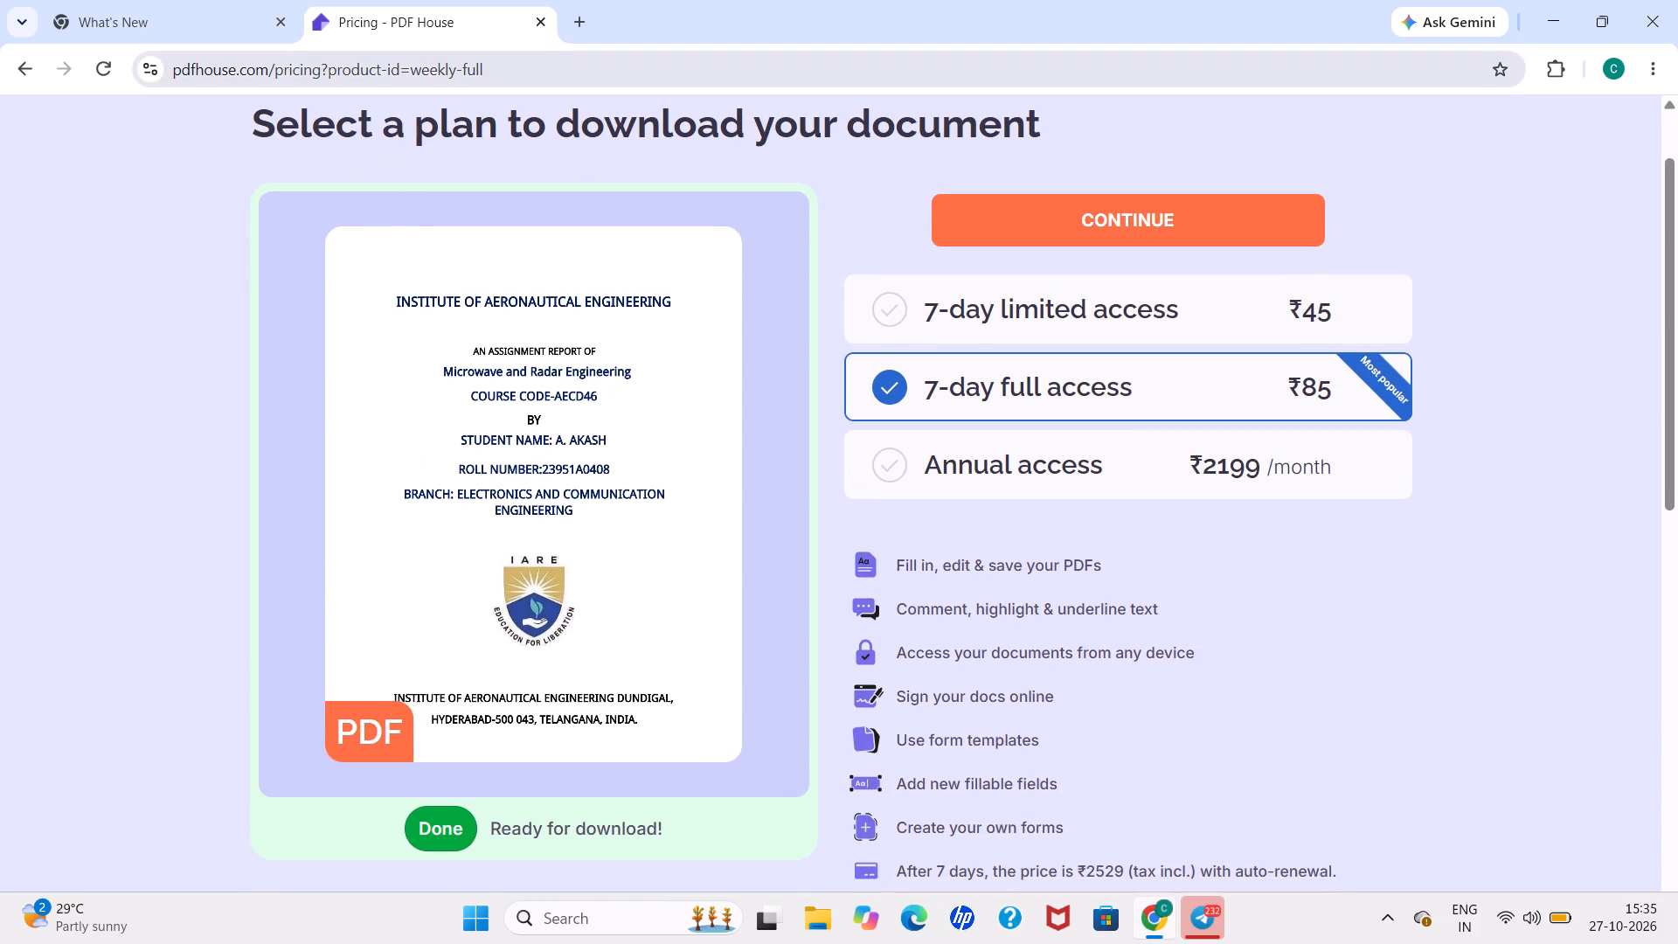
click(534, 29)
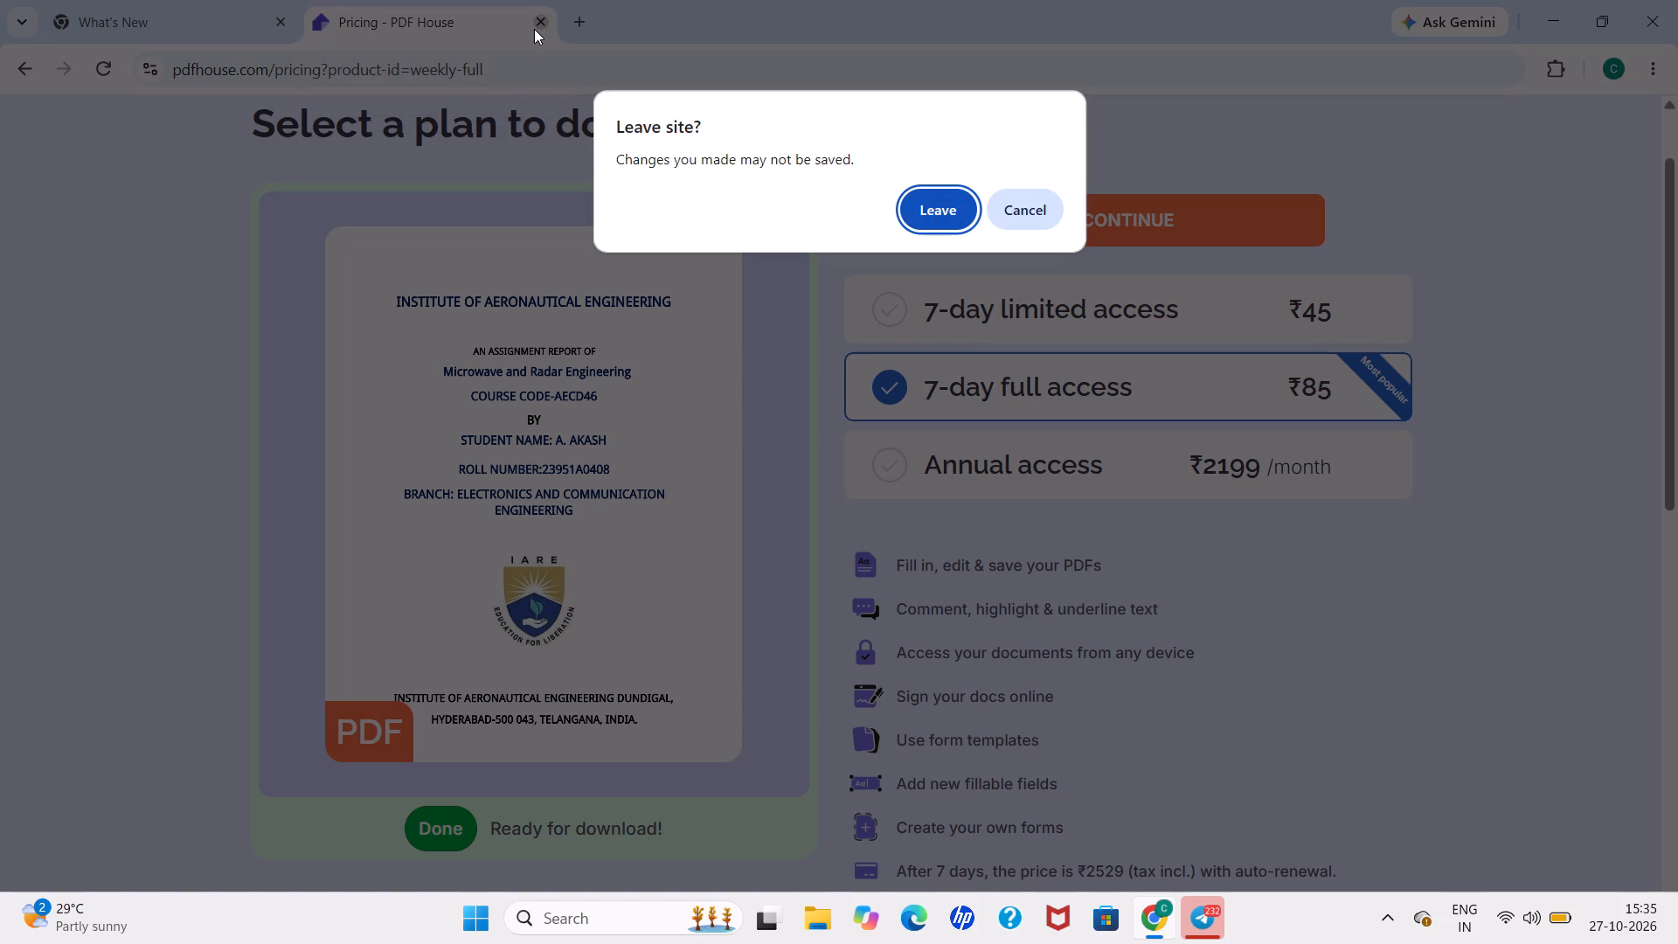
Leave the PDF House plan selection page, discarding its unsaved changes.
click(939, 205)
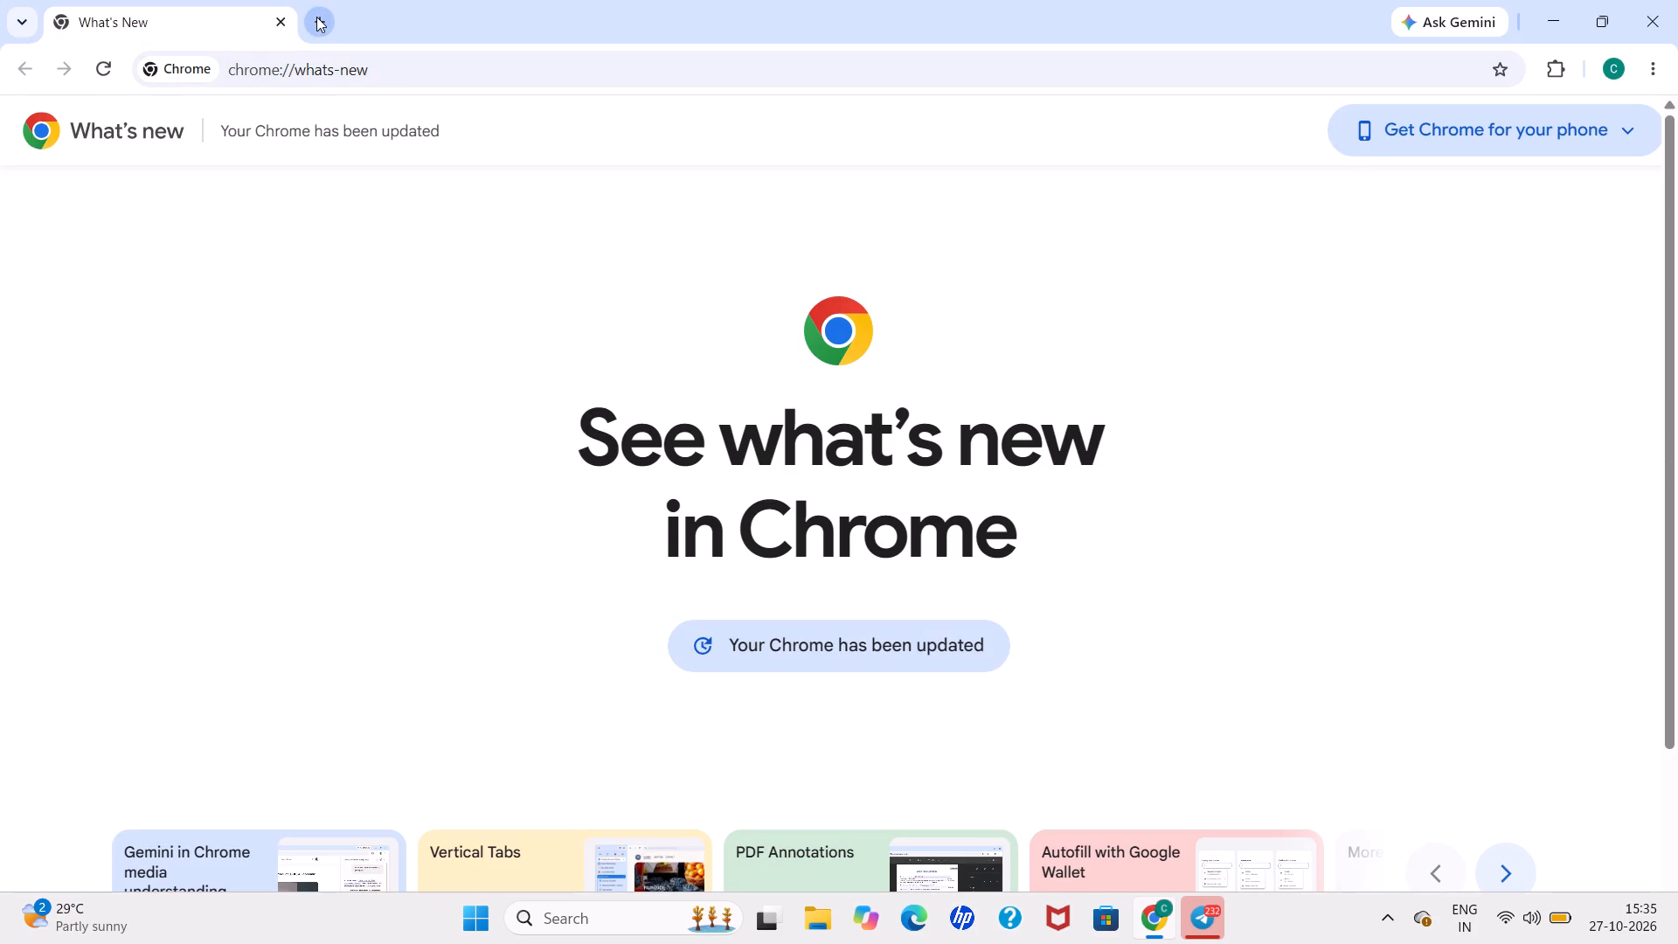
Search Google for "word document merge" in a new tab and open Smallpdf's How To Merge Word Documents page.
click(316, 17)
click(700, 459)
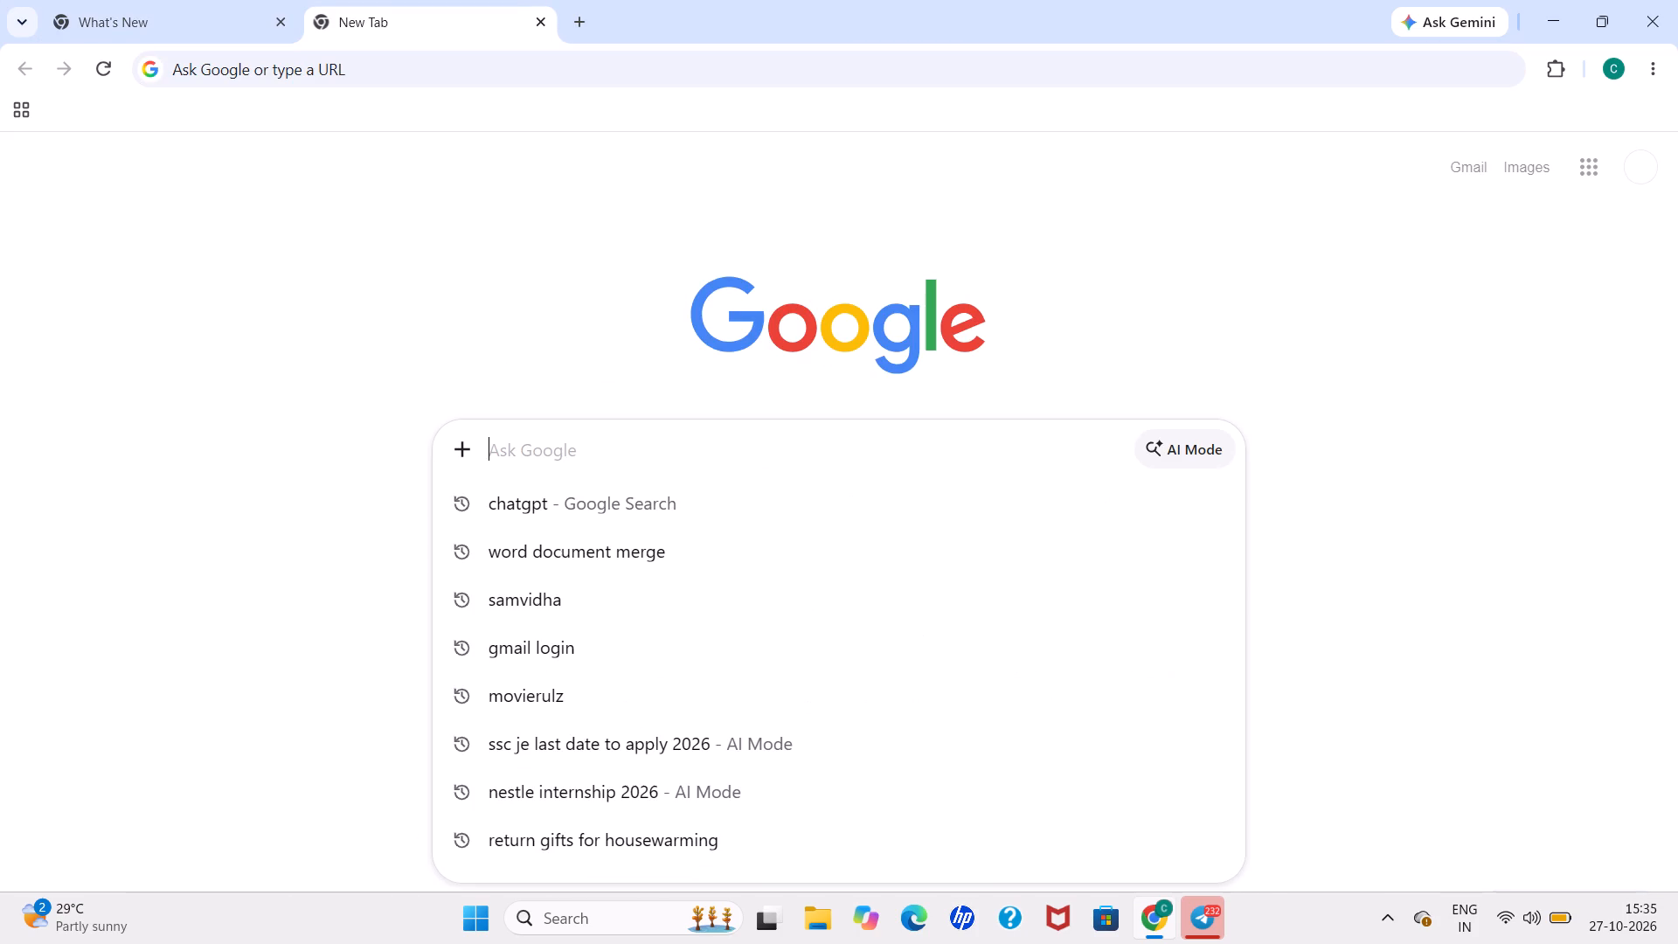
click(586, 553)
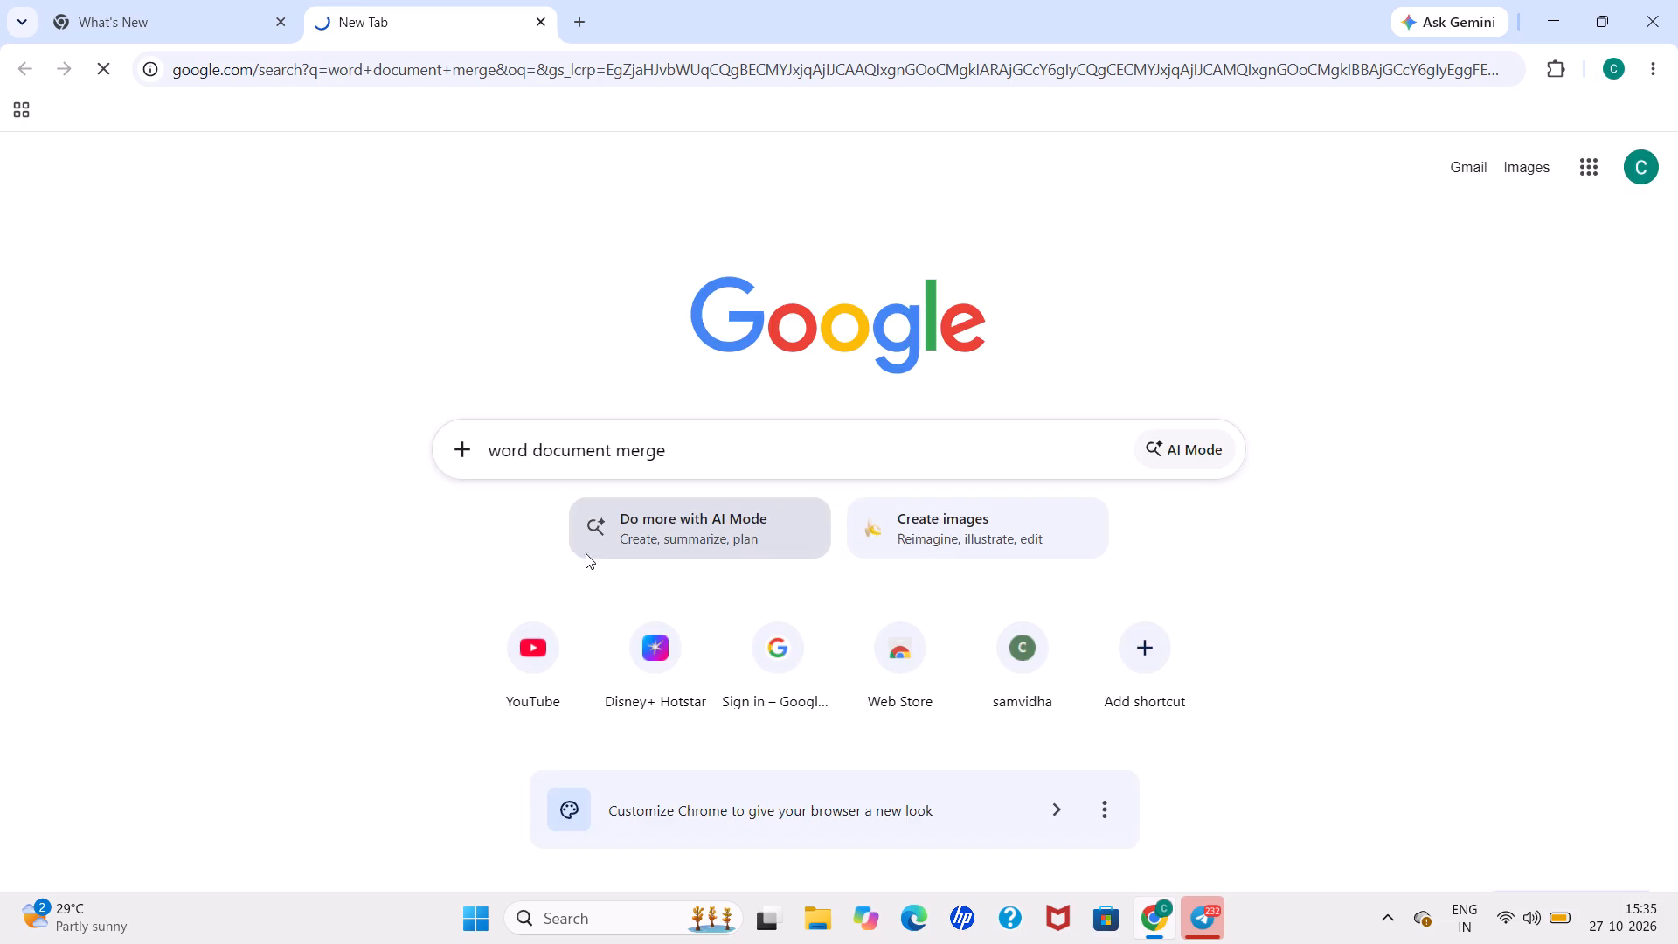
scroll(586, 553, down, 4)
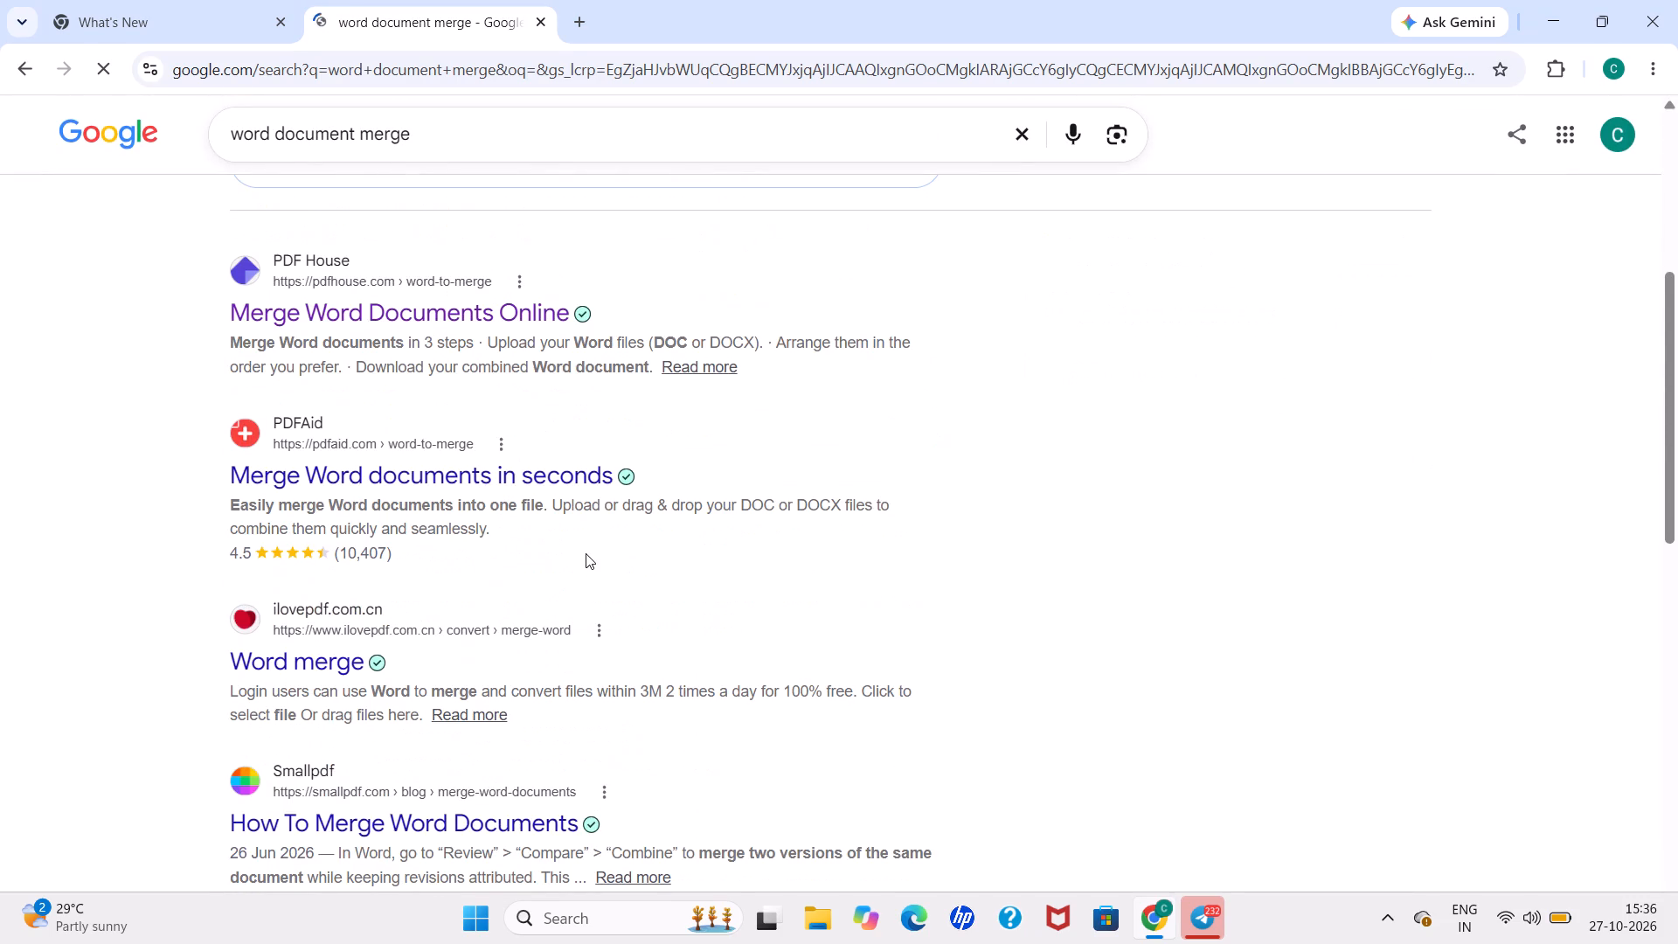
click(586, 553)
scroll(586, 553, down, 2)
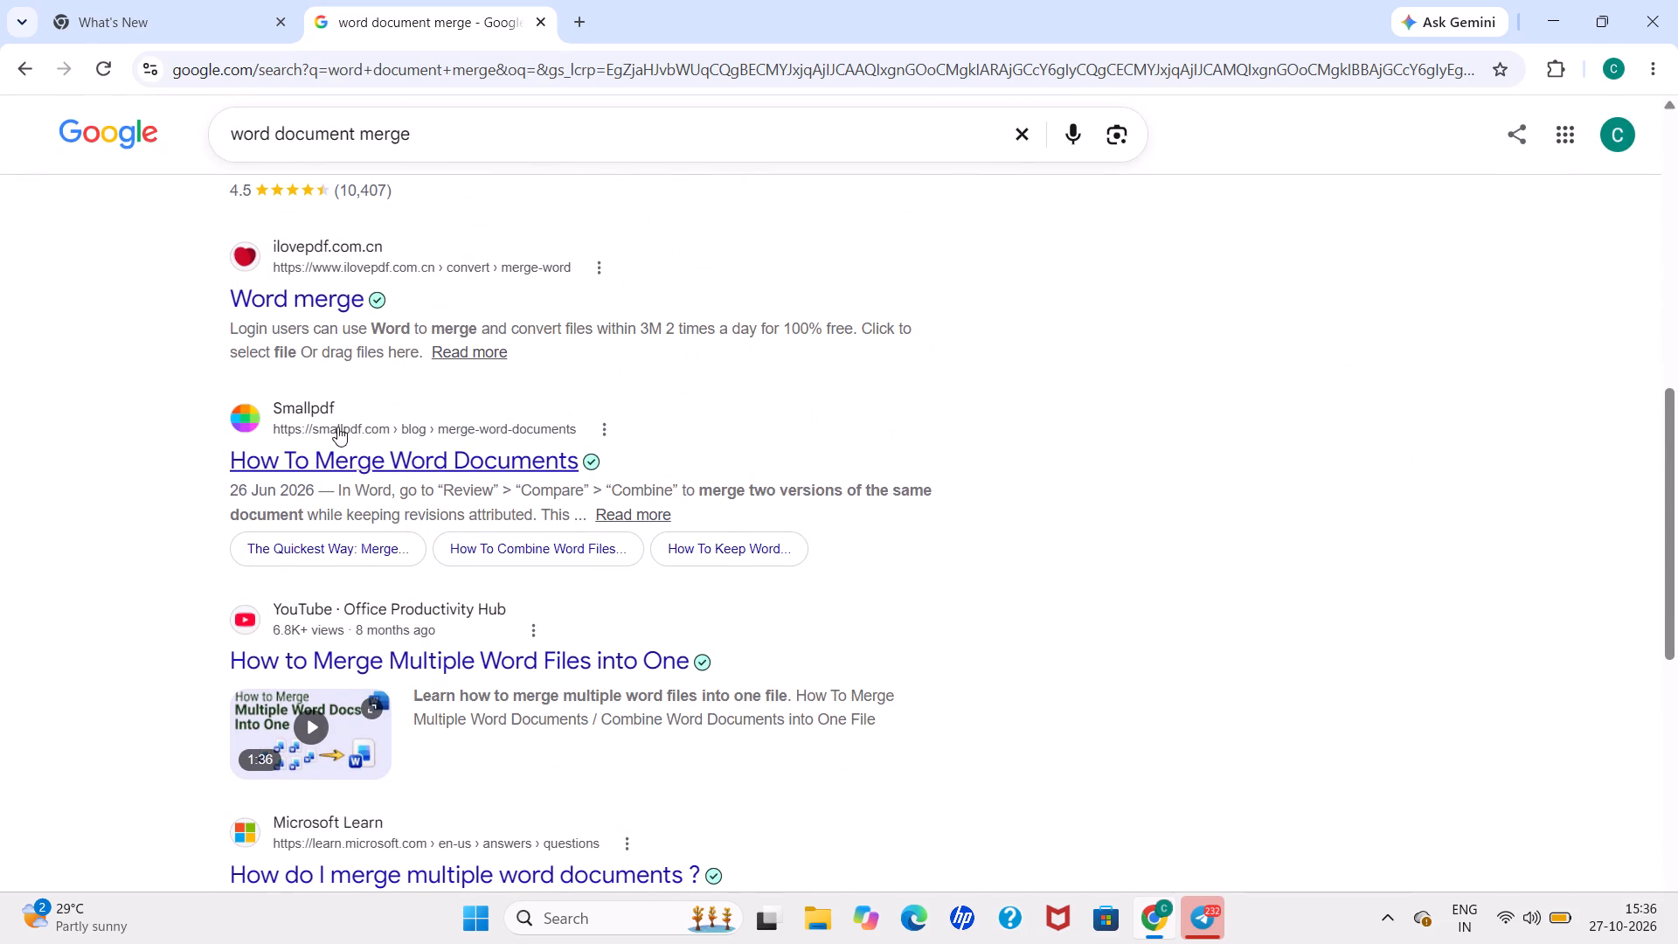
click(336, 426)
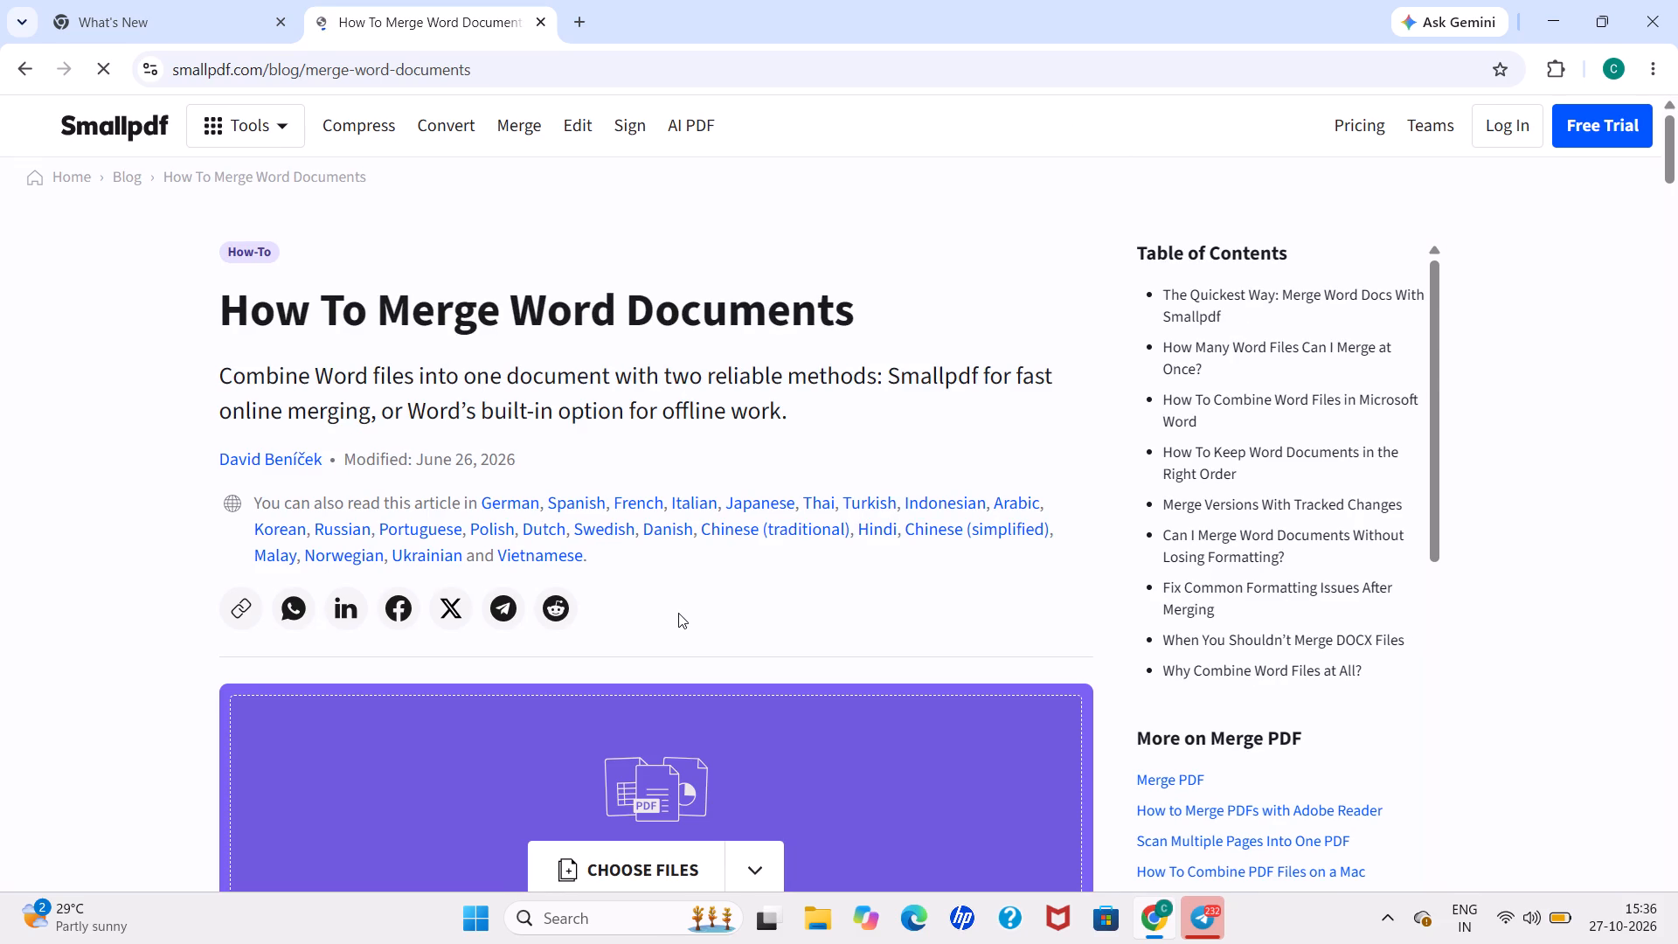
Start choosing files for the Smallpdf merge, browsing the OneDrive Desktop, Attachments and Documents folders for the cover page.
scroll(678, 613, down, 2)
click(632, 568)
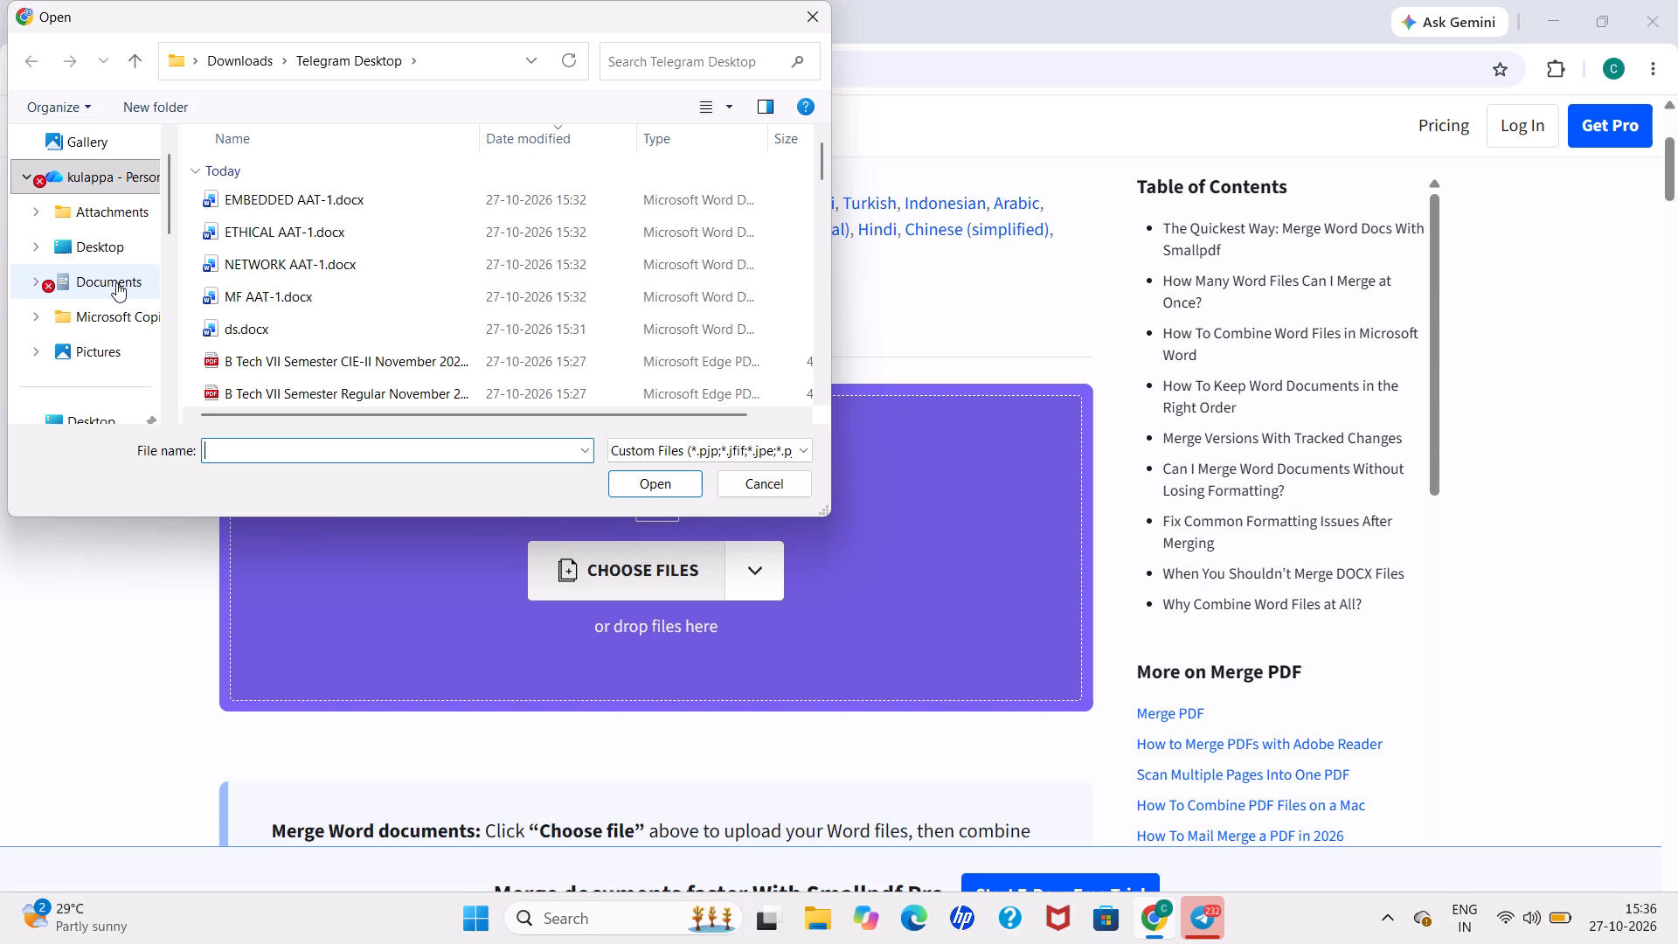
scroll(116, 282, down, 1)
scroll(116, 282, up, 4)
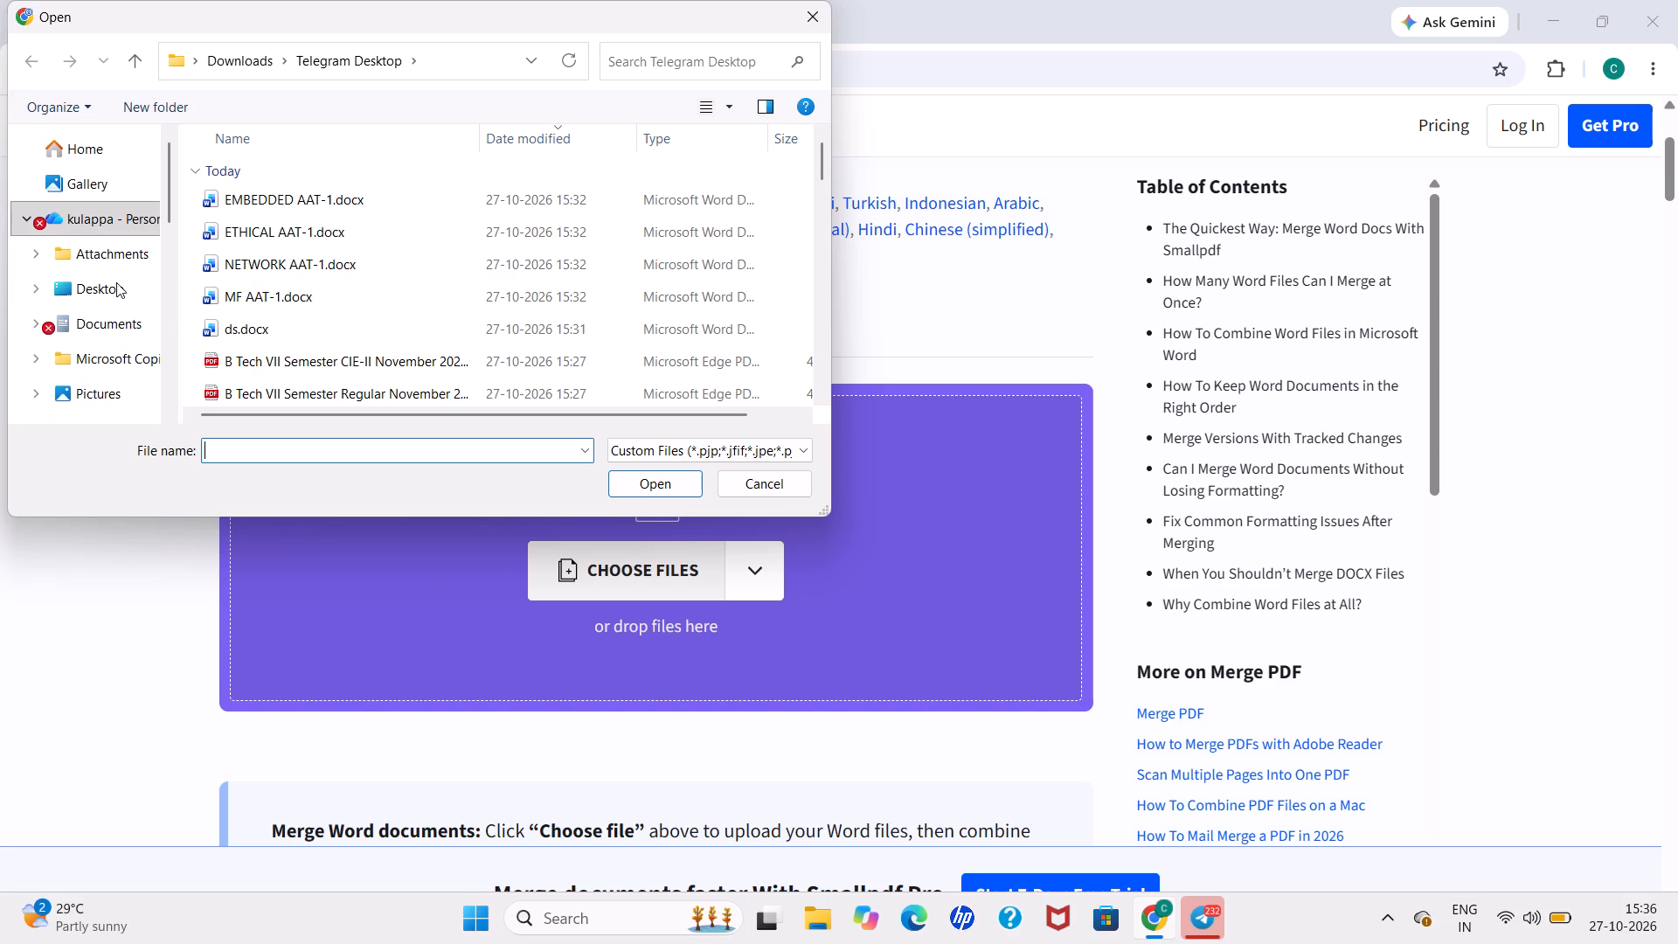
click(112, 283)
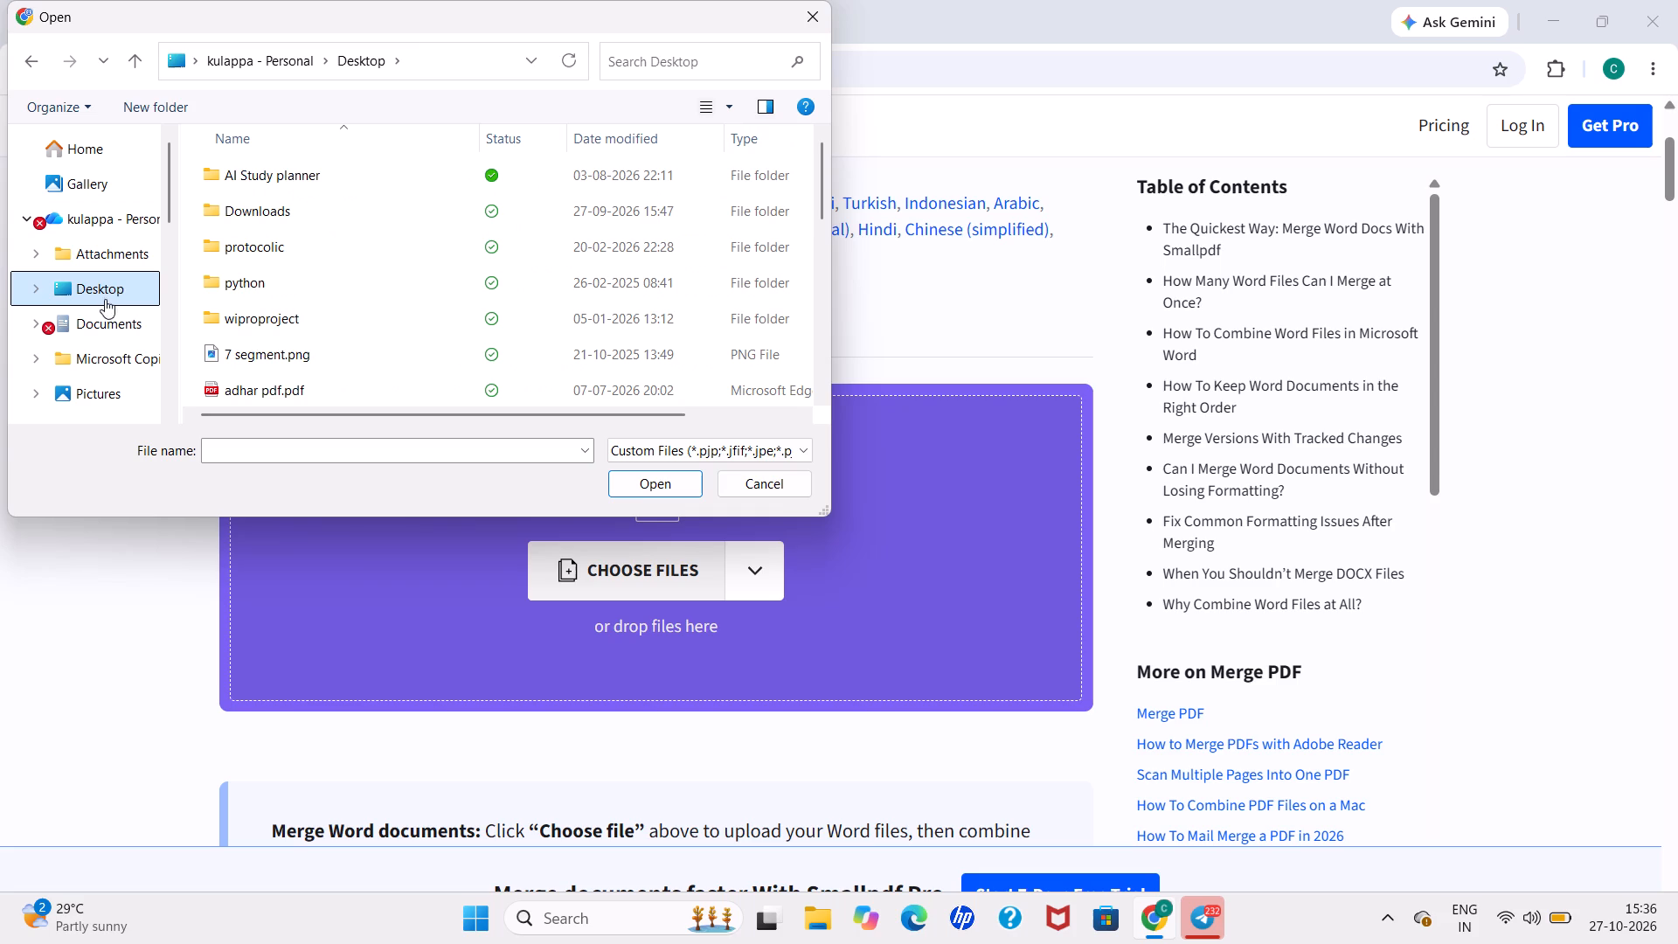
click(110, 253)
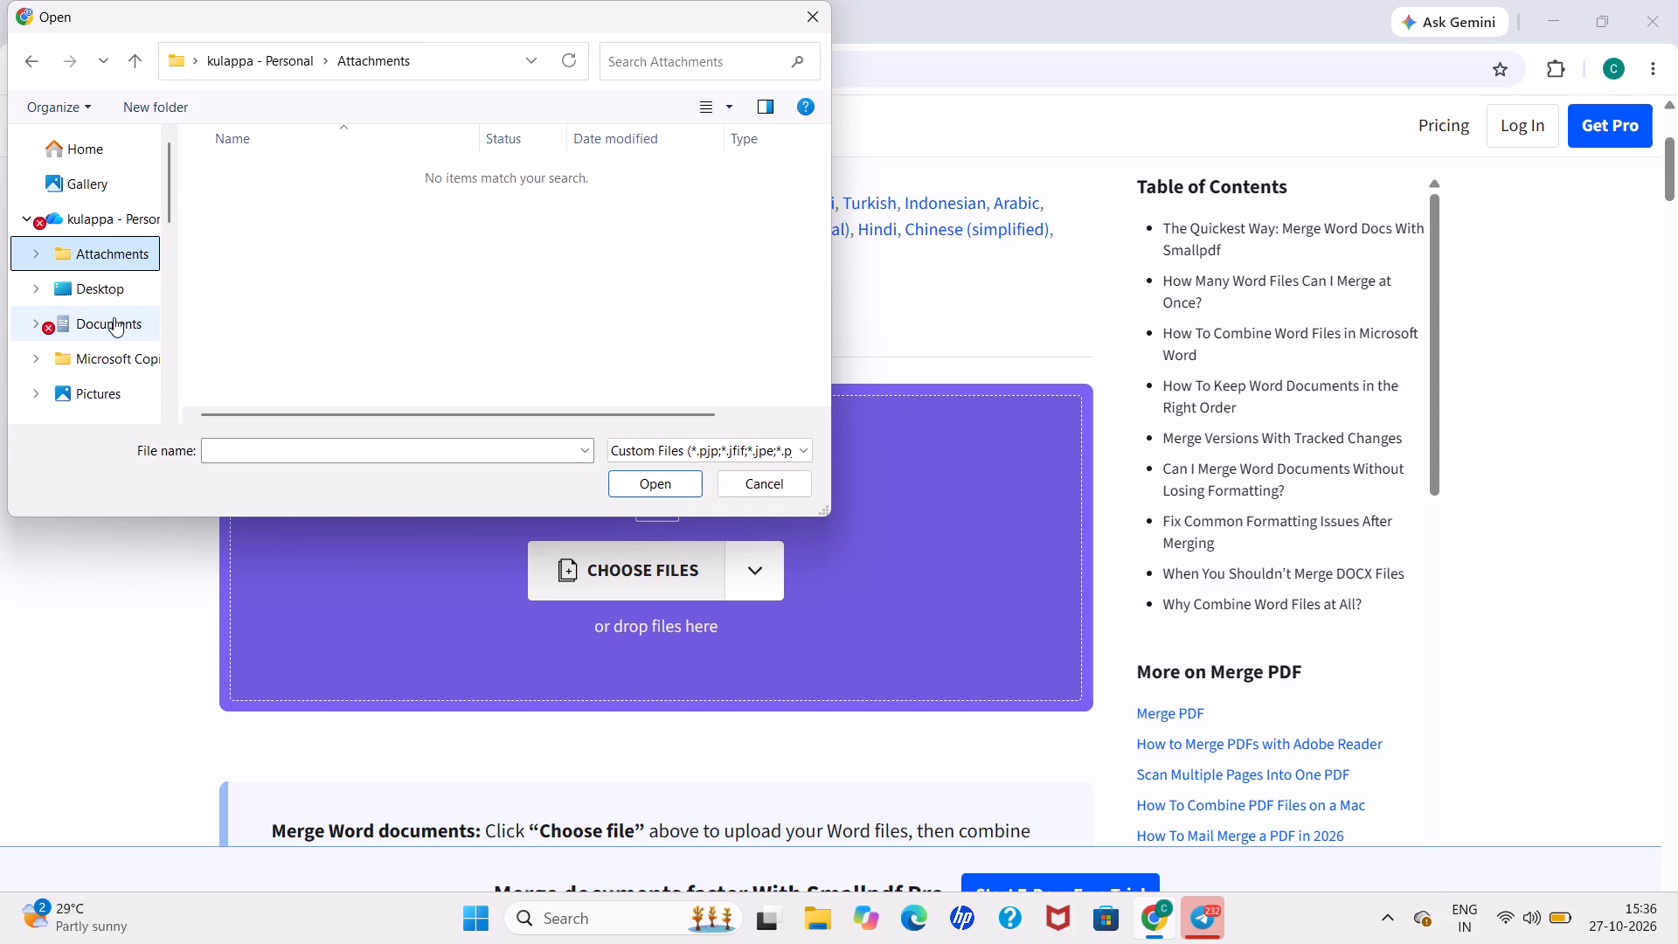
click(114, 317)
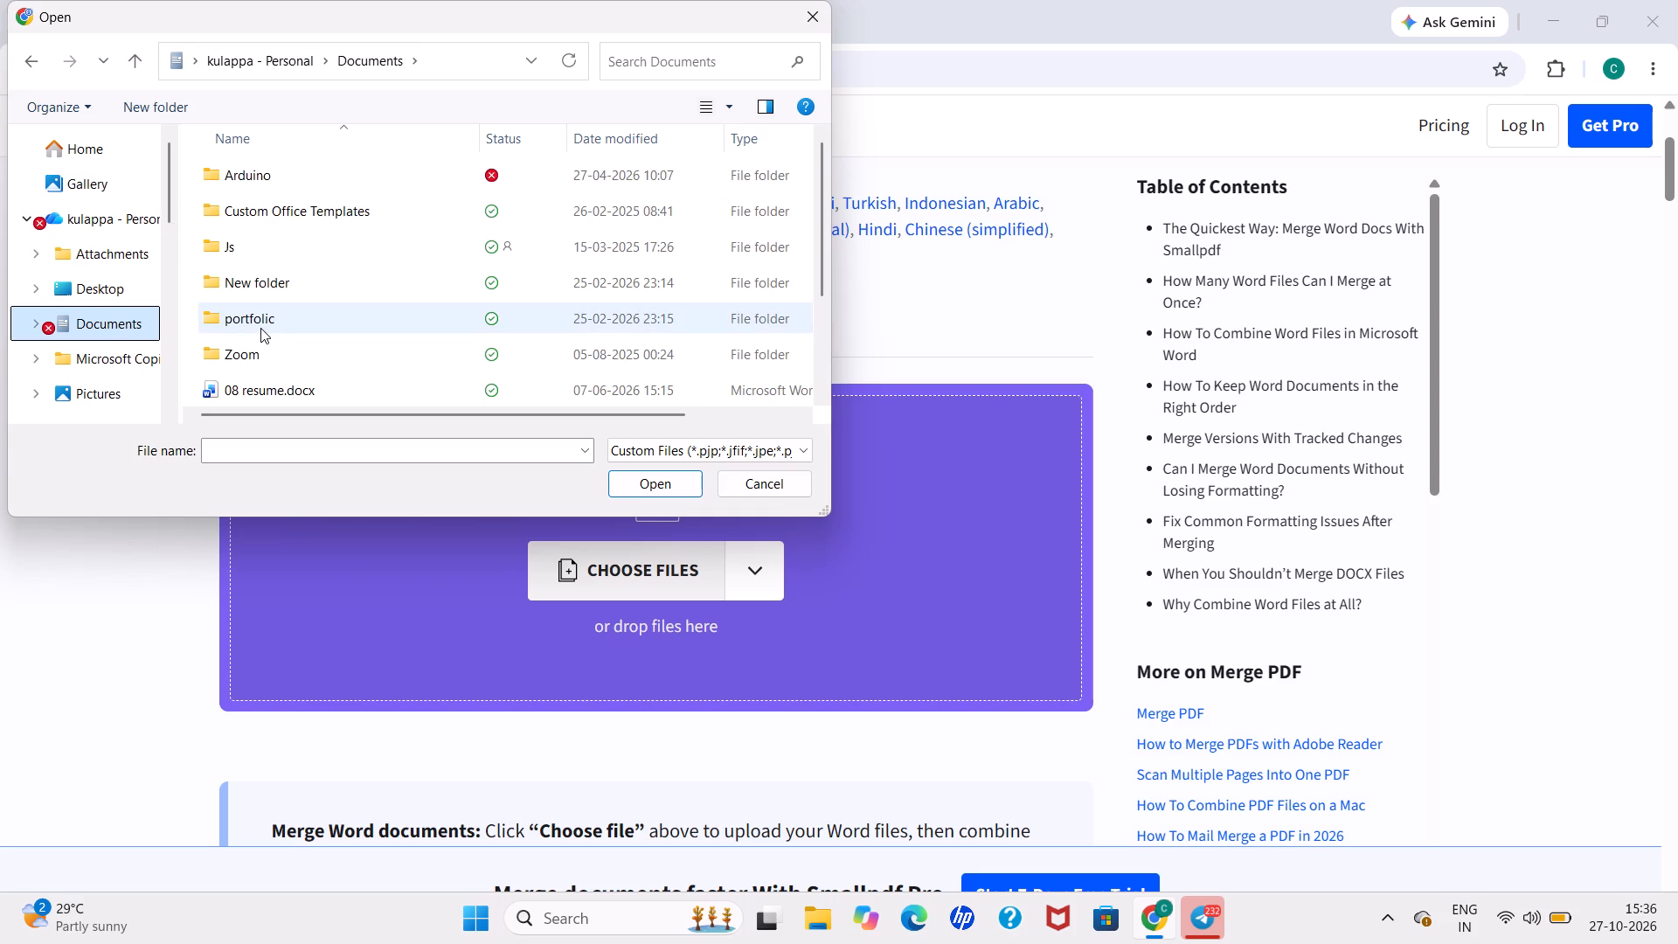
Upload MICROwave.docx from the Downloads folder to the Smallpdf merge tool.
scroll(260, 328, down, 1)
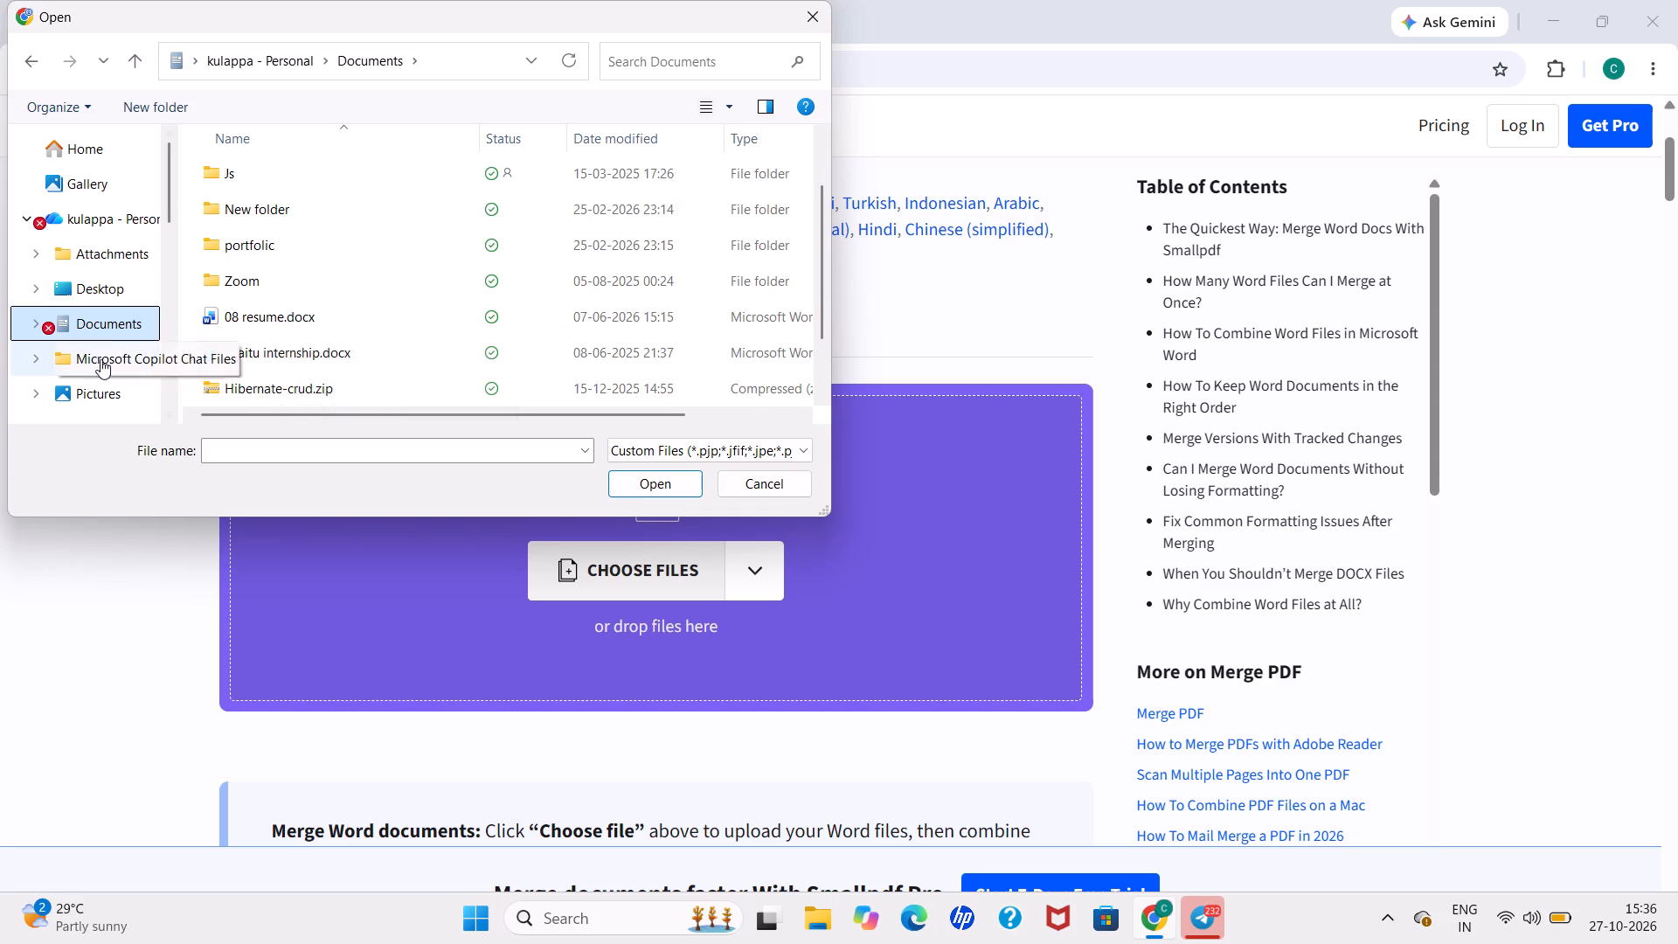
click(94, 395)
scroll(101, 321, down, 1)
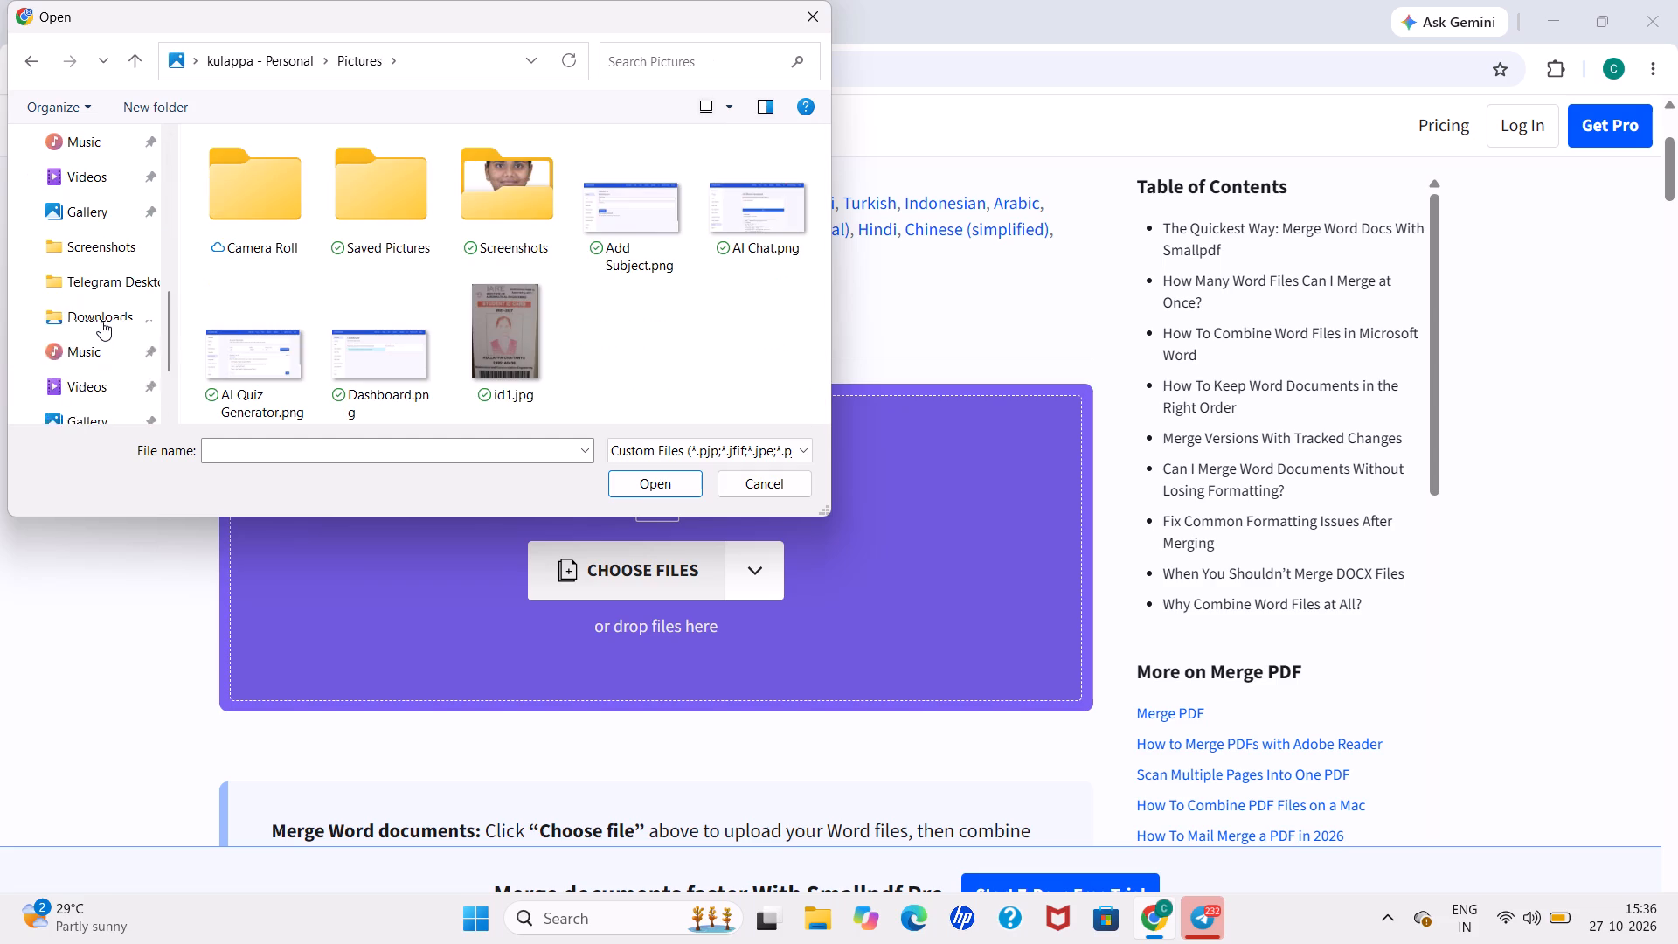
scroll(101, 321, down, 1)
scroll(101, 321, up, 1)
scroll(101, 321, down, 1)
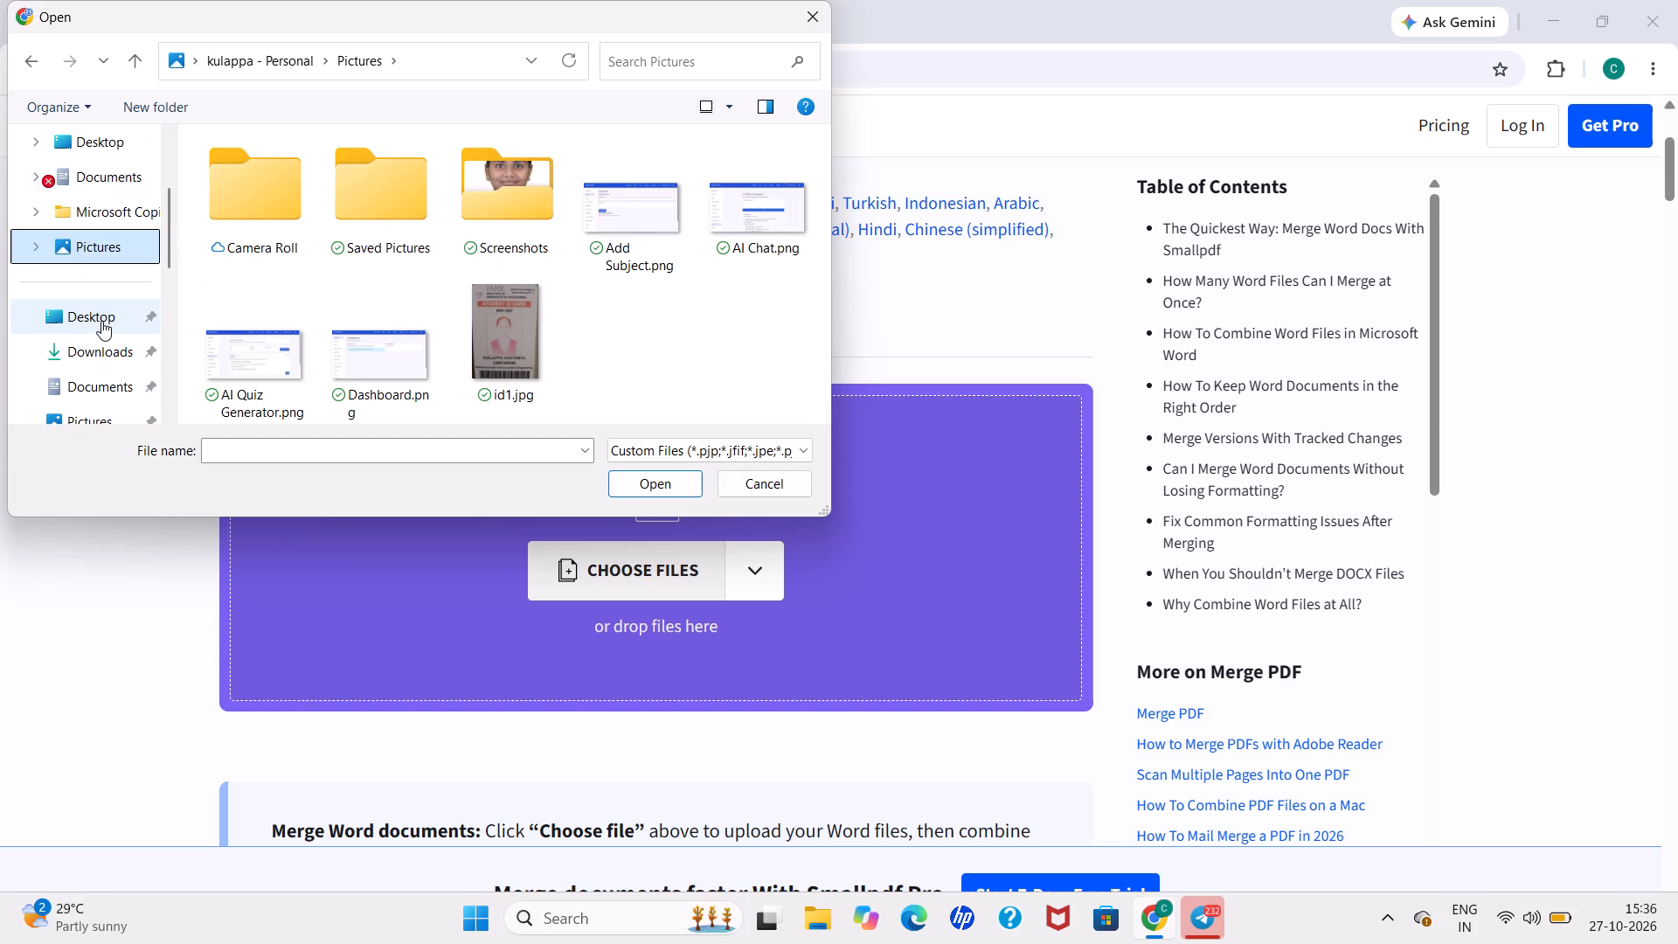
scroll(101, 321, down, 1)
click(100, 339)
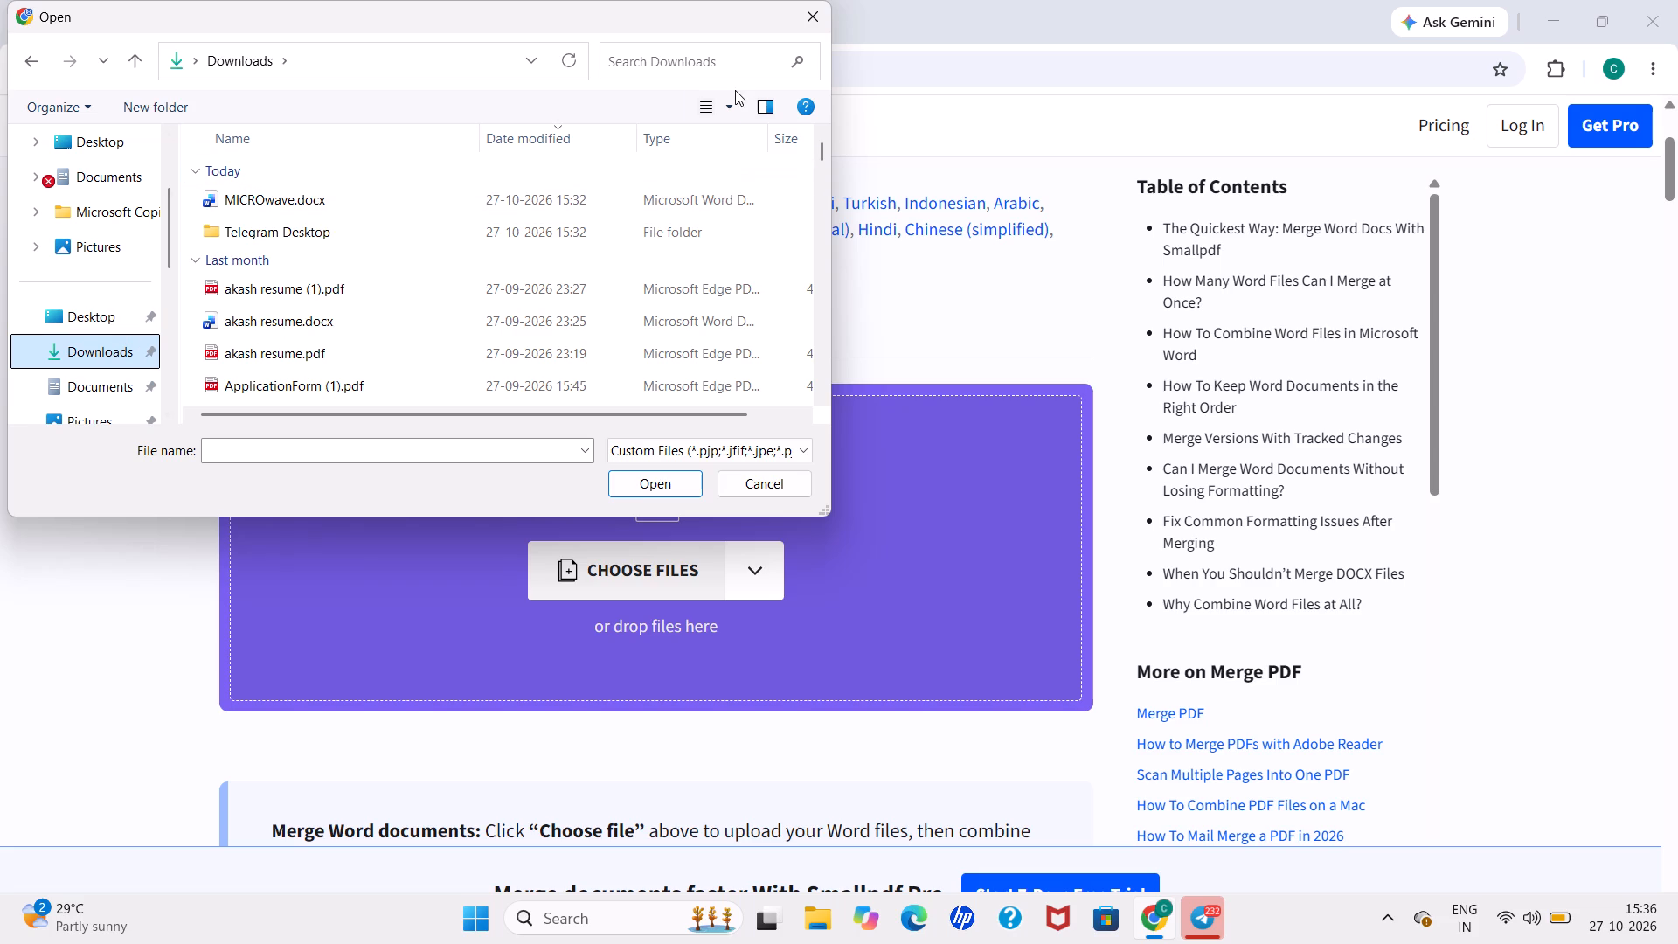
click(259, 202)
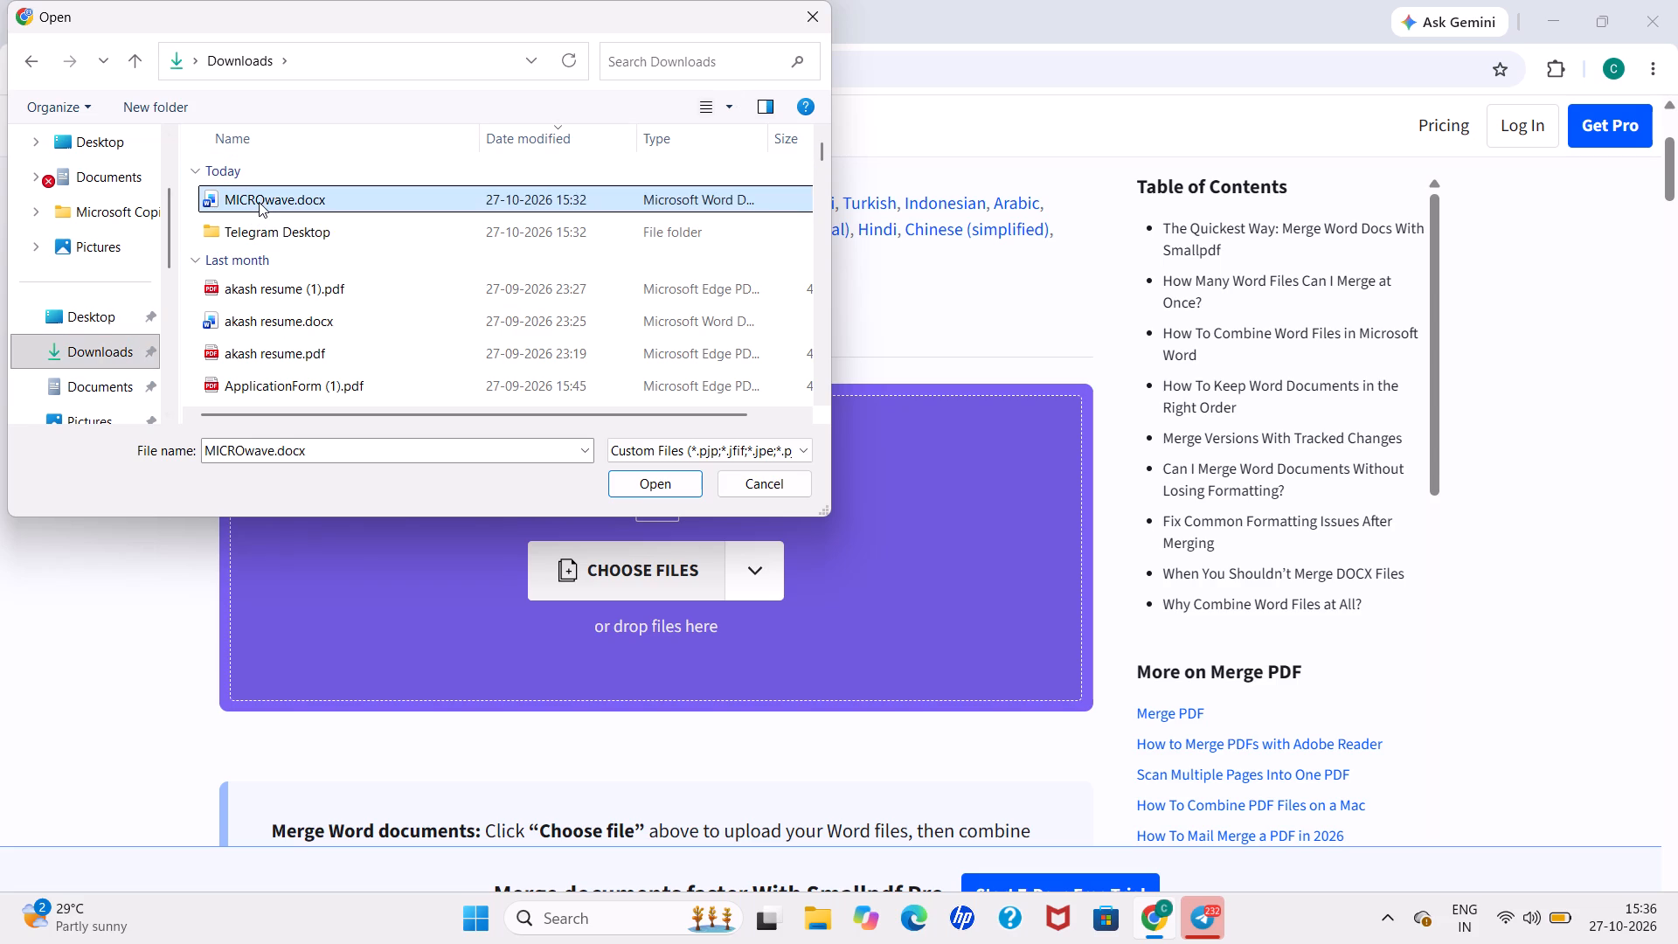
click(620, 474)
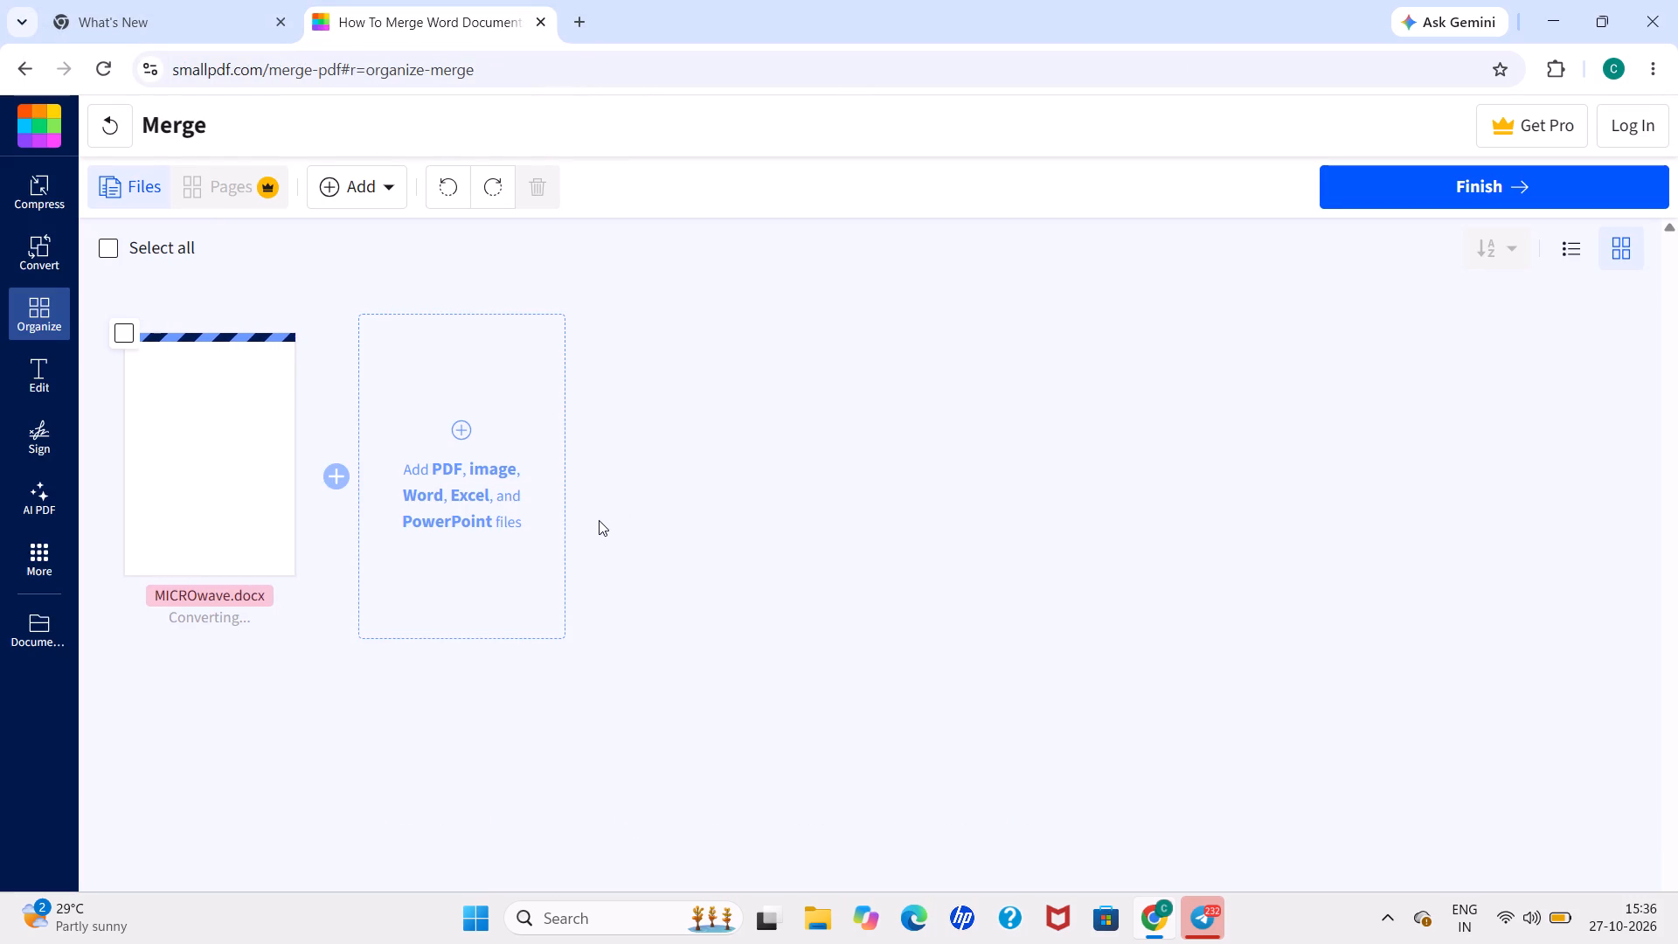
Add MF AAT-1.docx from the Telegram Desktop folder inside Downloads to the merge, after the MICROwave cover page.
click(461, 428)
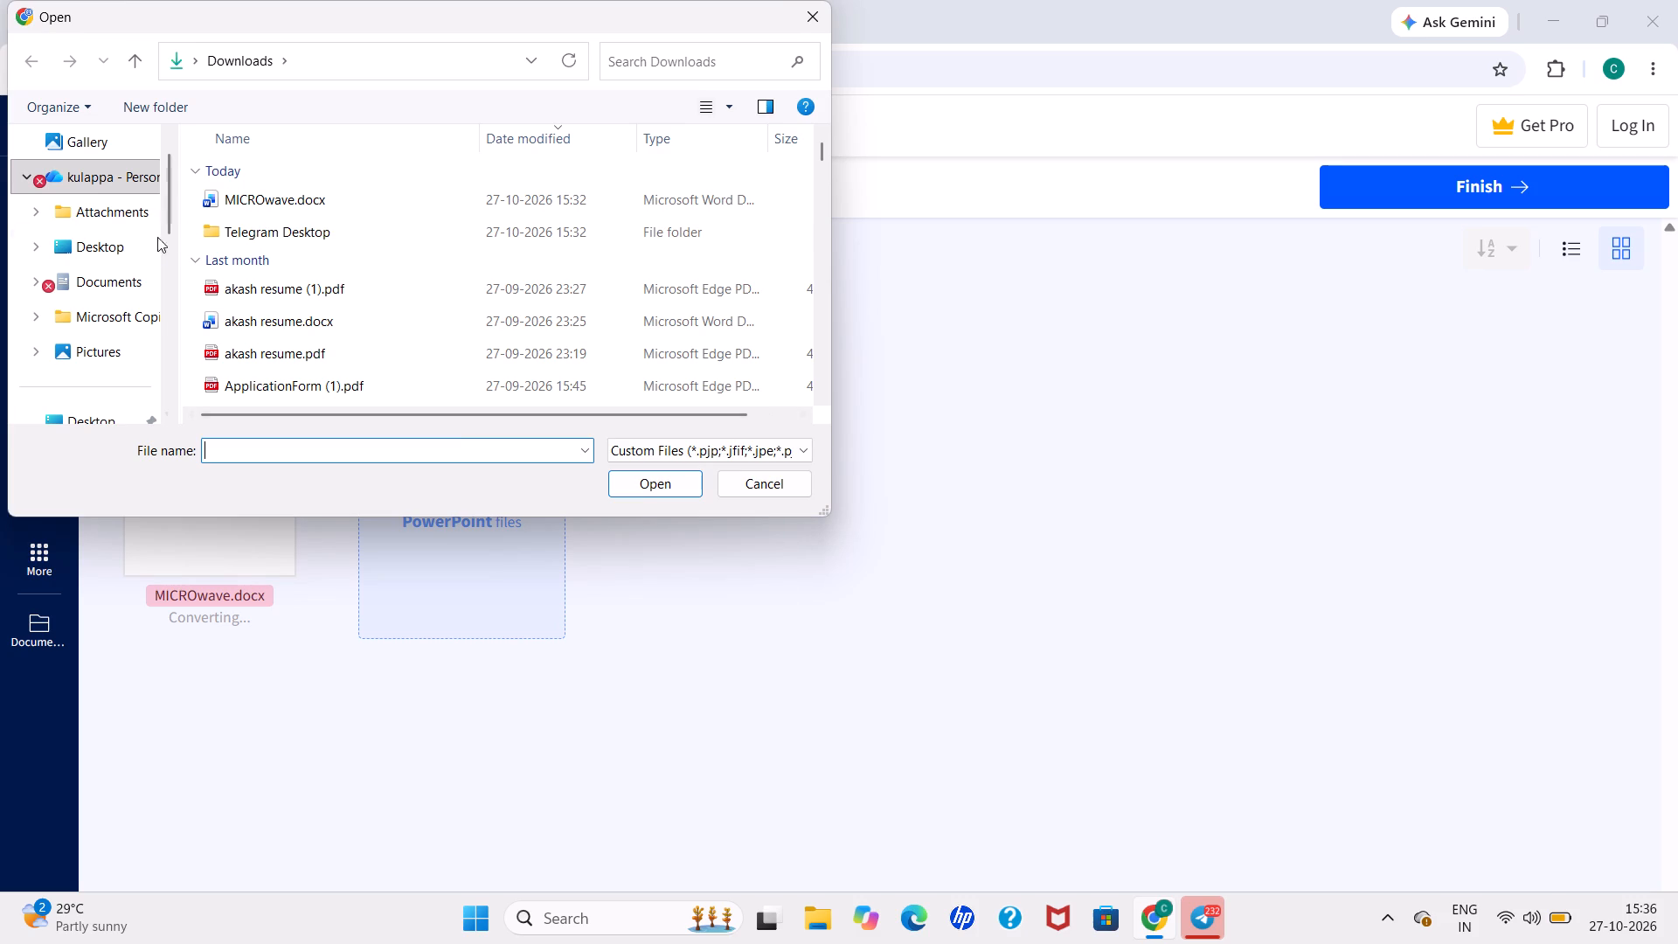
scroll(127, 244, down, 2)
scroll(127, 244, up, 1)
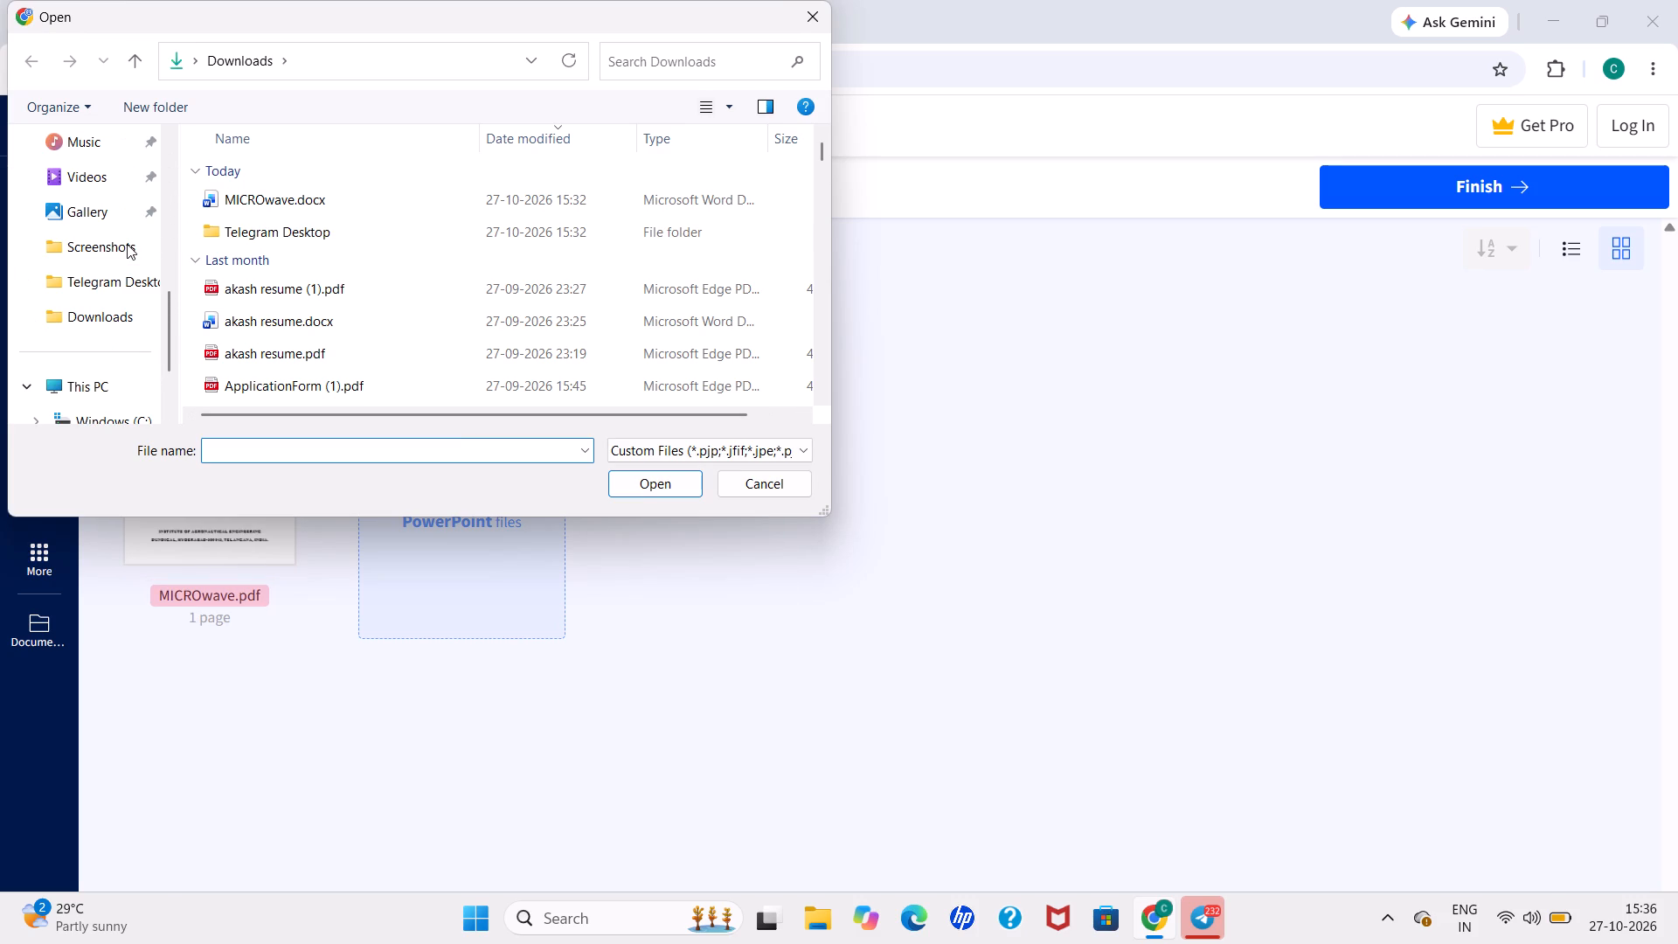
click(121, 309)
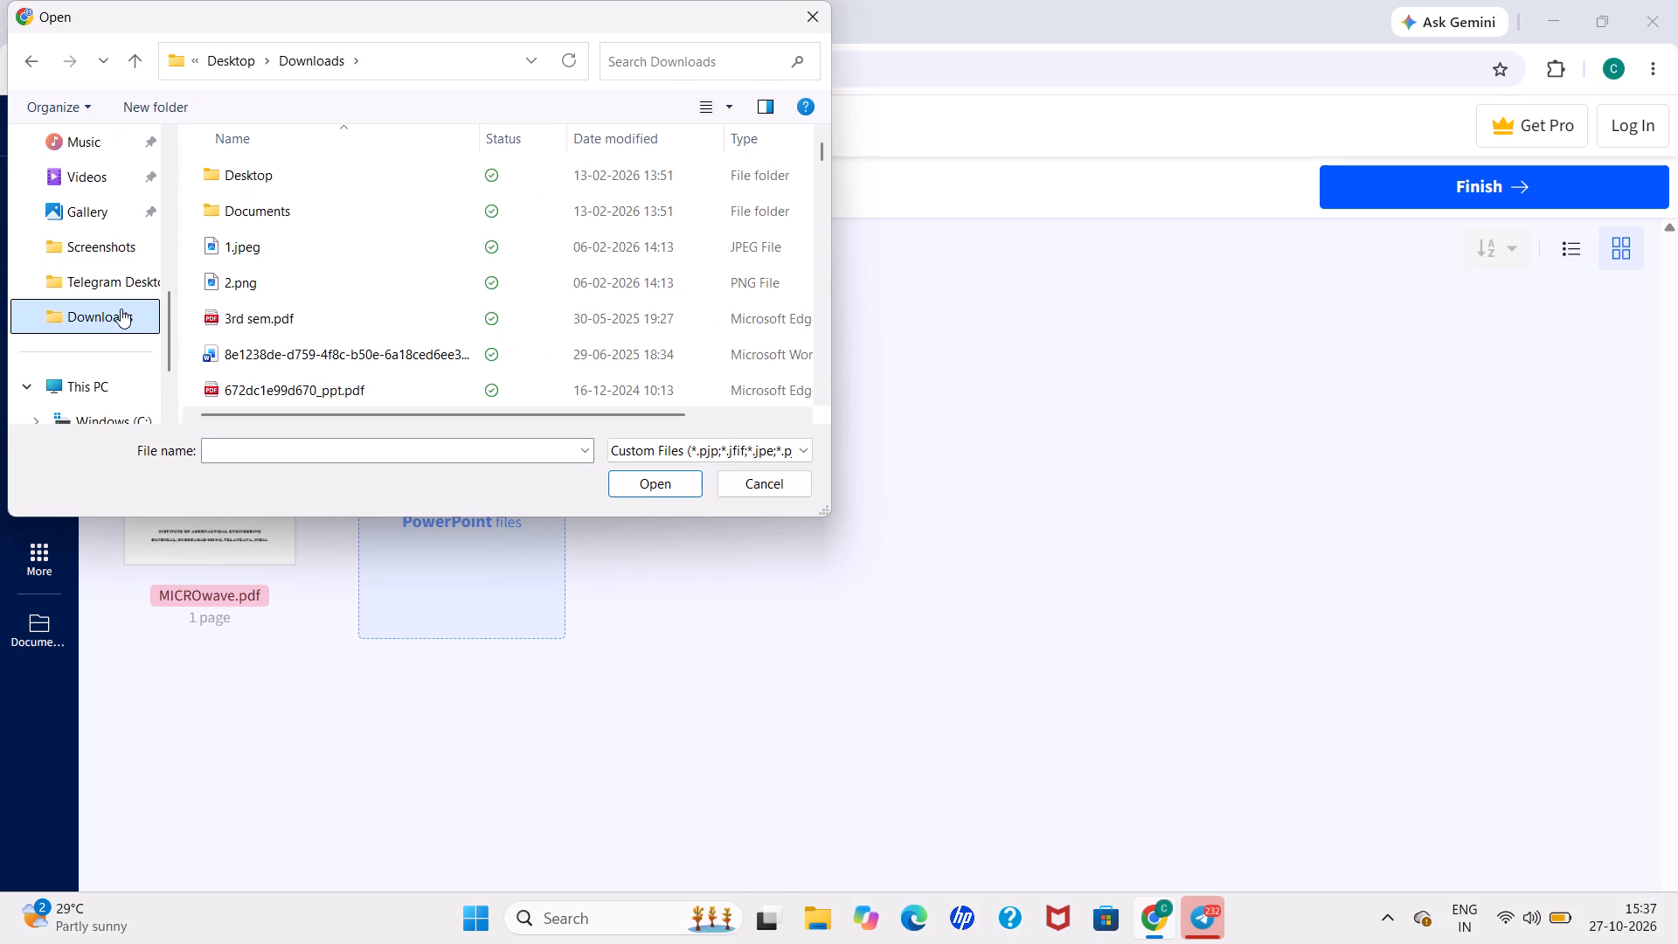
scroll(104, 357, down, 1)
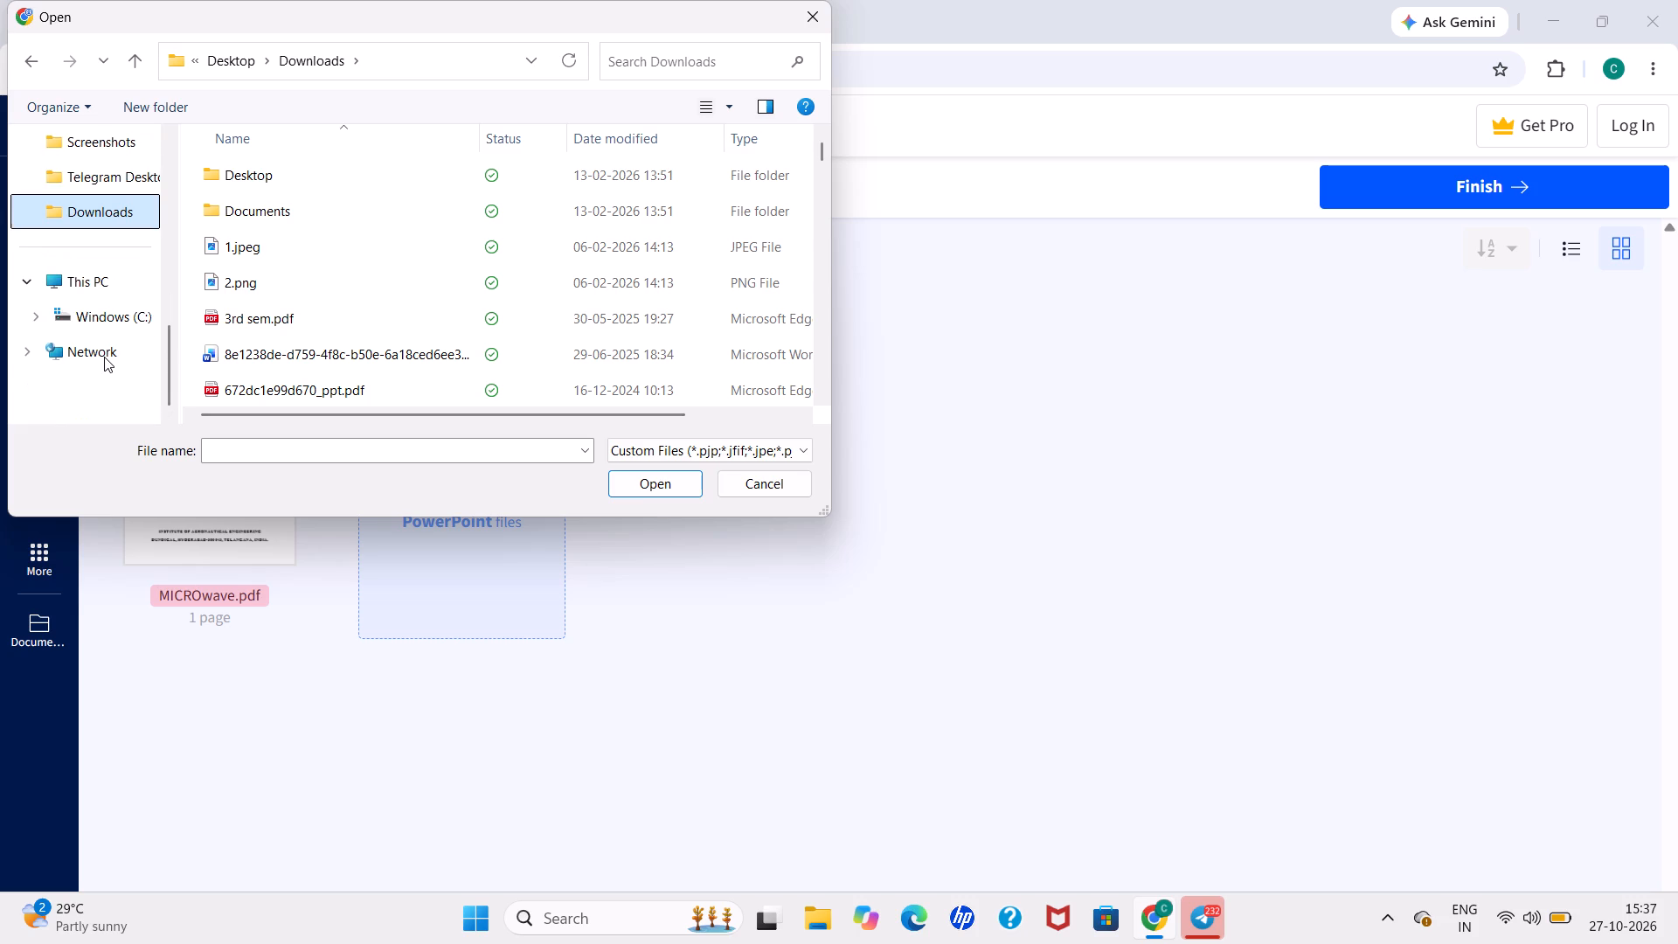
scroll(104, 357, up, 2)
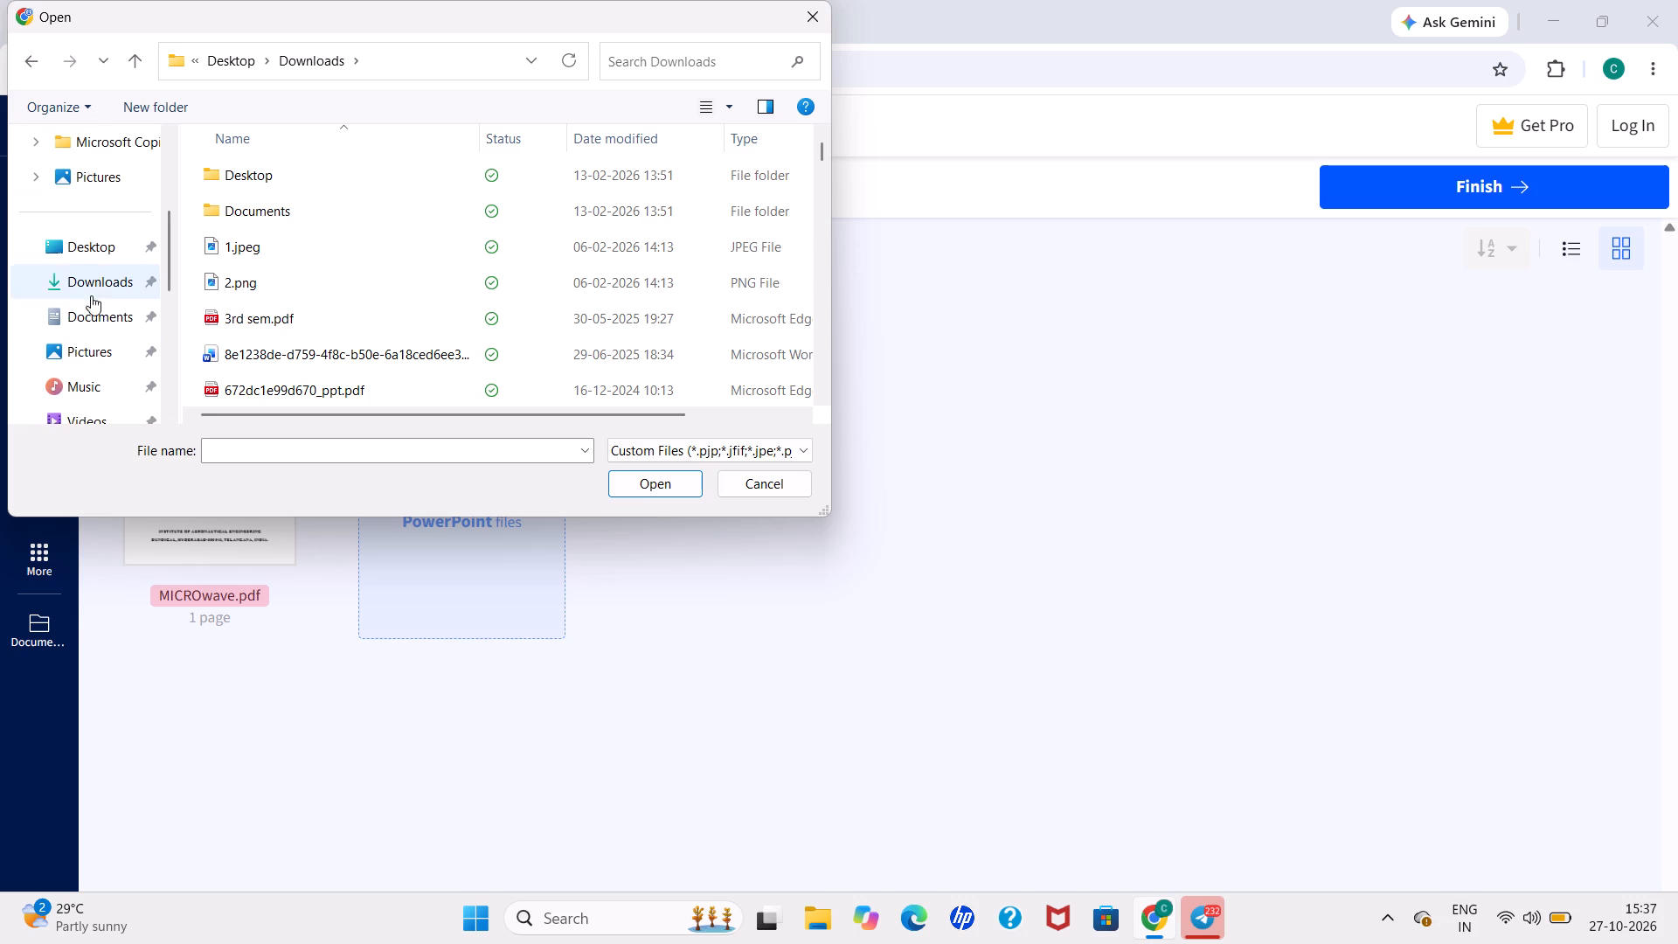
click(94, 286)
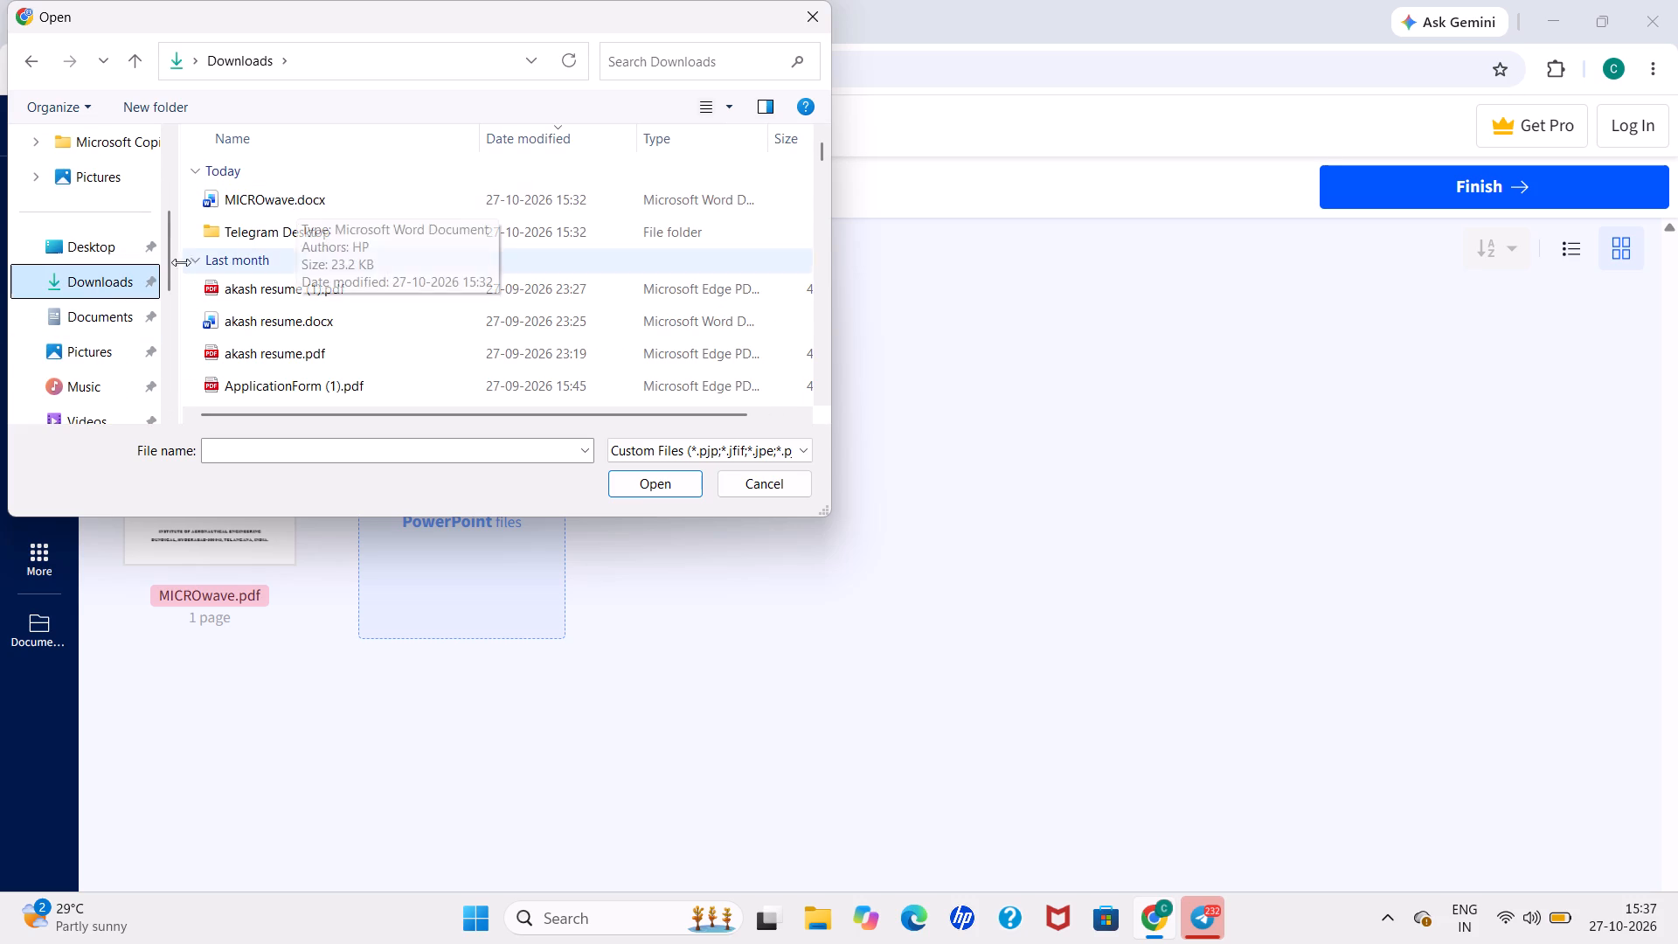
double_click(292, 236)
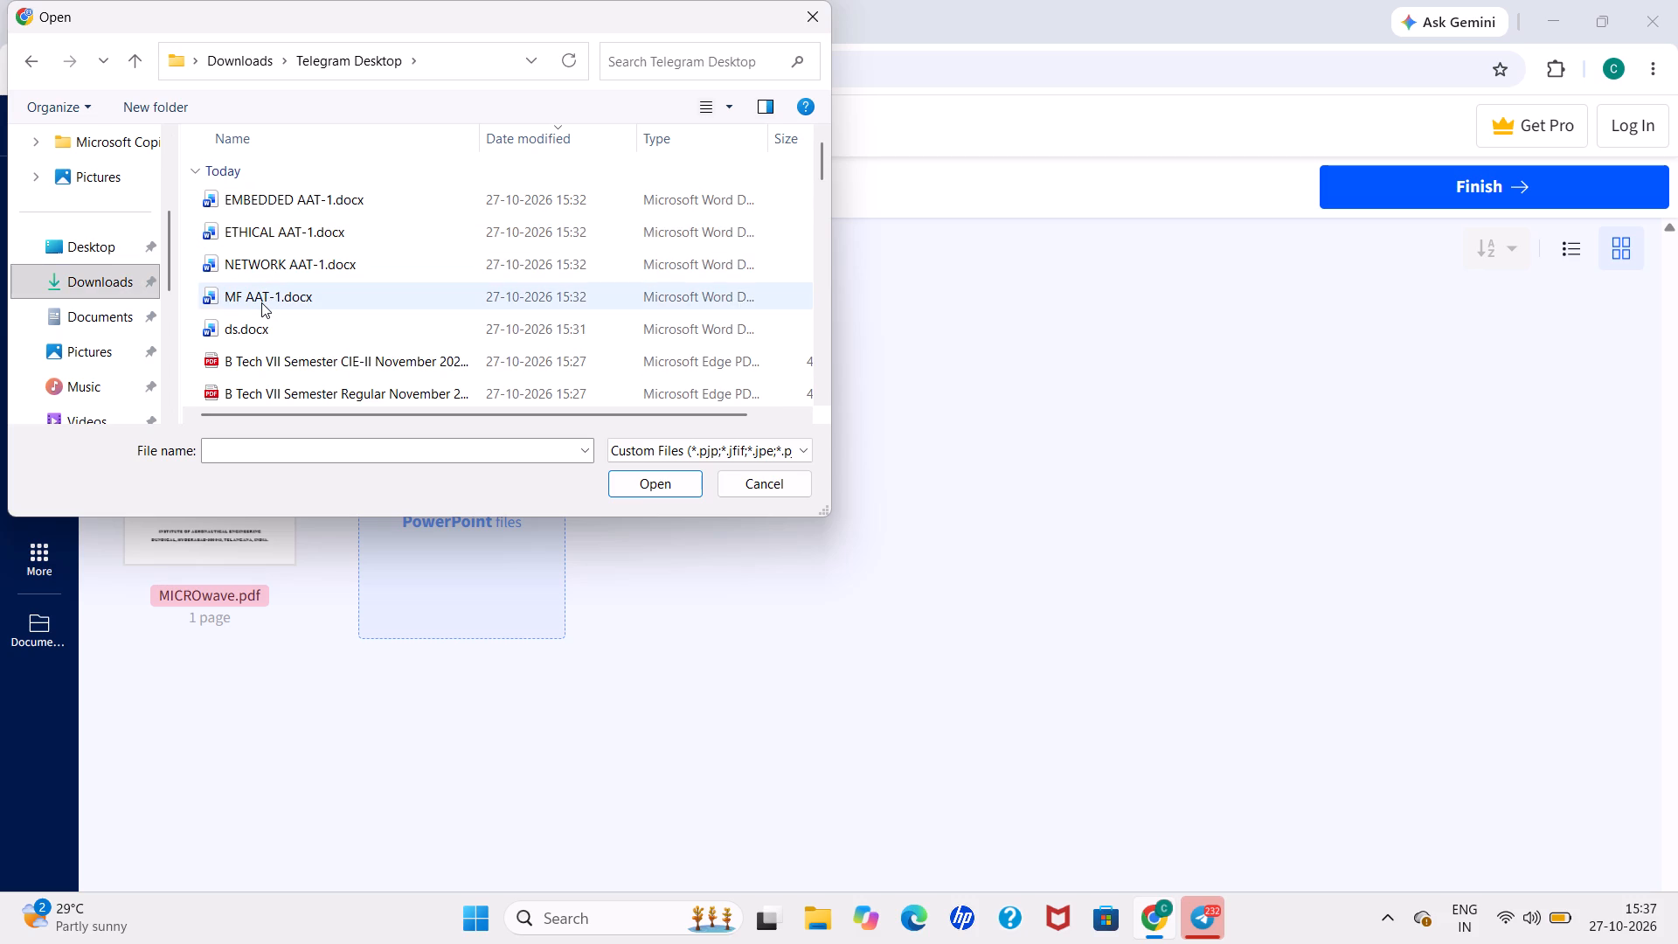
click(261, 302)
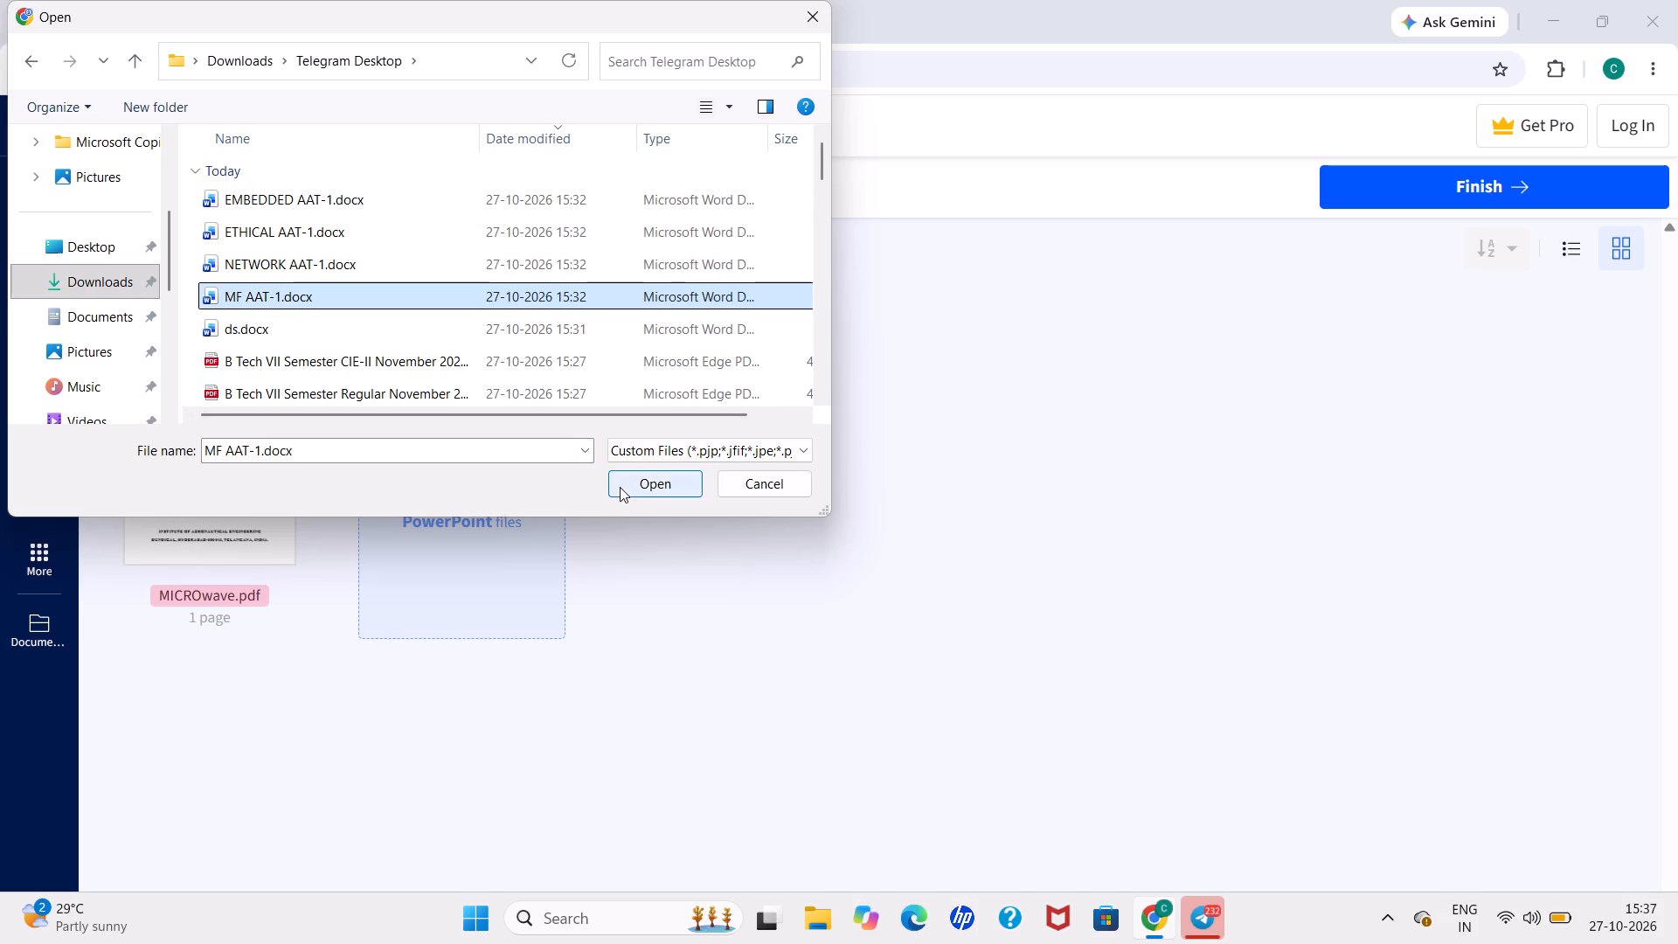
click(620, 487)
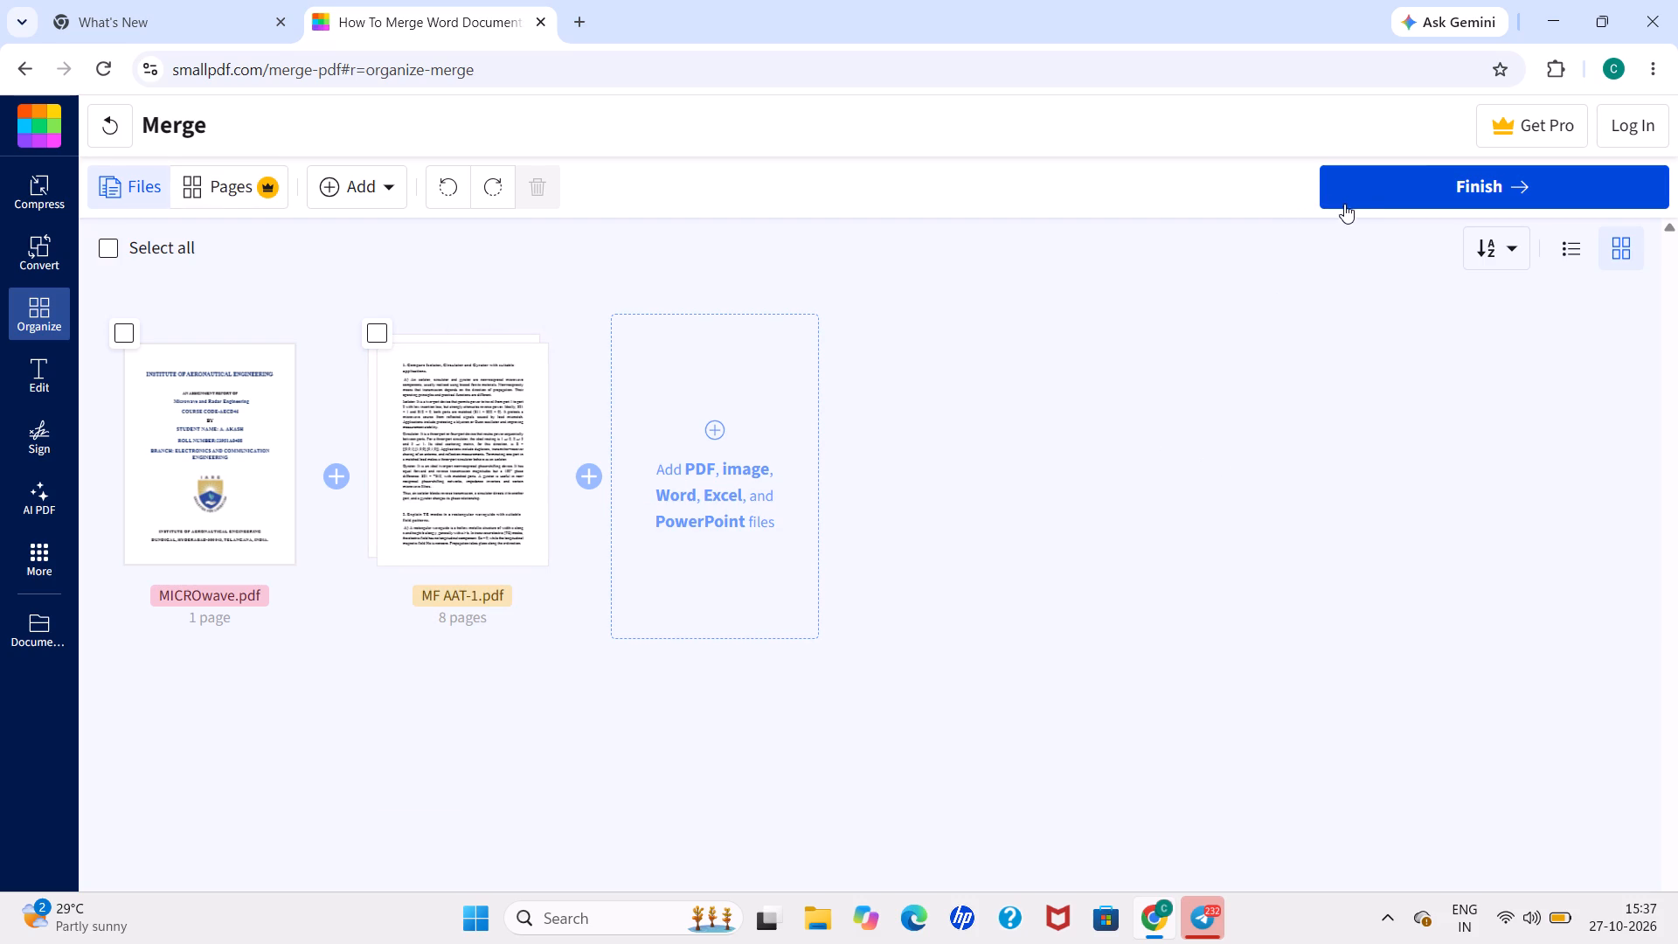
Merge the cover page and MF AAT-1 into one PDF and download the merged file.
click(1358, 184)
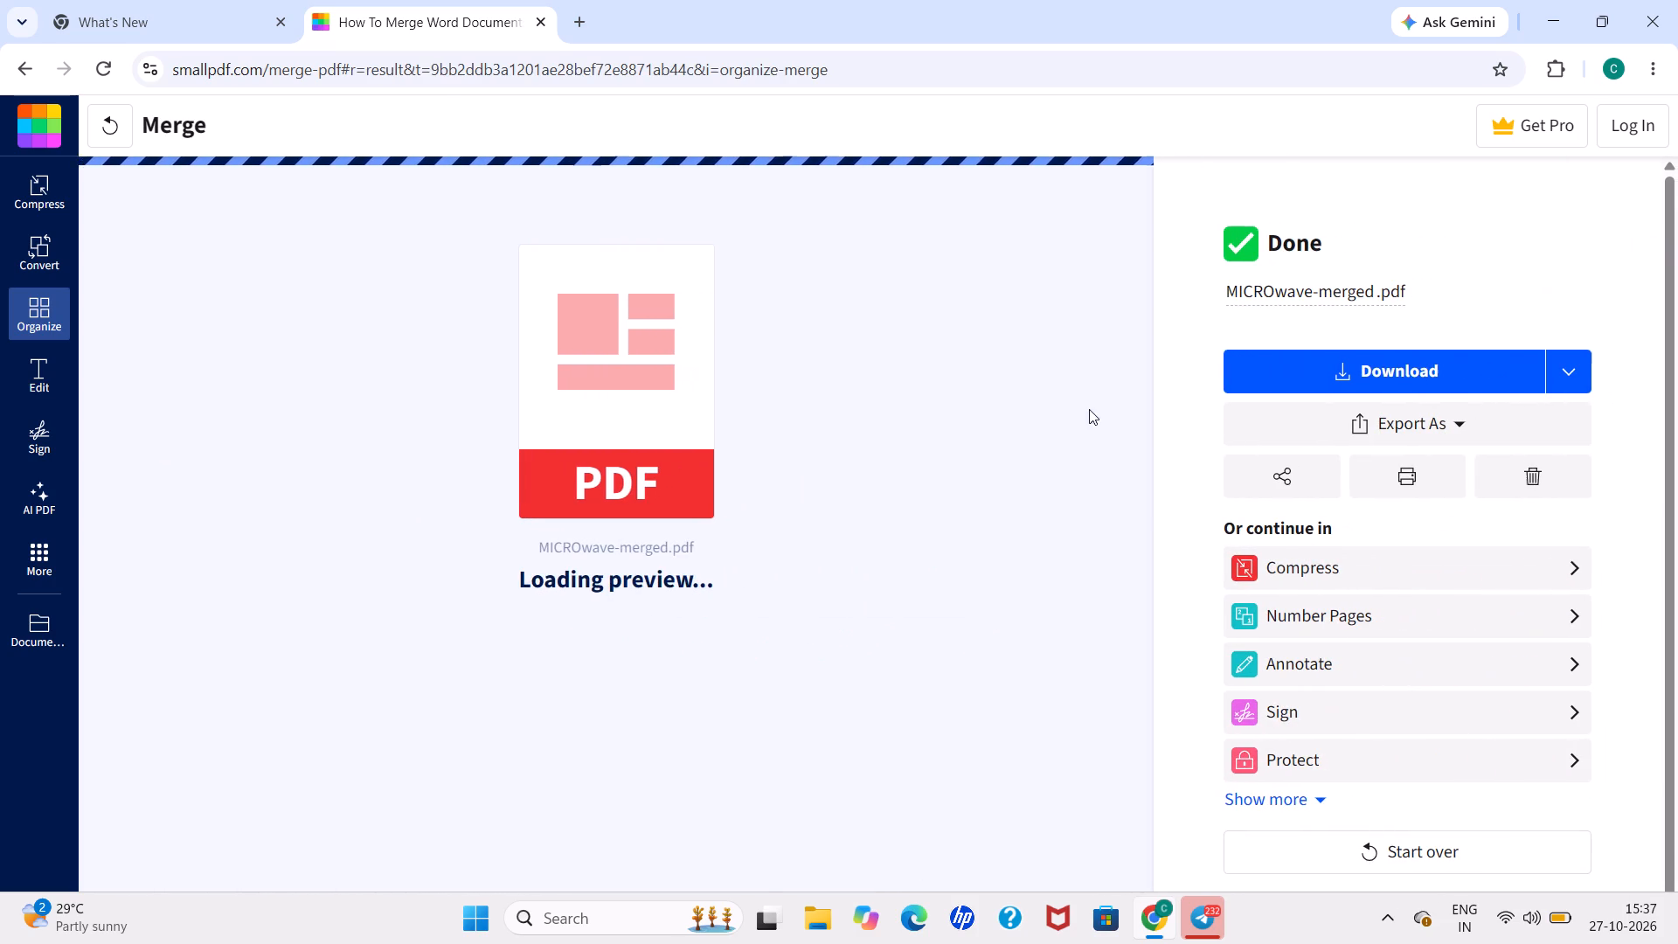
click(1262, 357)
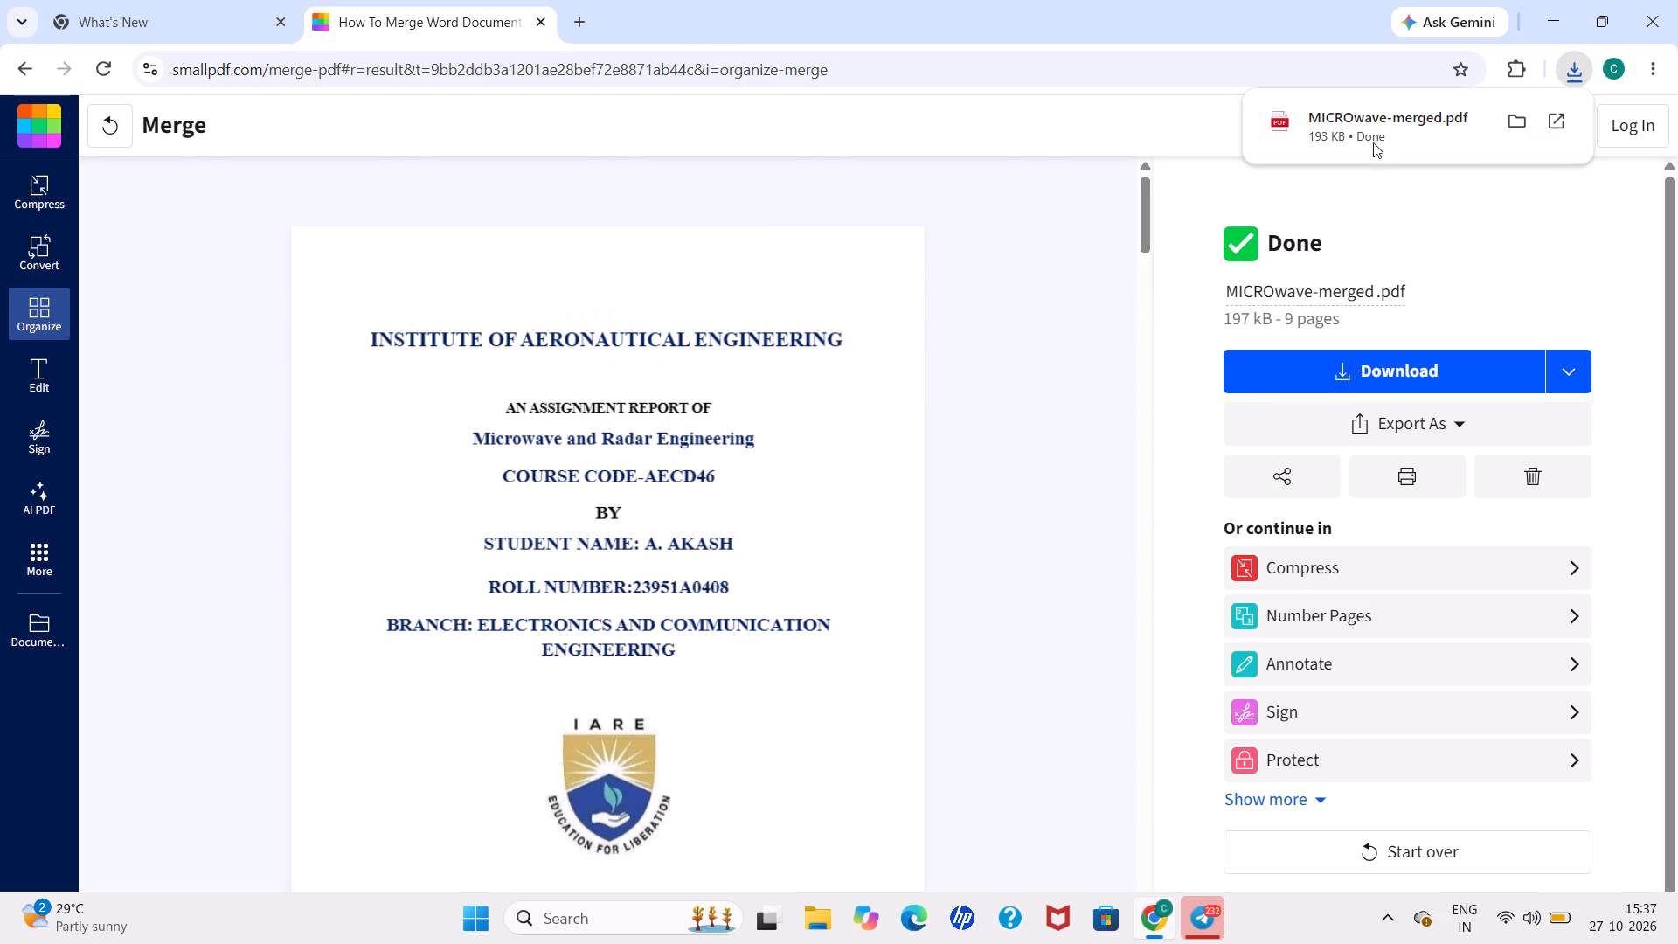
Open the downloaded MICROwave-merged.pdf, examine its pages from the cover through the last answer, and close it.
click(1369, 132)
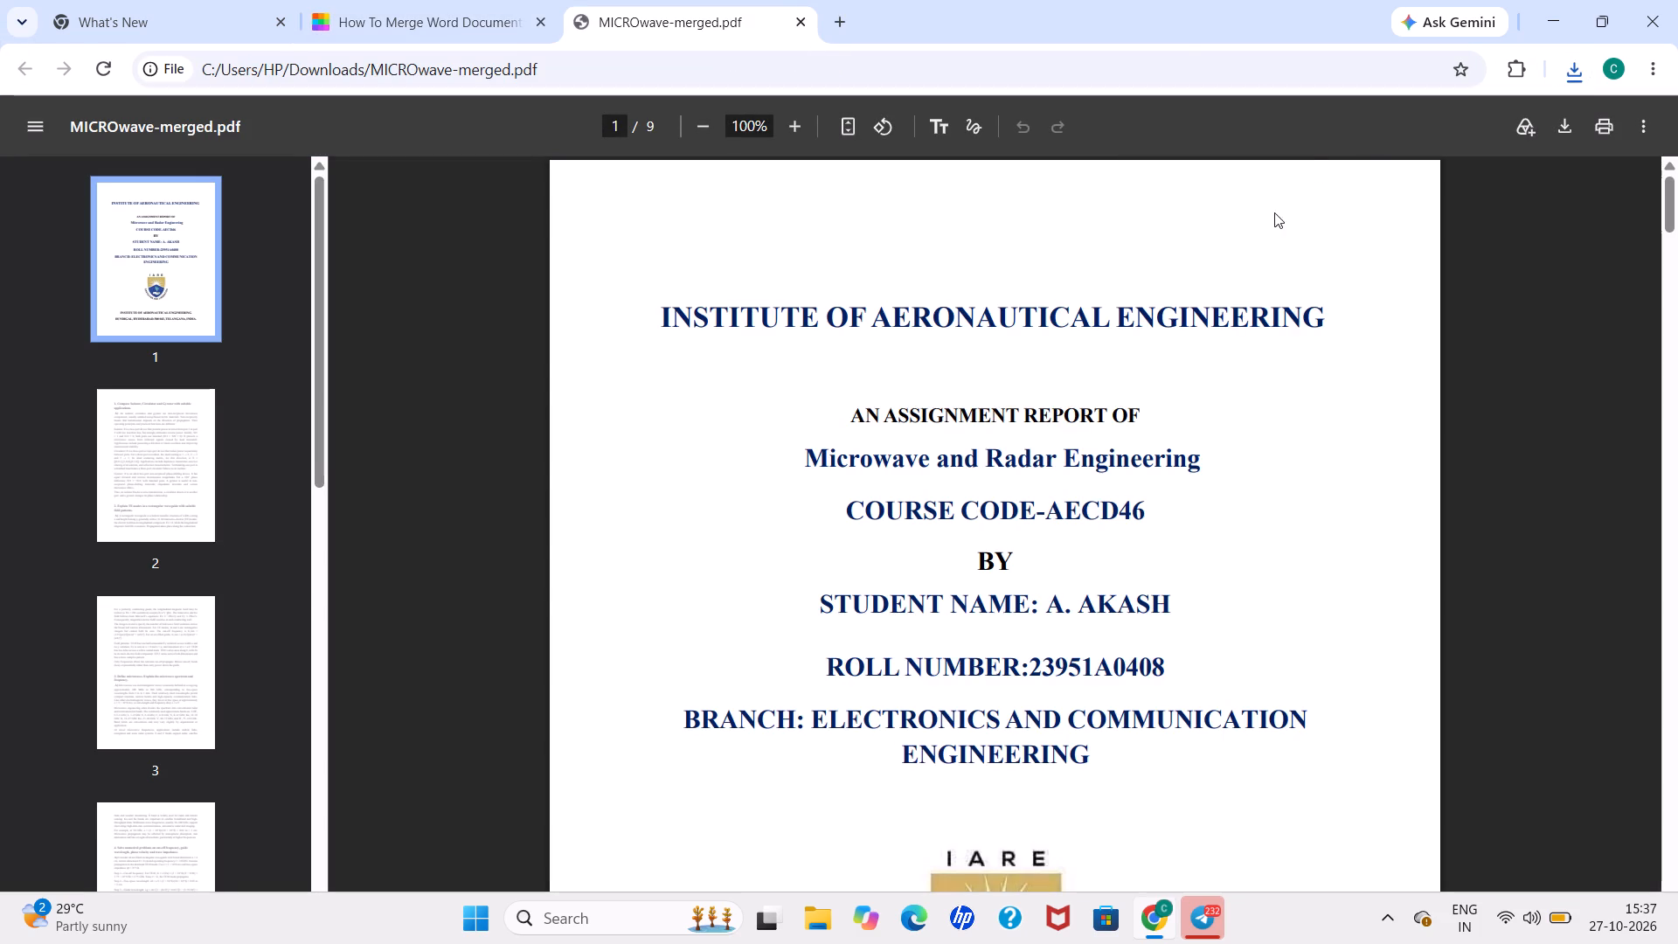
scroll(1181, 462, down, 2)
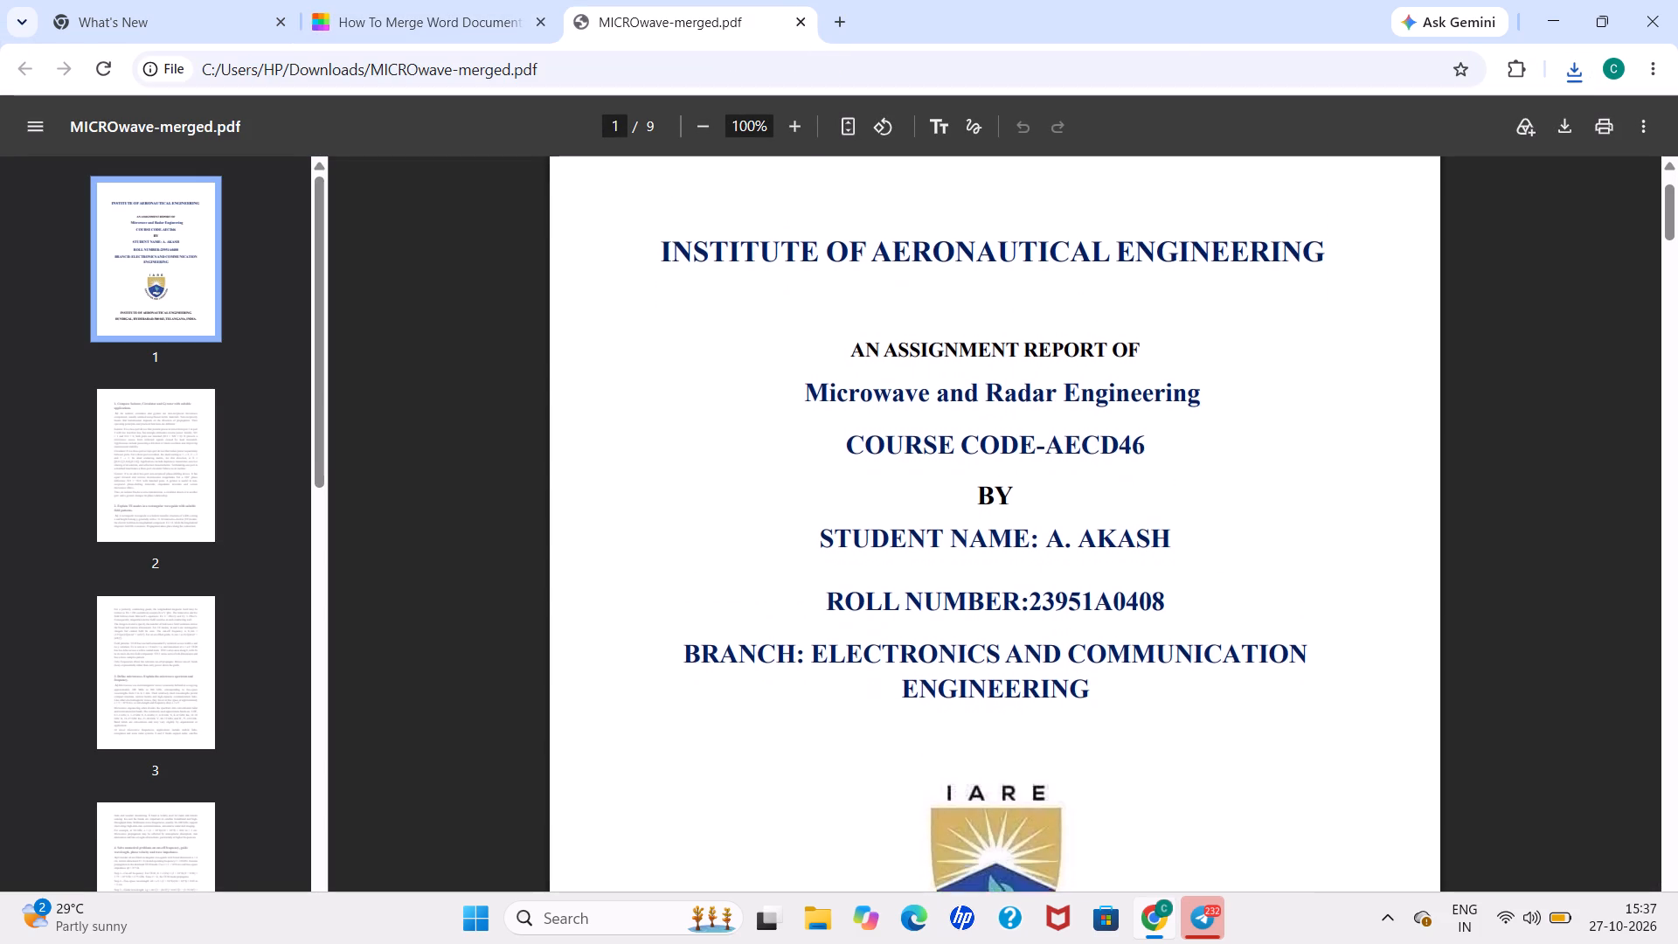
scroll(1181, 462, down, 7)
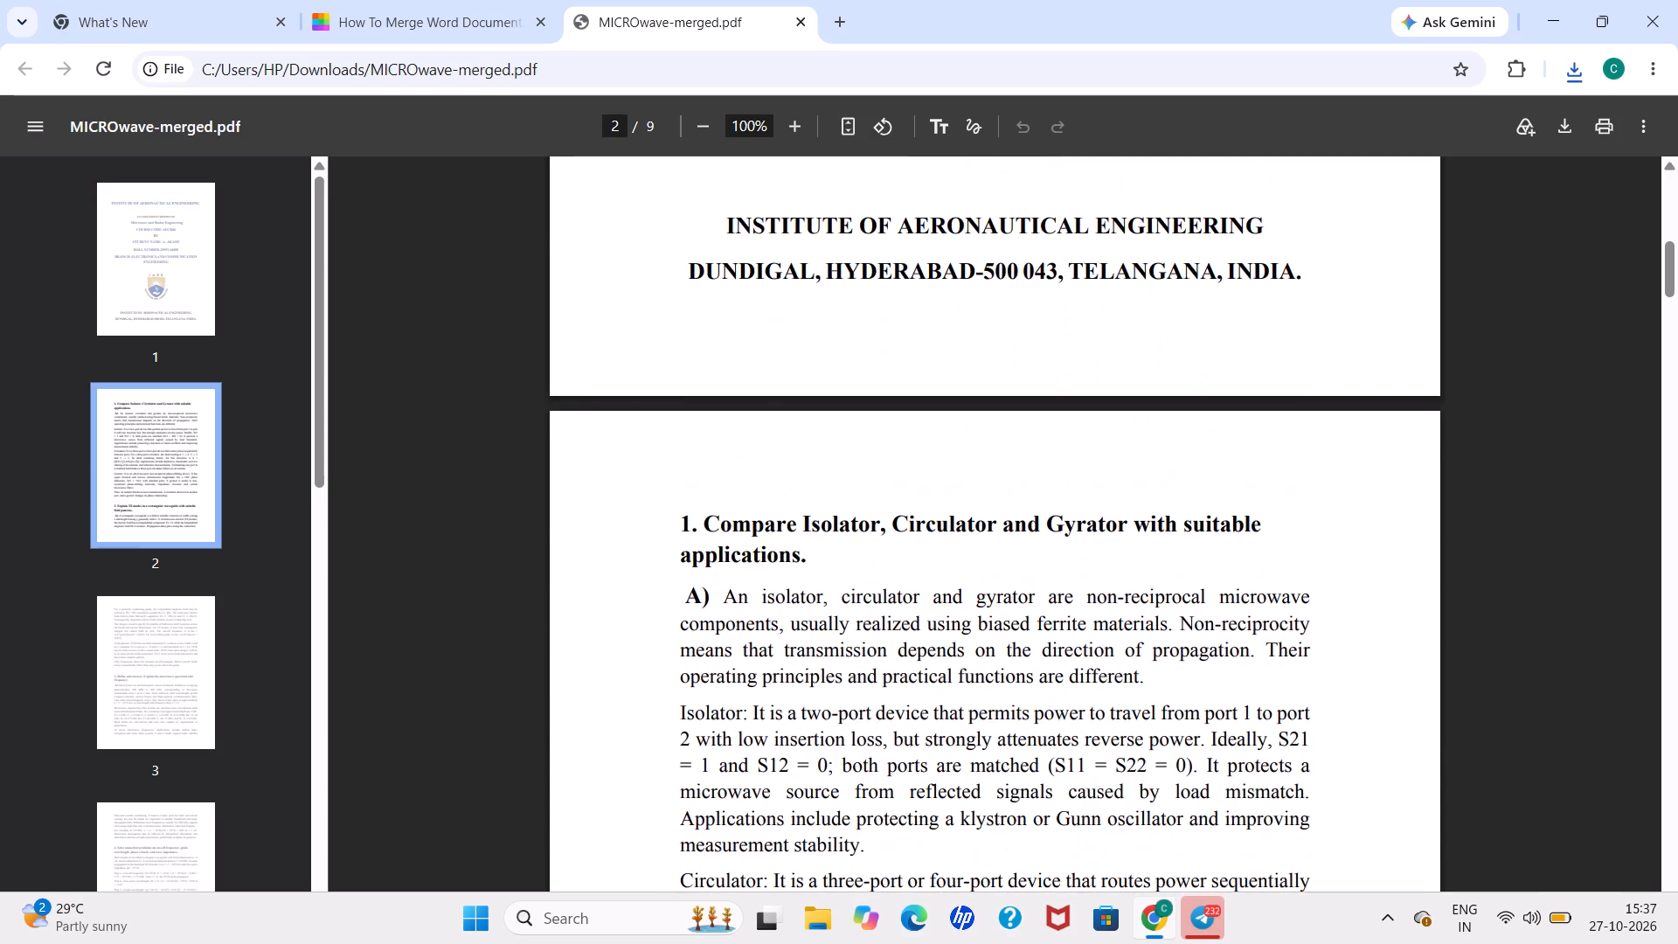
scroll(1181, 462, down, 18)
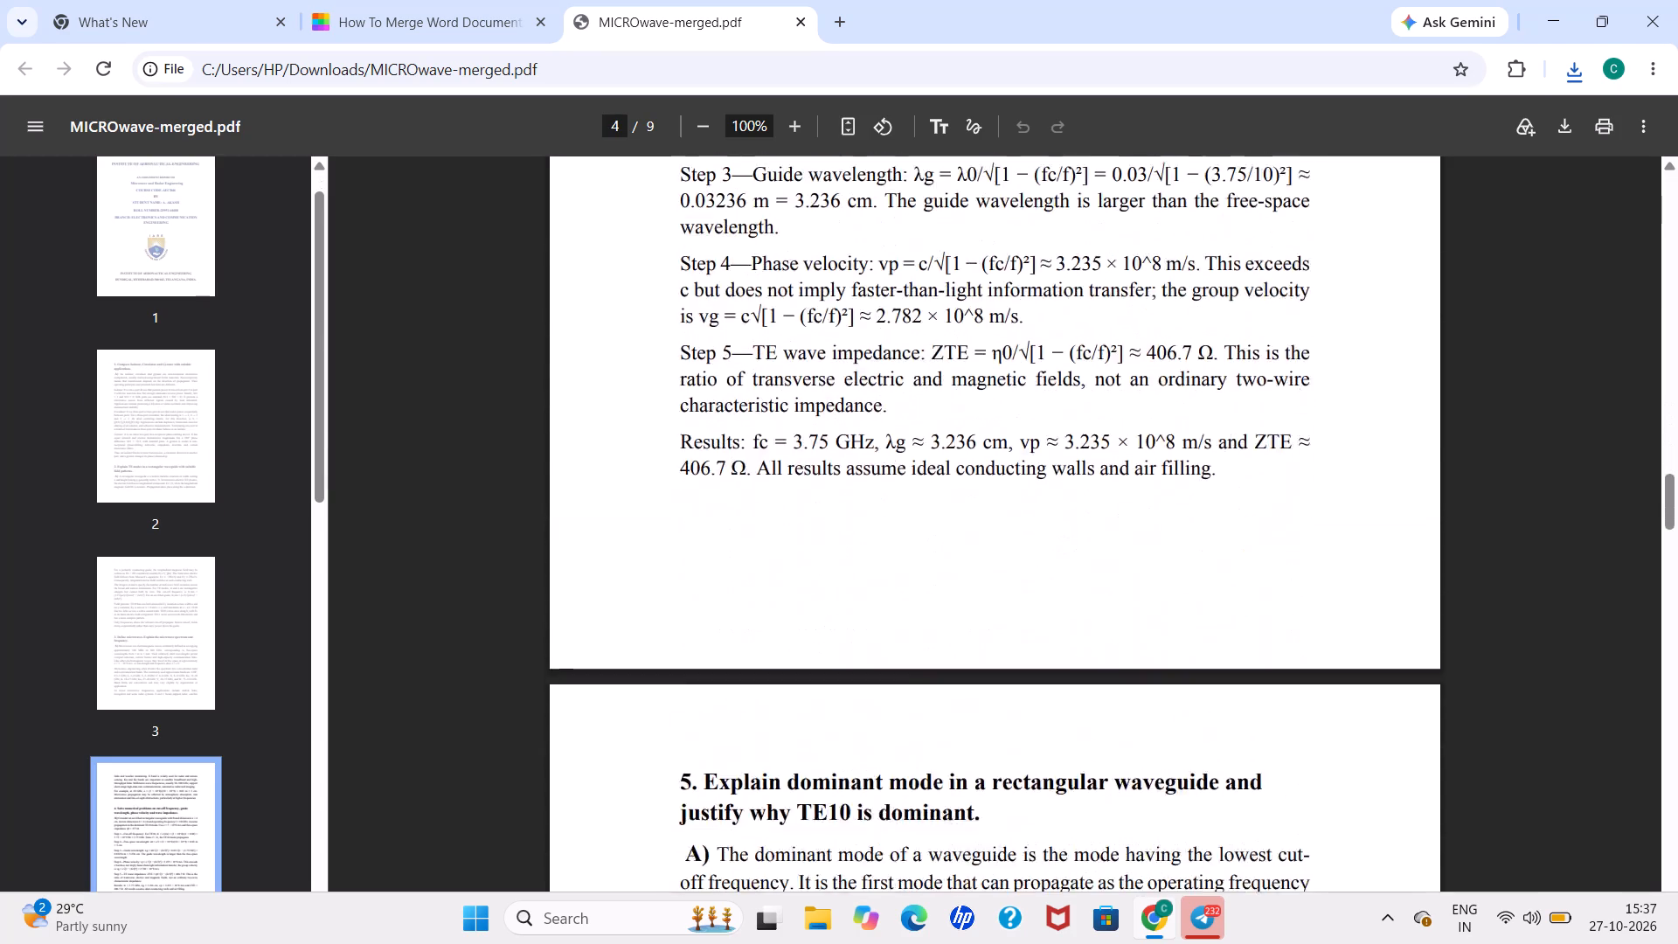
scroll(1181, 462, down, 20)
scroll(1181, 462, down, 8)
scroll(1181, 462, up, 2)
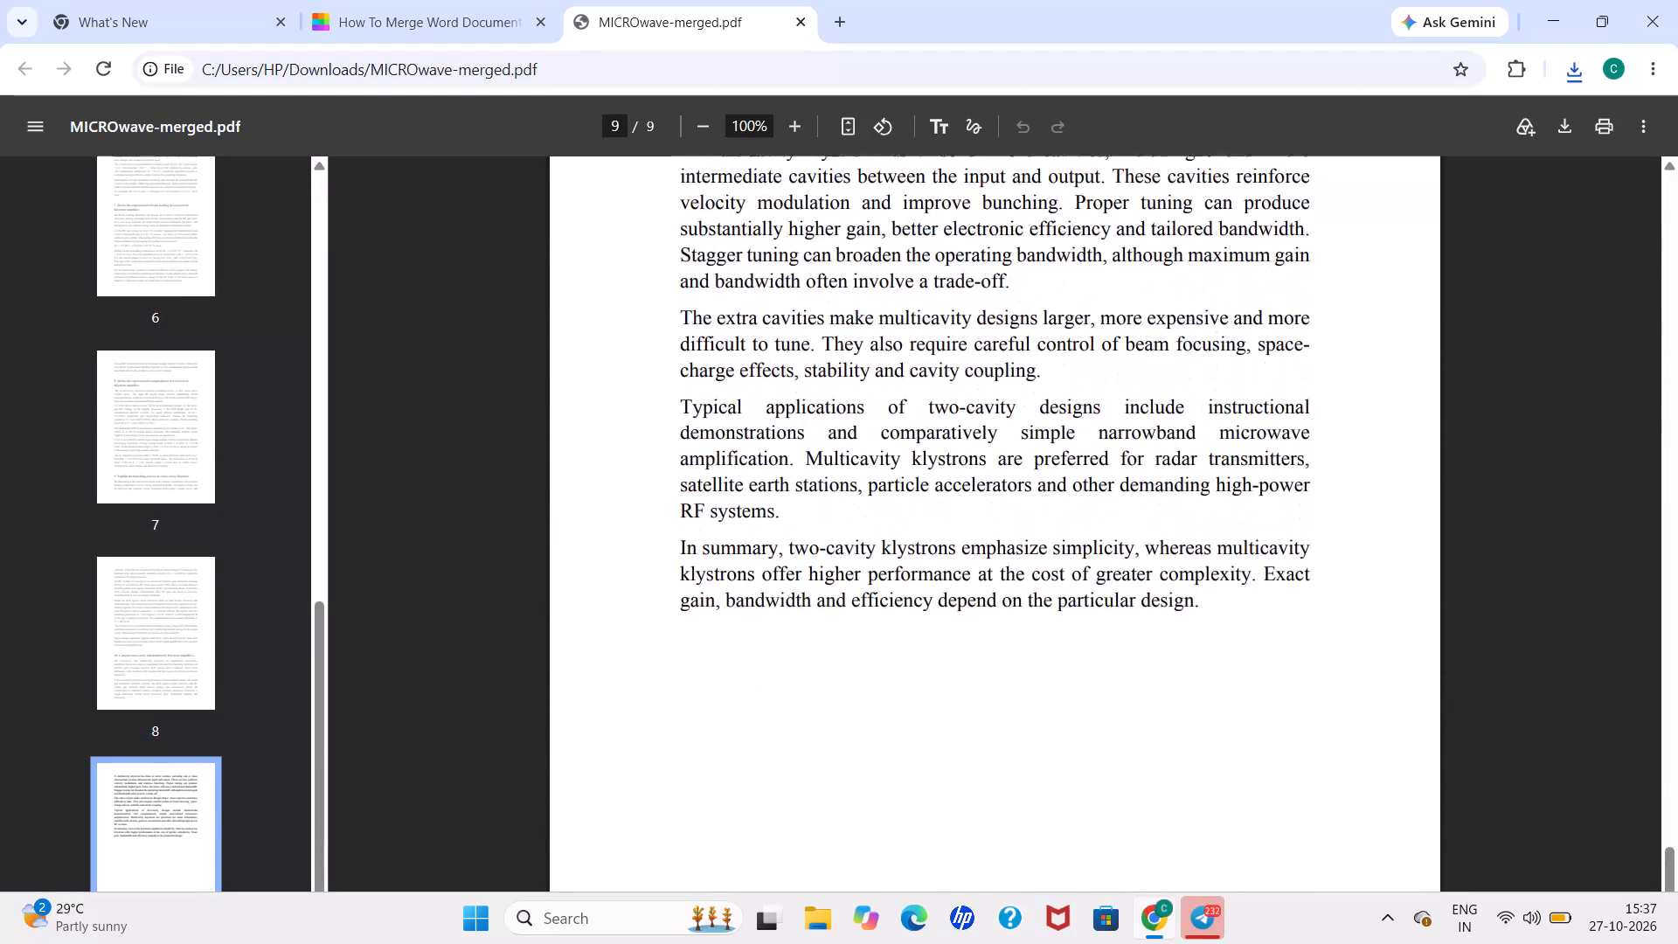
scroll(1181, 462, up, 5)
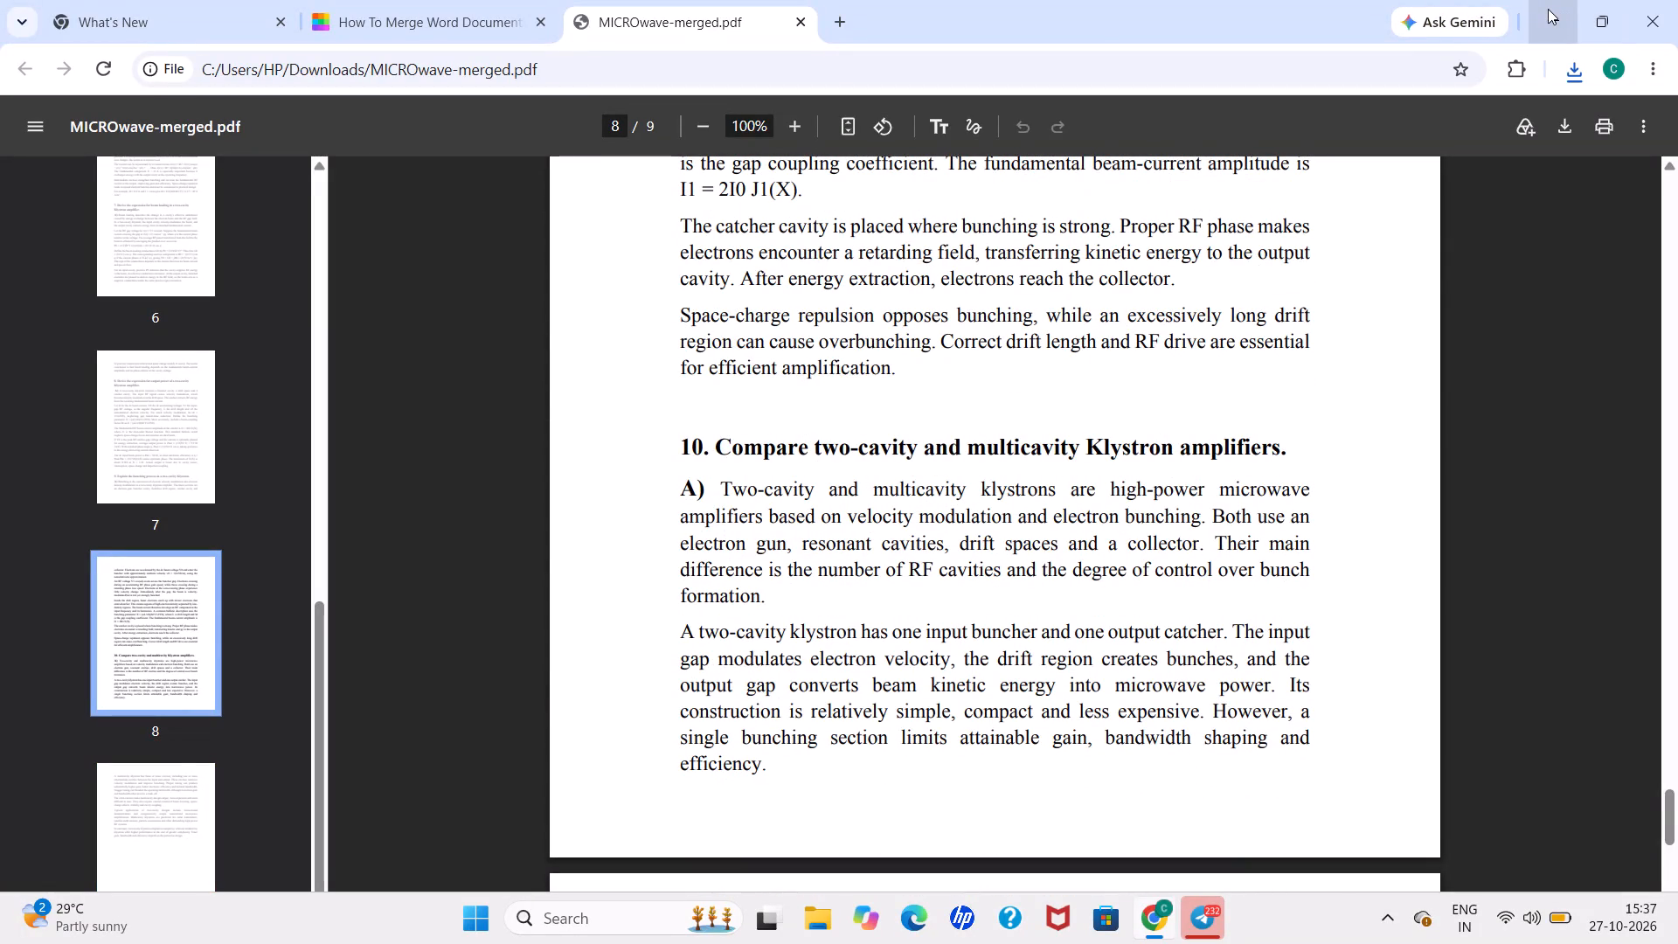
click(801, 19)
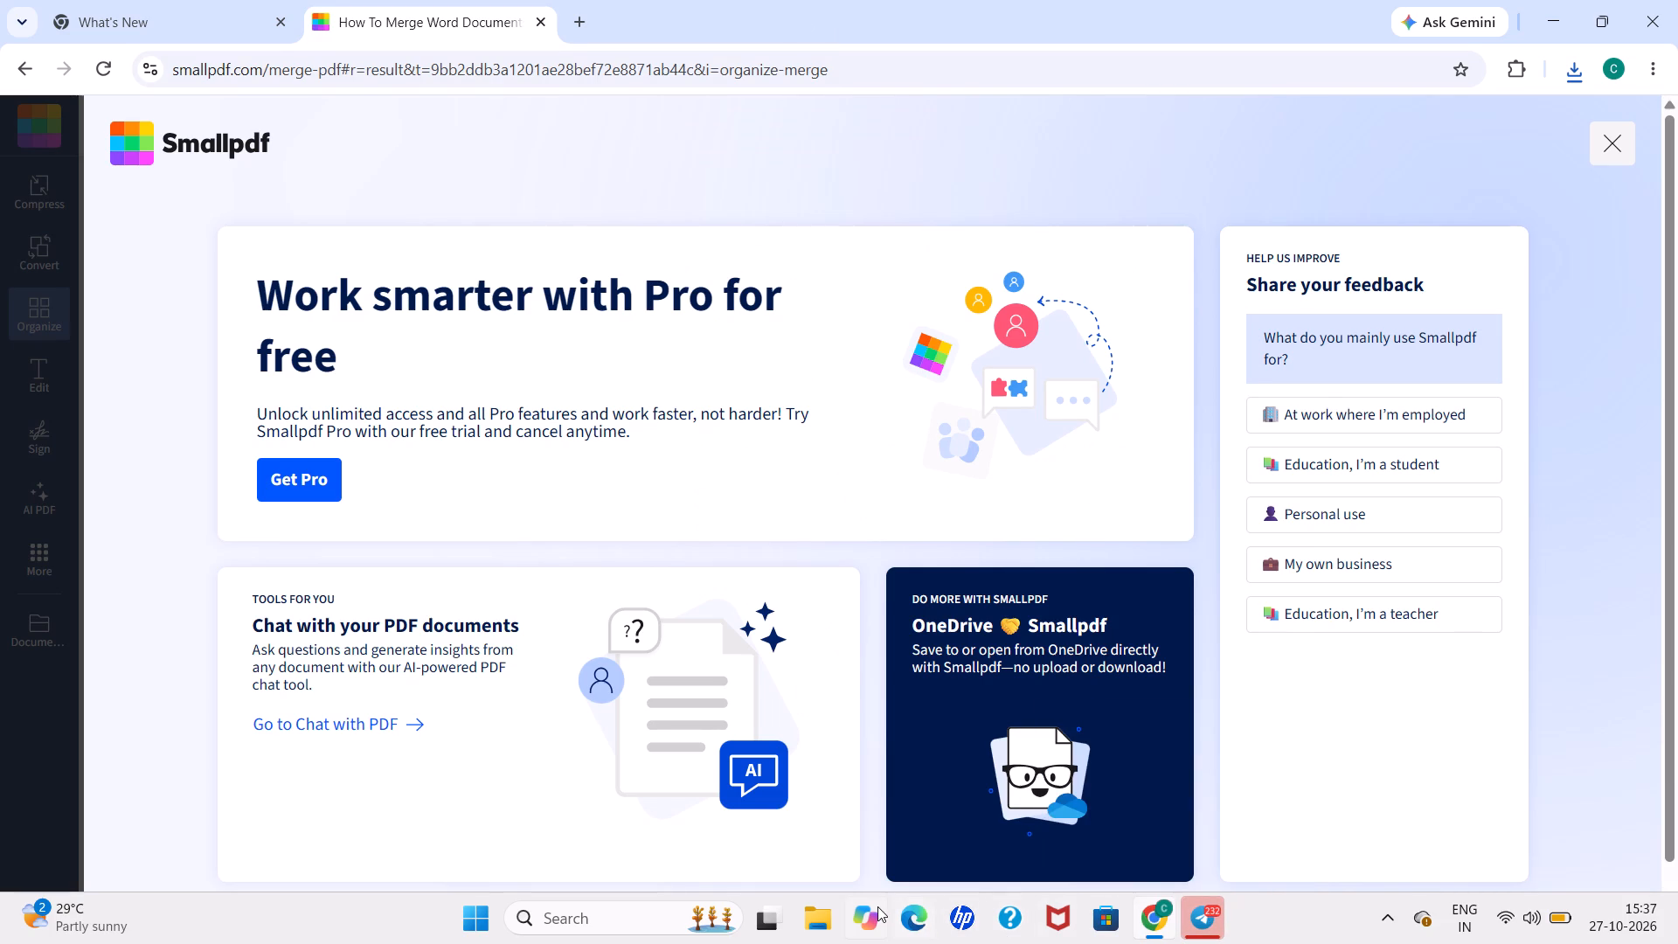
Open MICROwave.docx from the recent files in File Explorer, closing the MF AAT-1.docx answers document.
click(819, 924)
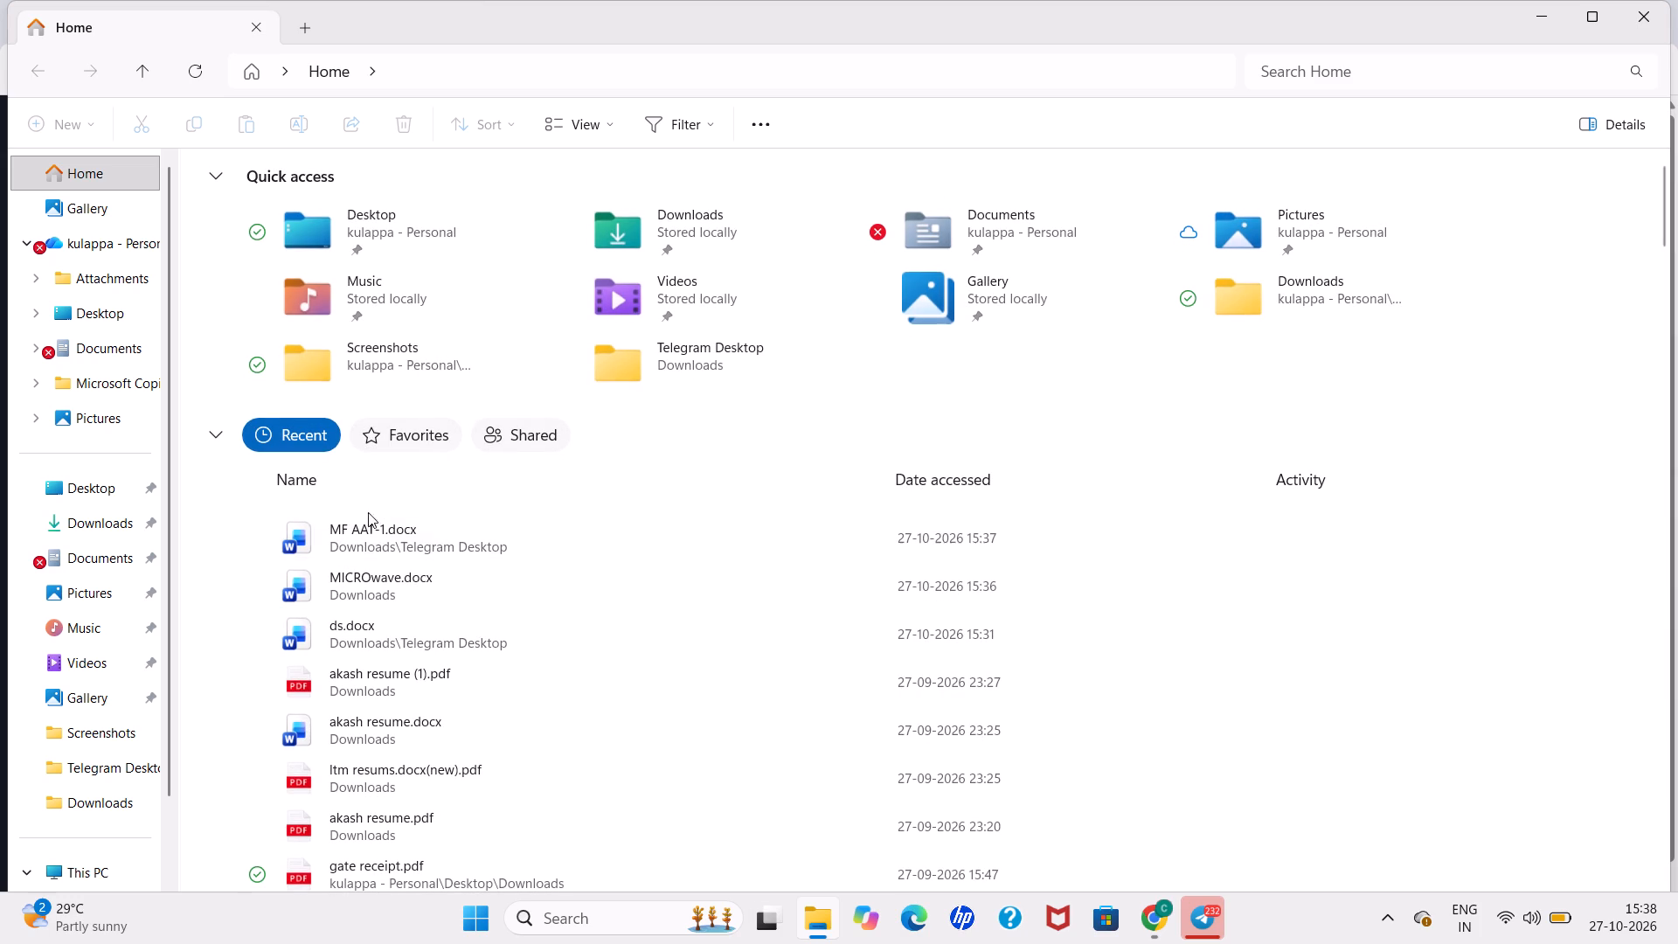
triple_click(399, 592)
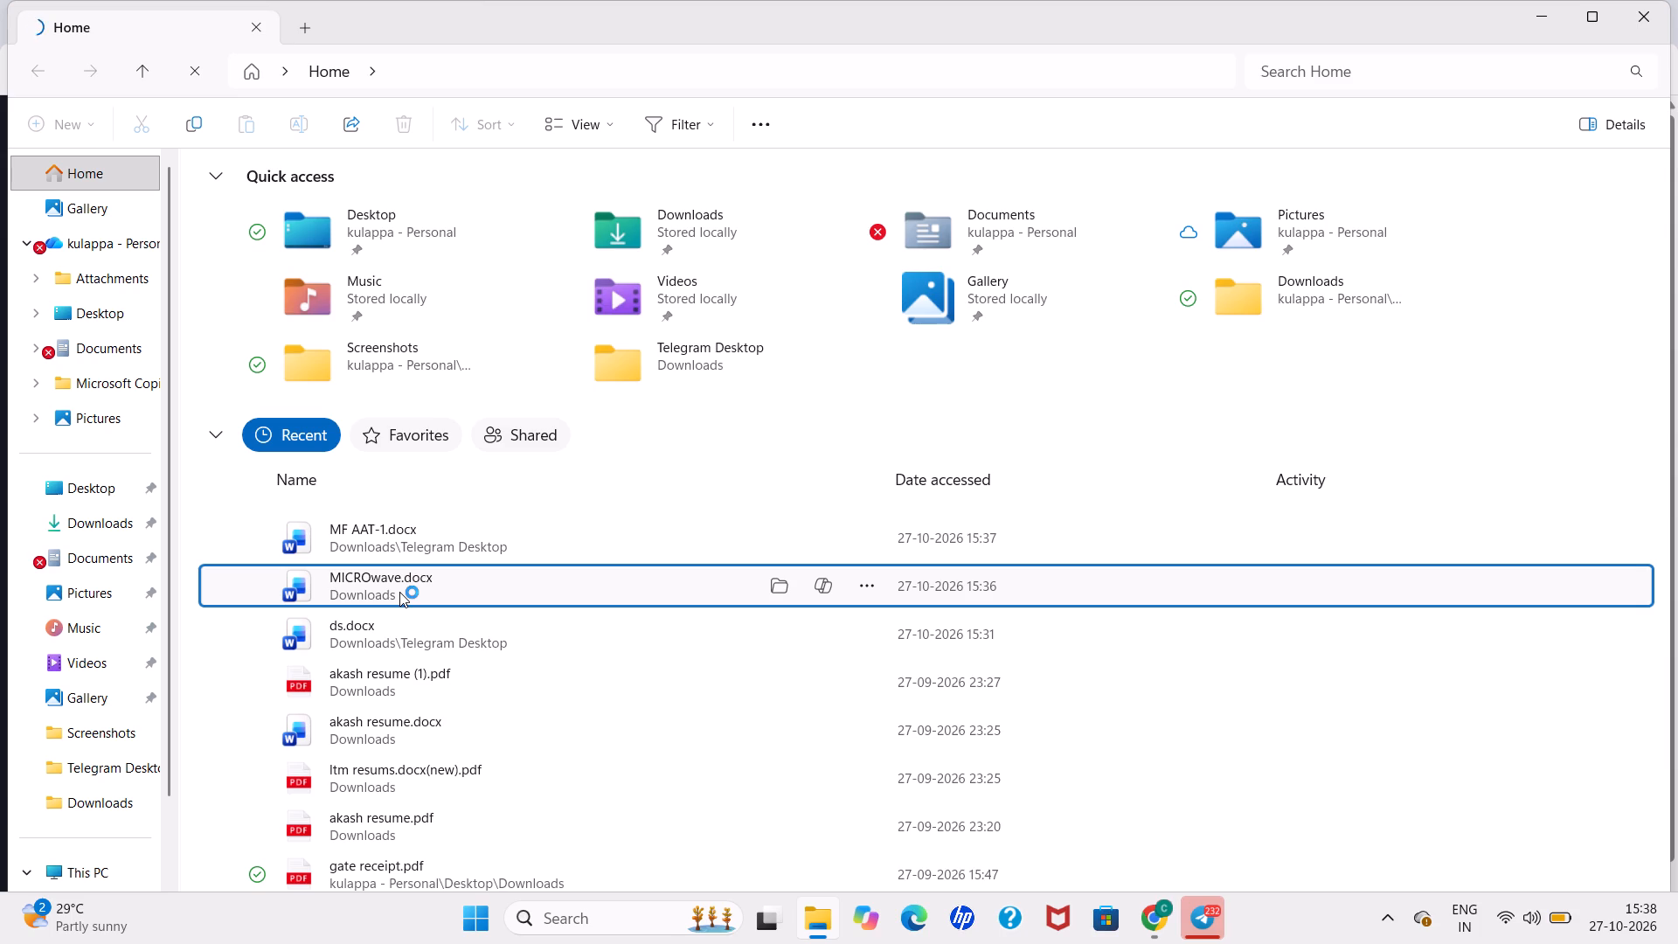
double_click(399, 592)
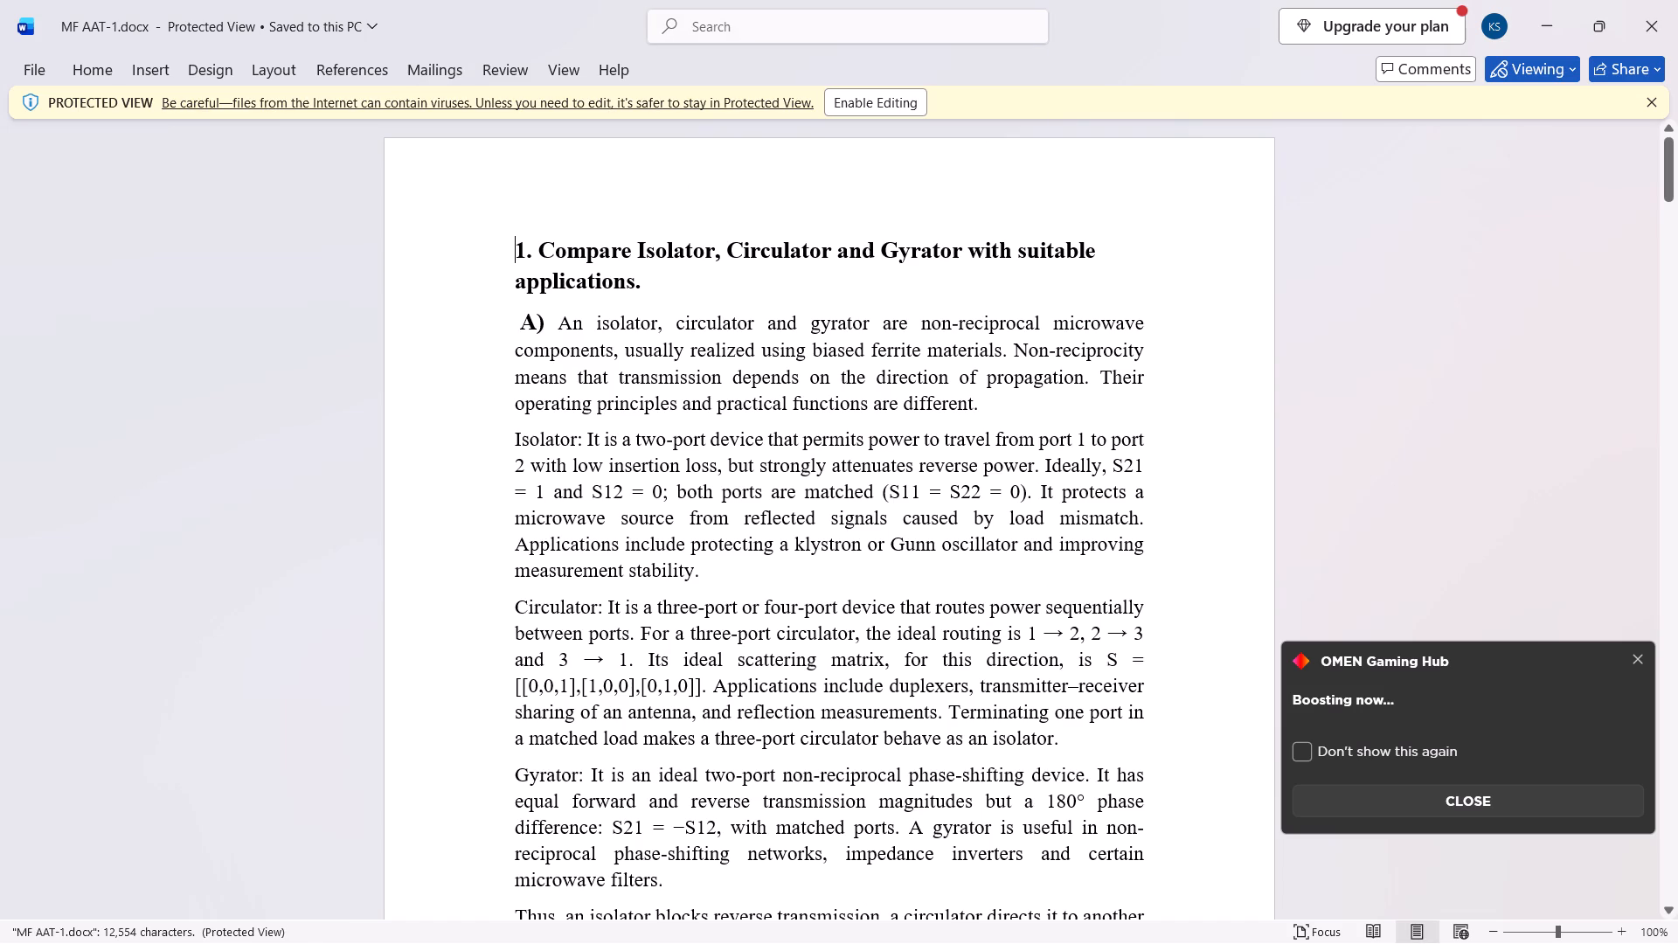
click(1648, 14)
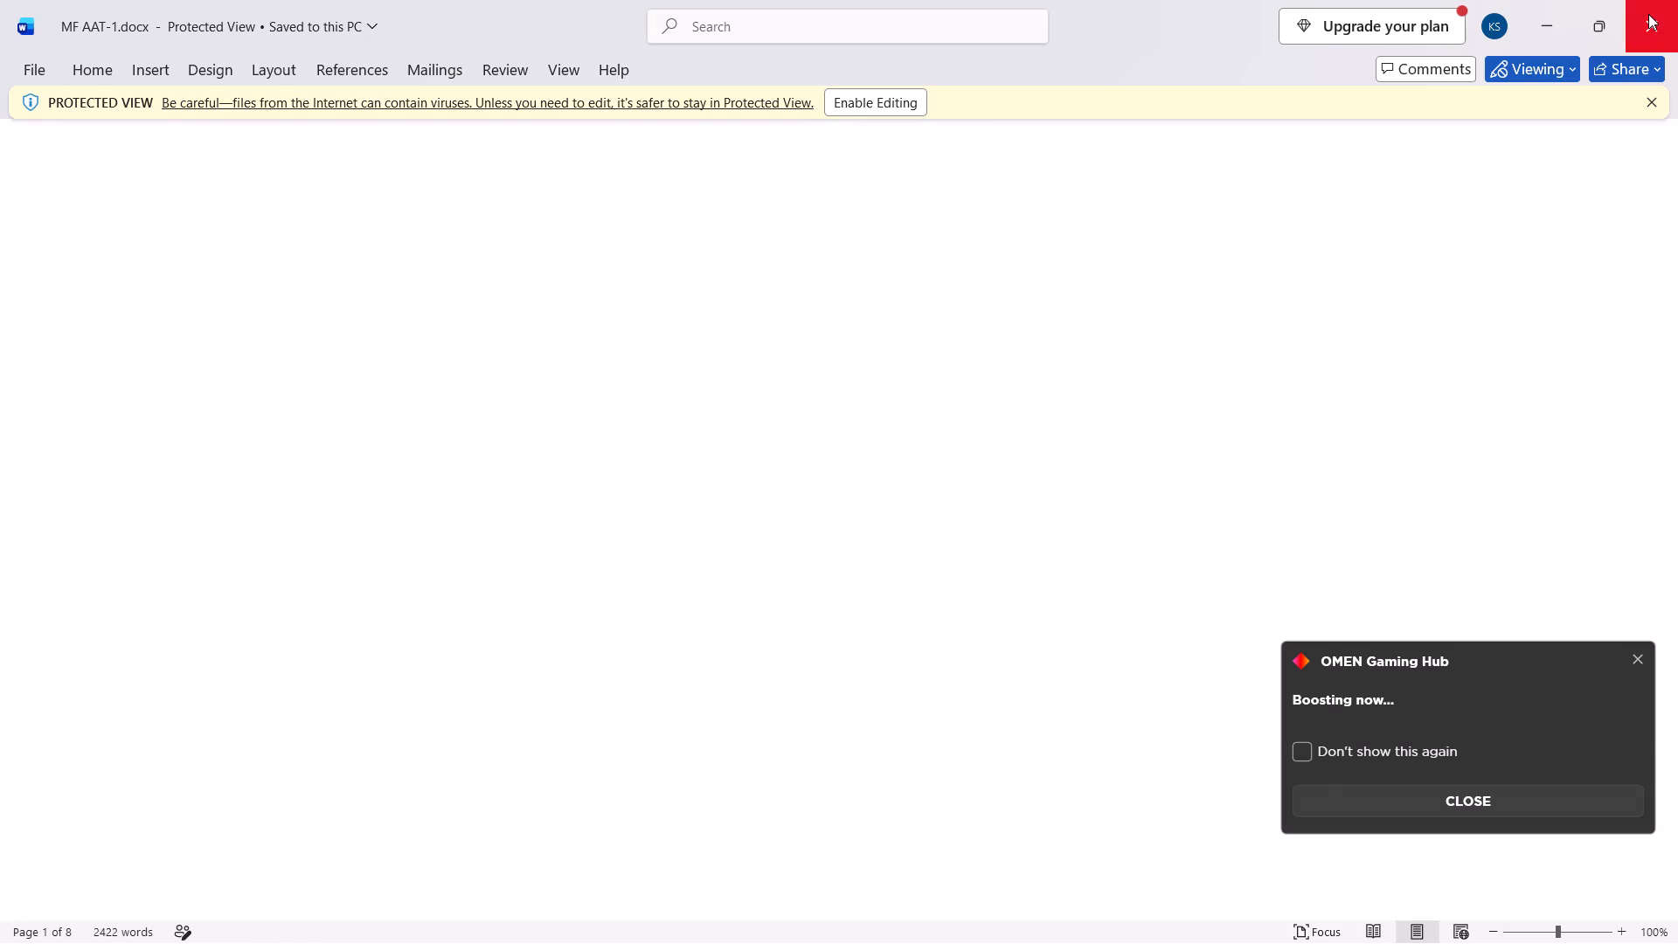
Change the course code on the cover page to AECD47.
scroll(1023, 394, down, 1)
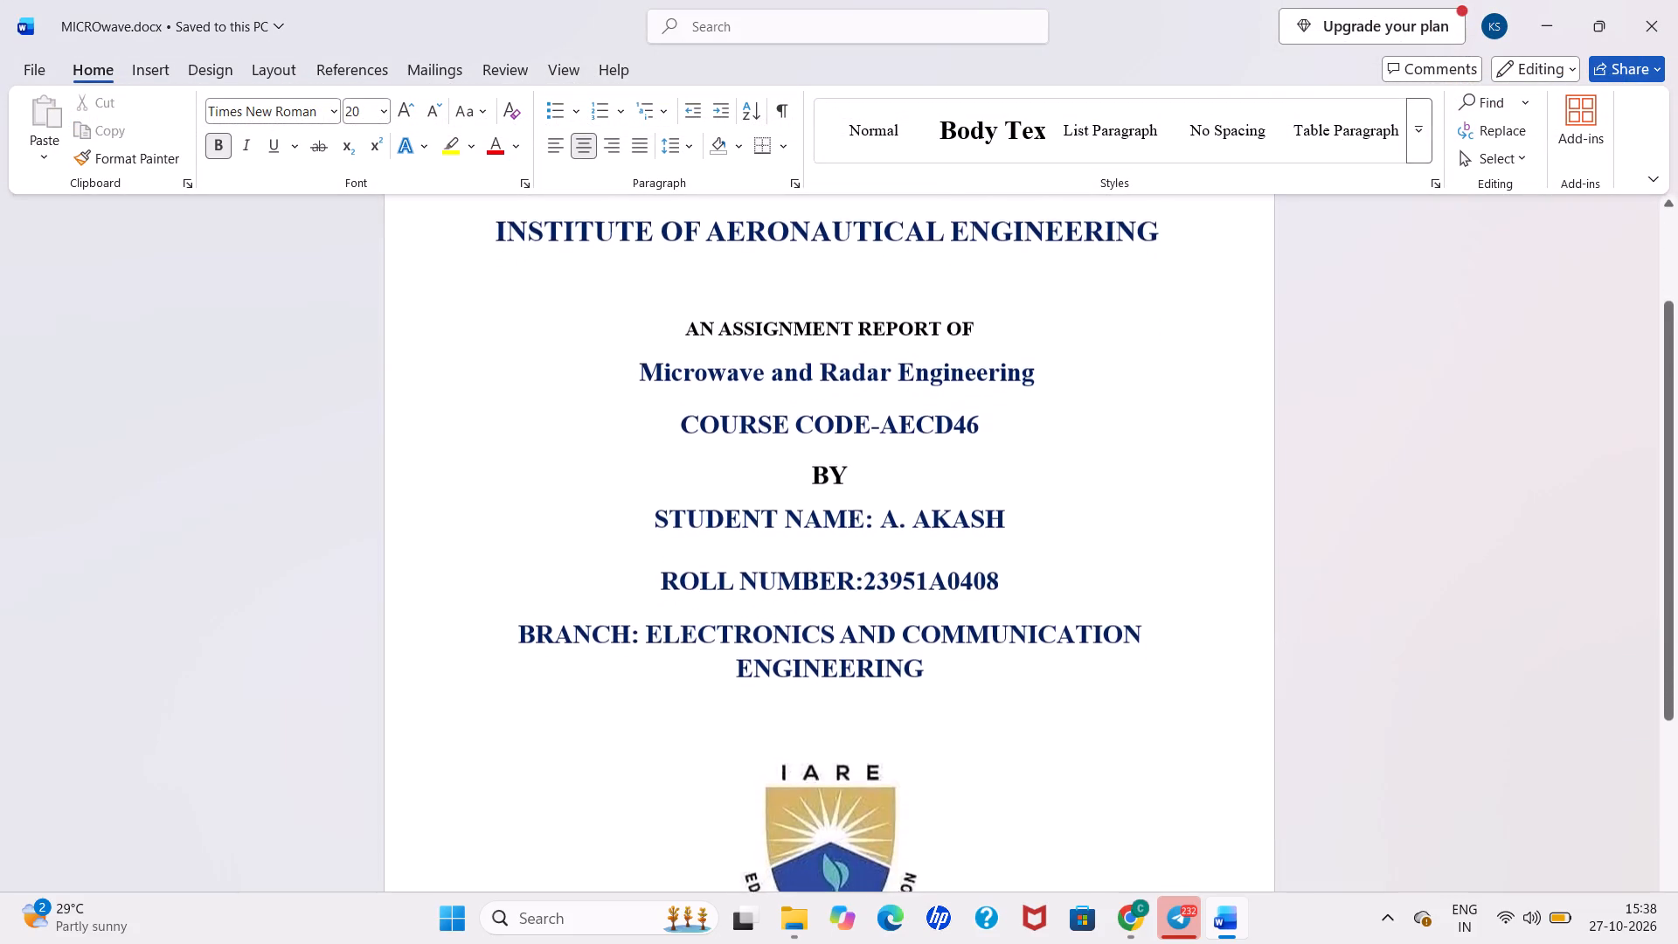
scroll(1023, 394, down, 2)
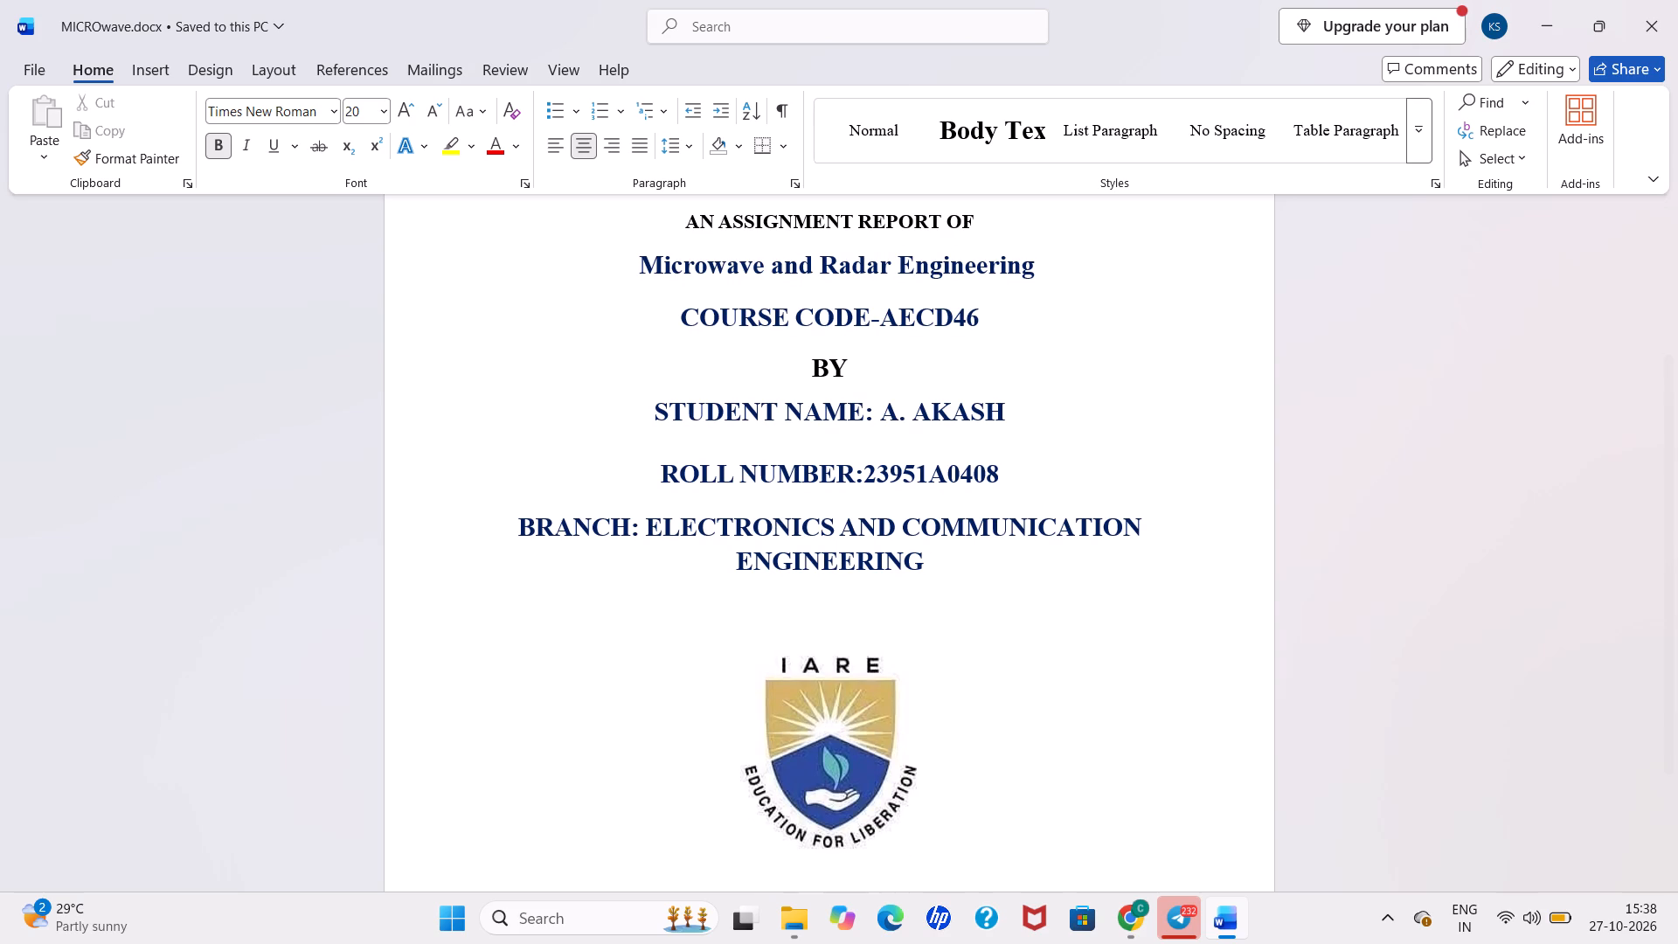
scroll(1023, 394, up, 1)
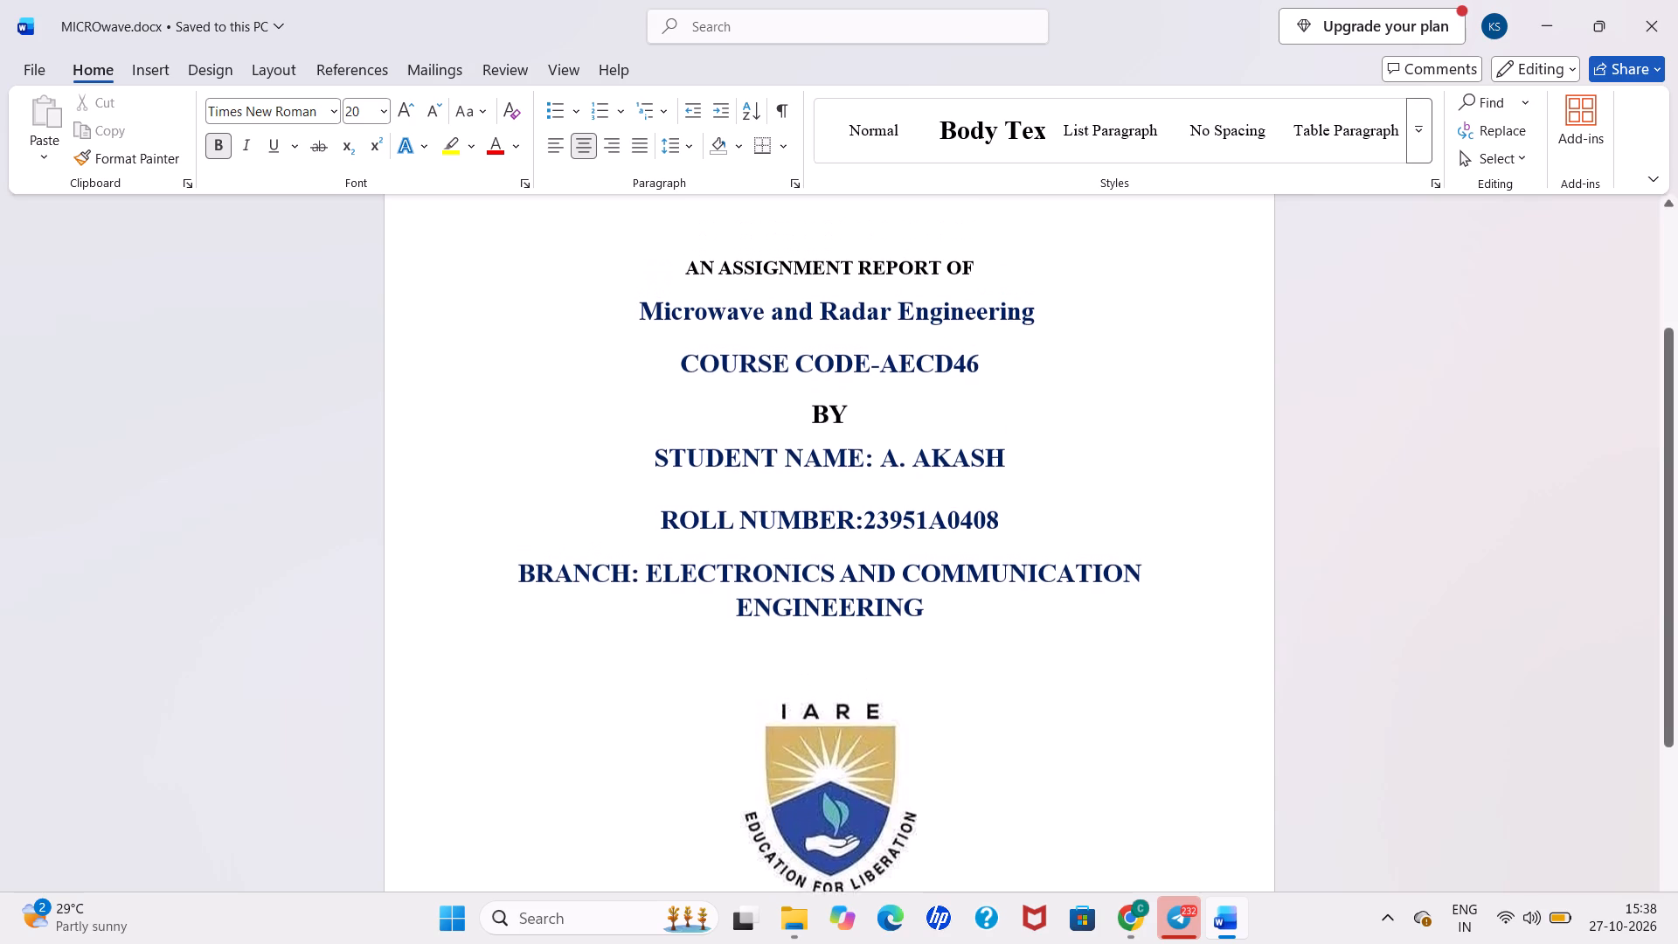
scroll(1023, 394, up, 1)
click(984, 366)
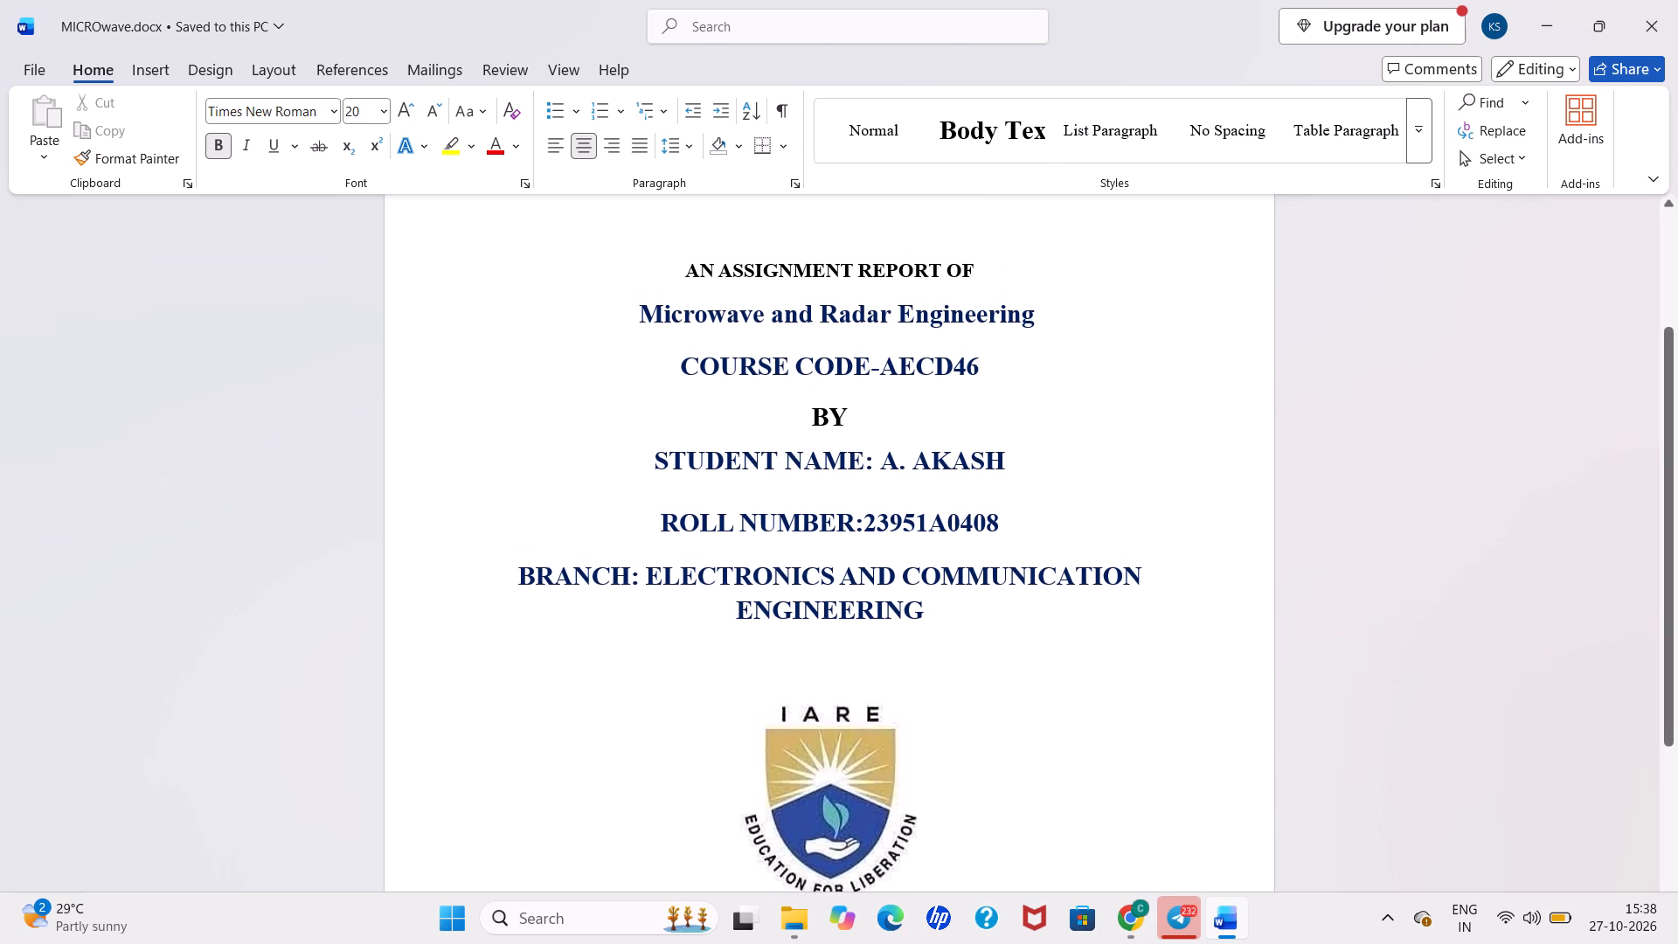
key(BackSpace)
key(7)
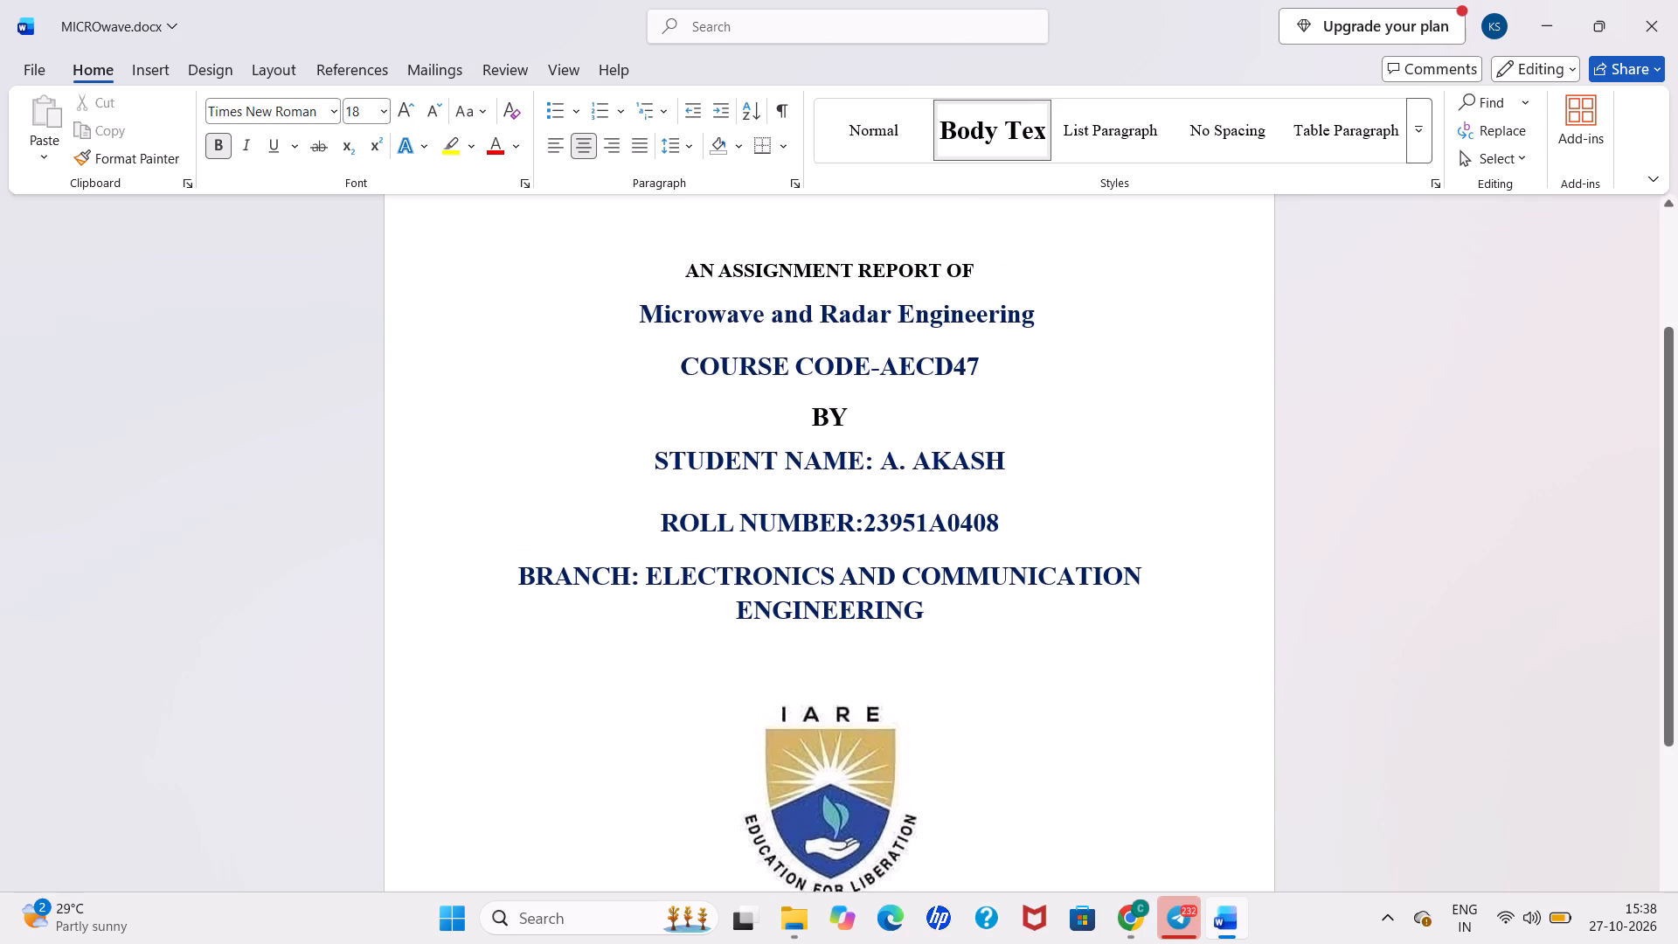
Replace the subject title "Microwave and Radar Engineering" on the cover page with "Embedded System Design and Development".
click(1031, 316)
key(BackSpace)
key(BackSpace)
key(BackSpace)
key(BackSpace)
key(BackSpace)
key(BackSpace)
key(BackSpace)
key(BackSpace)
key(BackSpace)
key(BackSpace)
key(BackSpace)
key(BackSpace)
key(BackSpace)
key(BackSpace)
key(BackSpace)
key(BackSpace)
key(BackSpace)
key(BackSpace)
key(BackSpace)
key(BackSpace)
key(BackSpace)
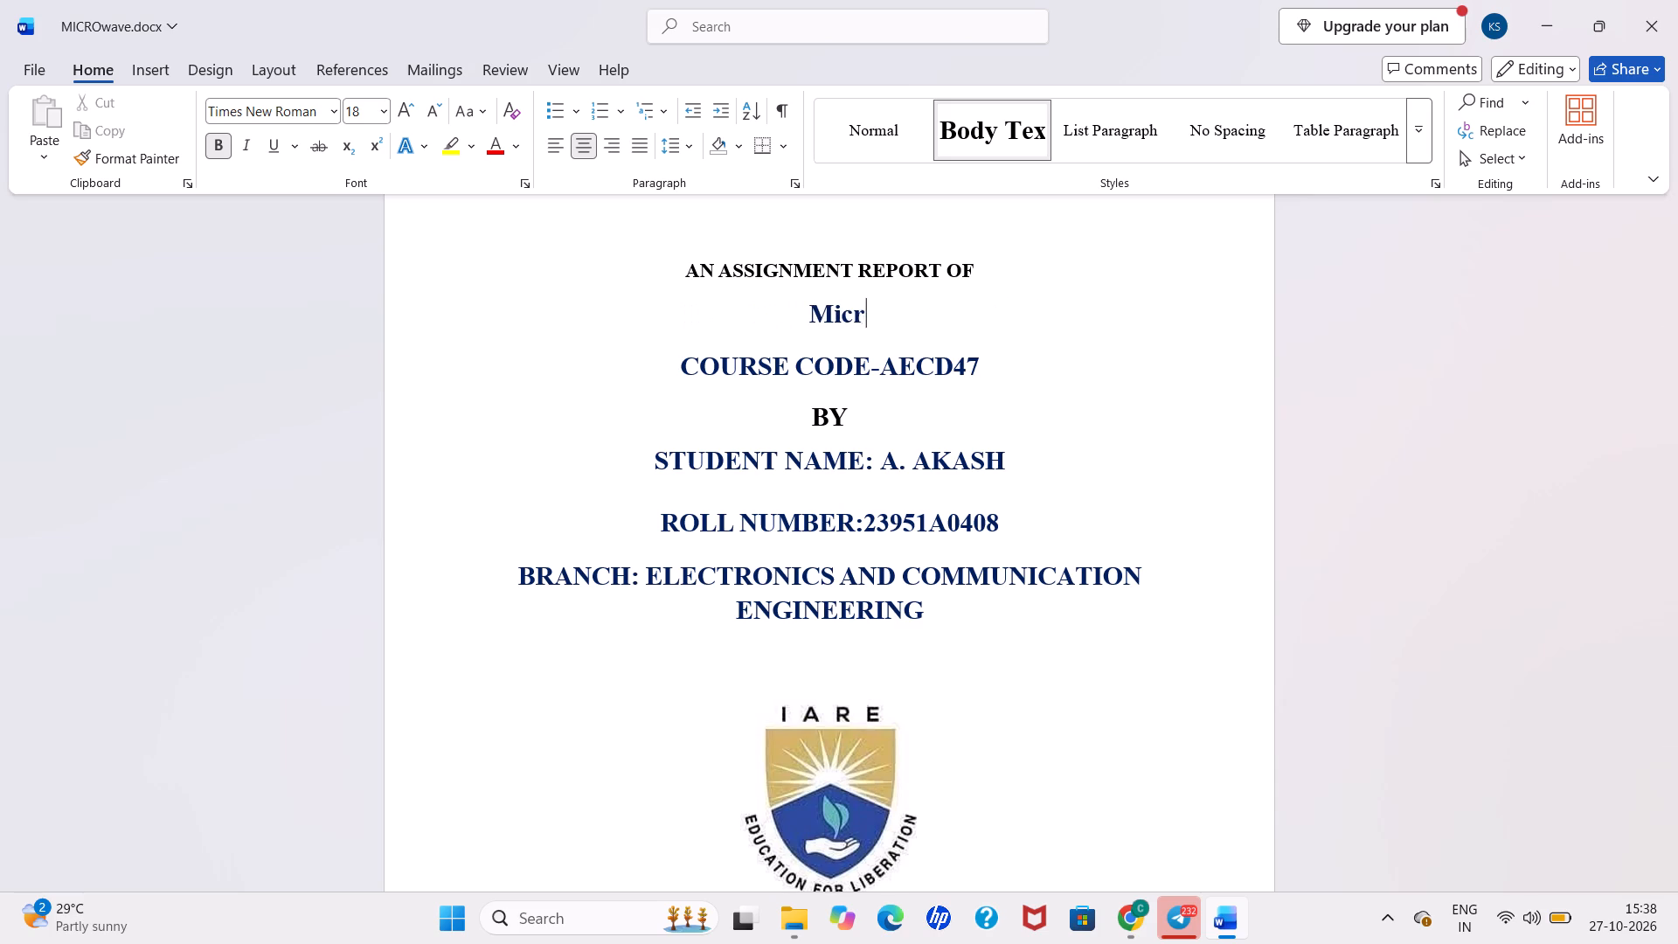
key(BackSpace)
key(BackSpace)
key(BackSpace)
key(BackSpace)
key(e)
key(m)
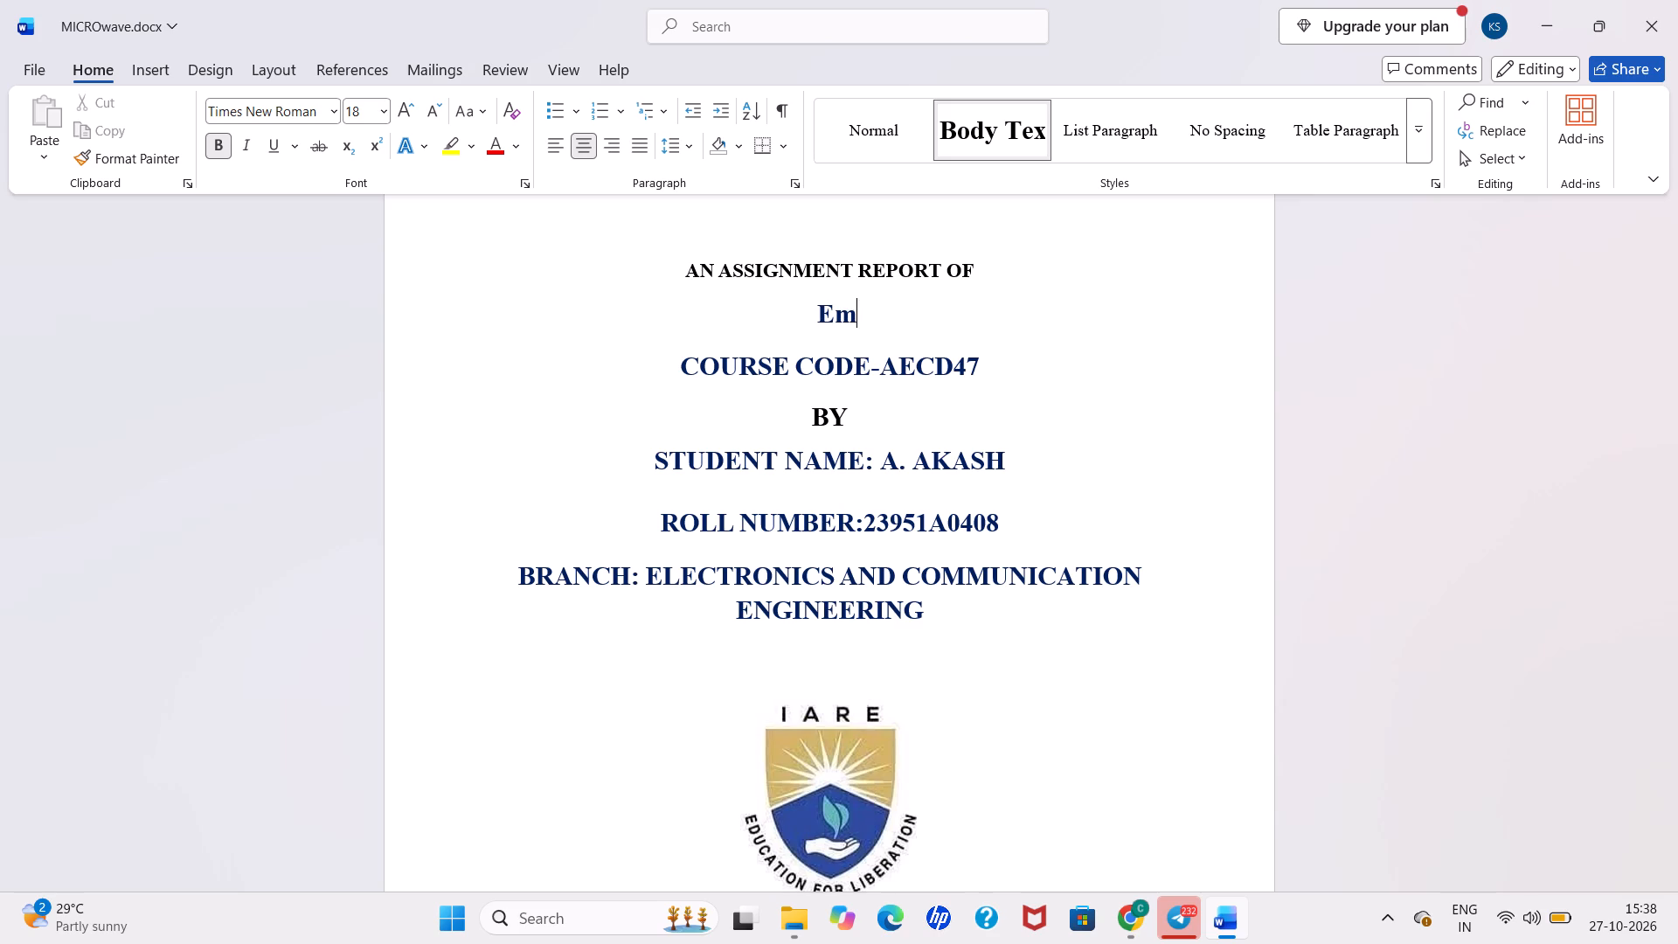
text(bed)
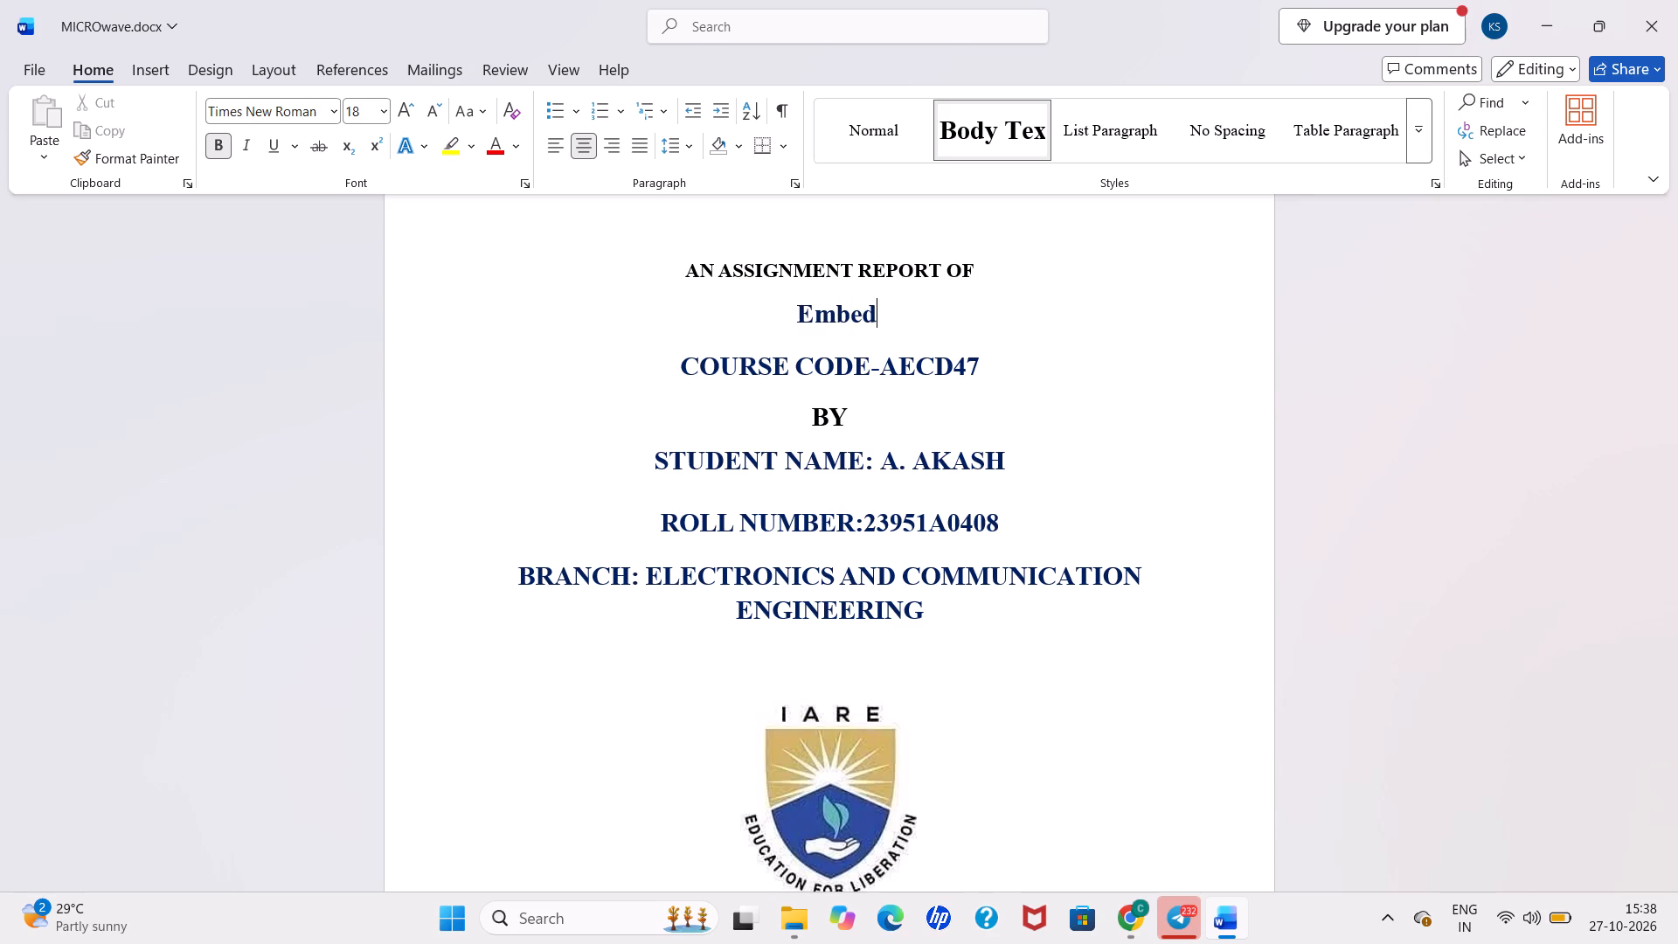
text(ded)
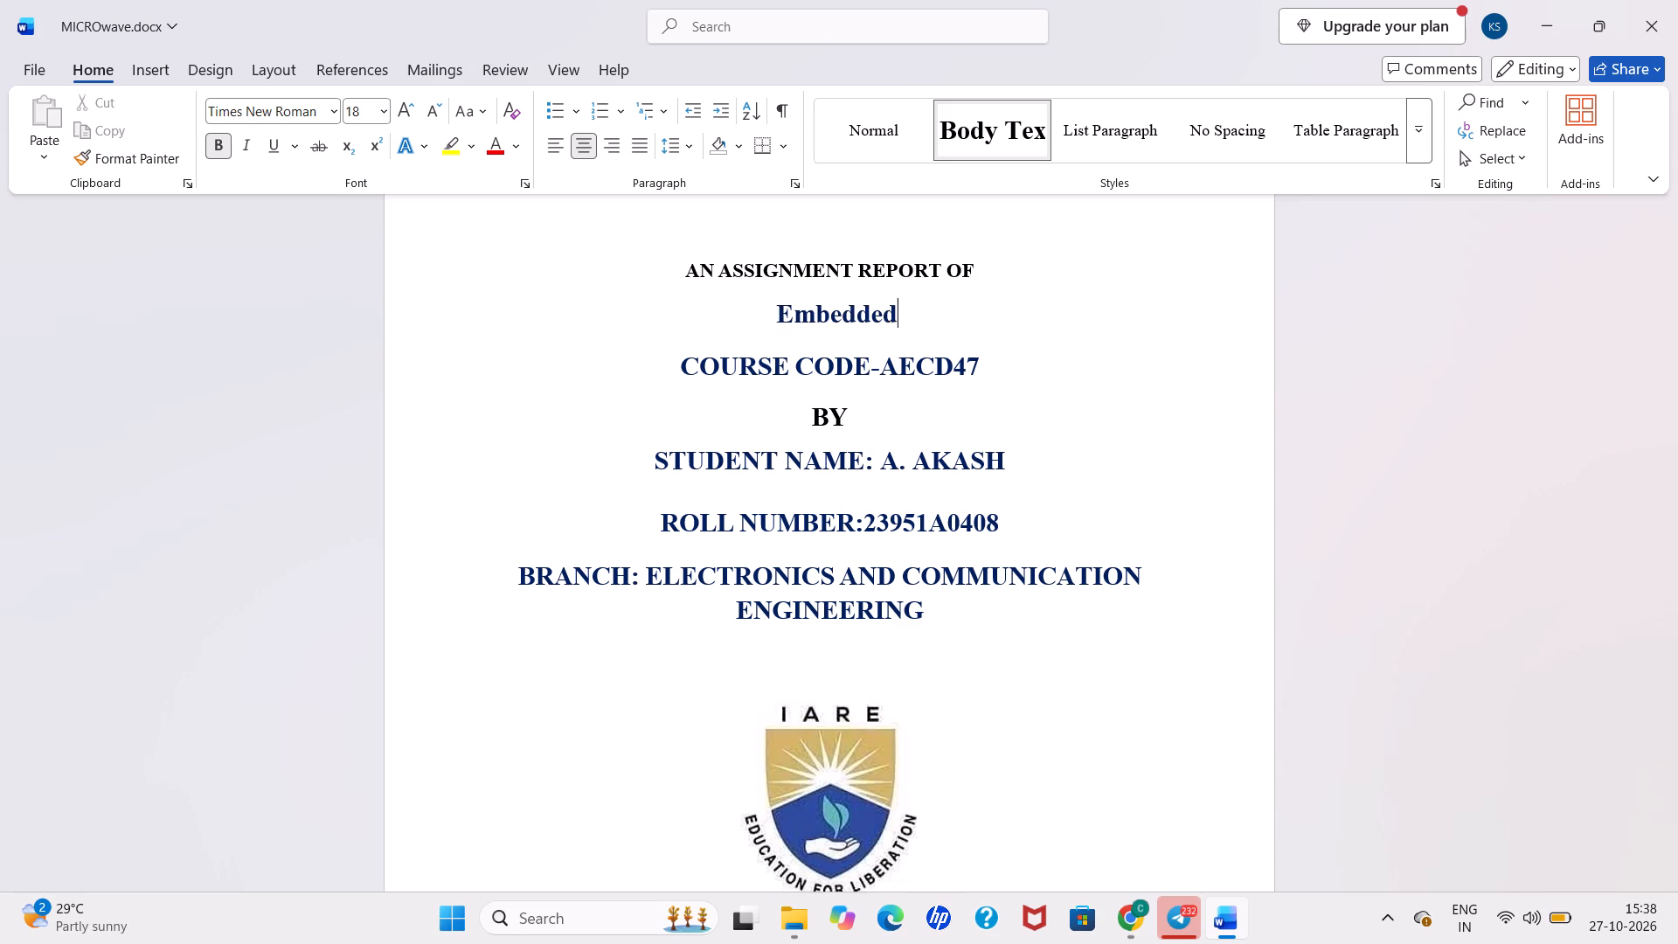
key(space)
text(ystem)
key(space)
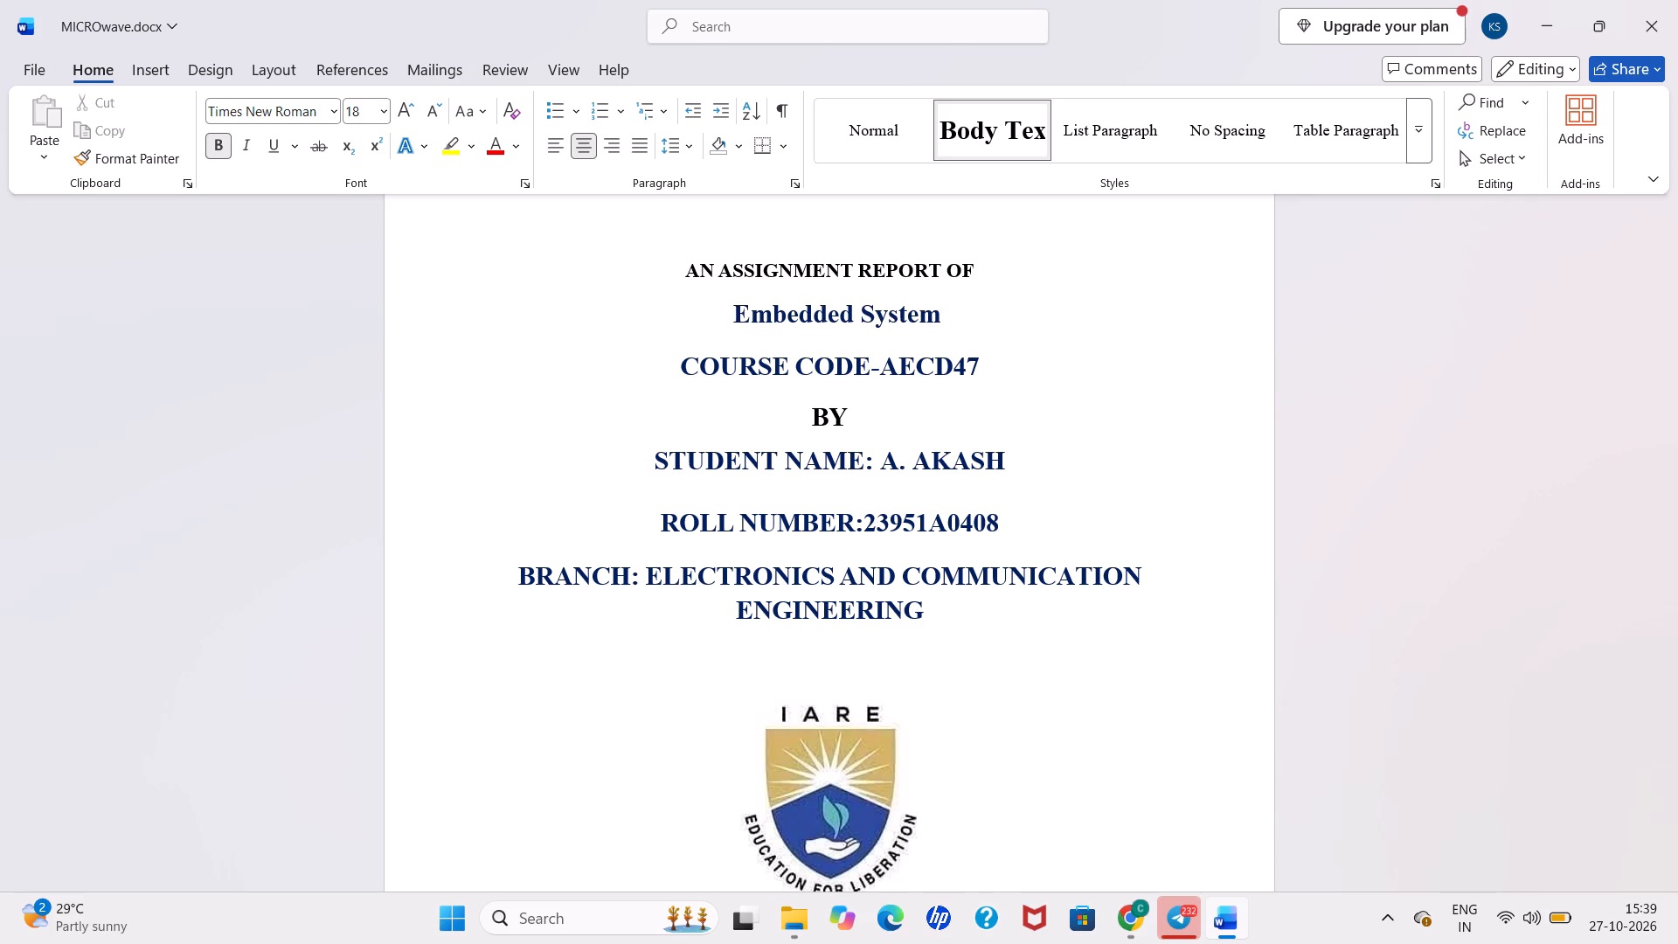
key(d)
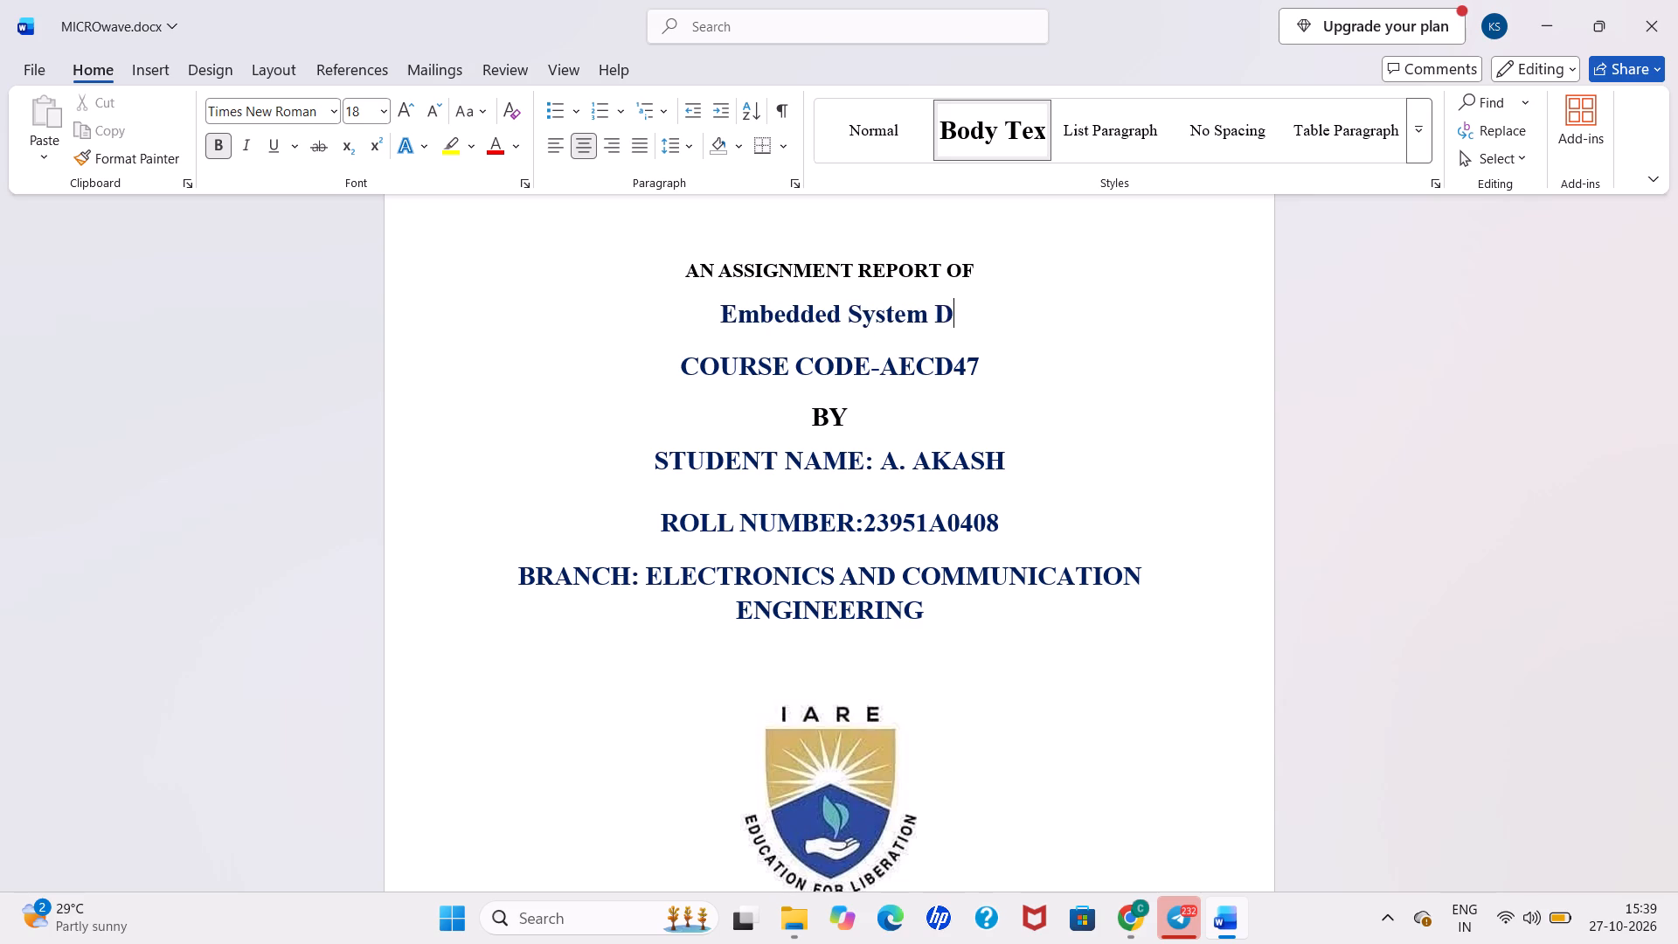
text(esign)
key(space)
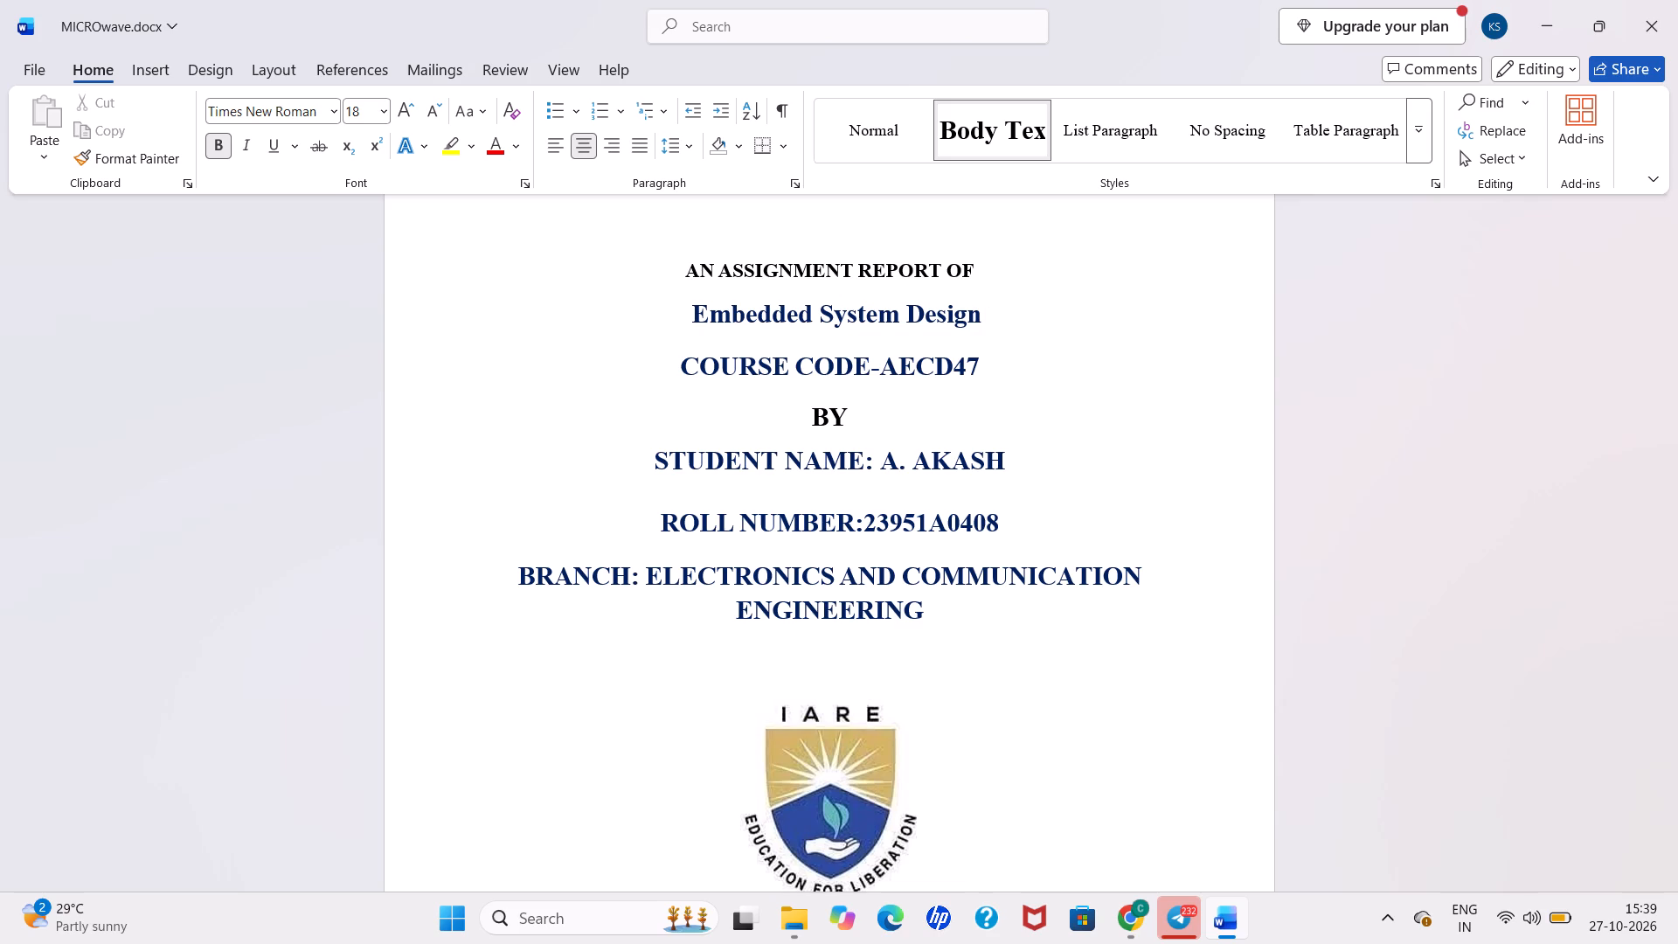
key(a)
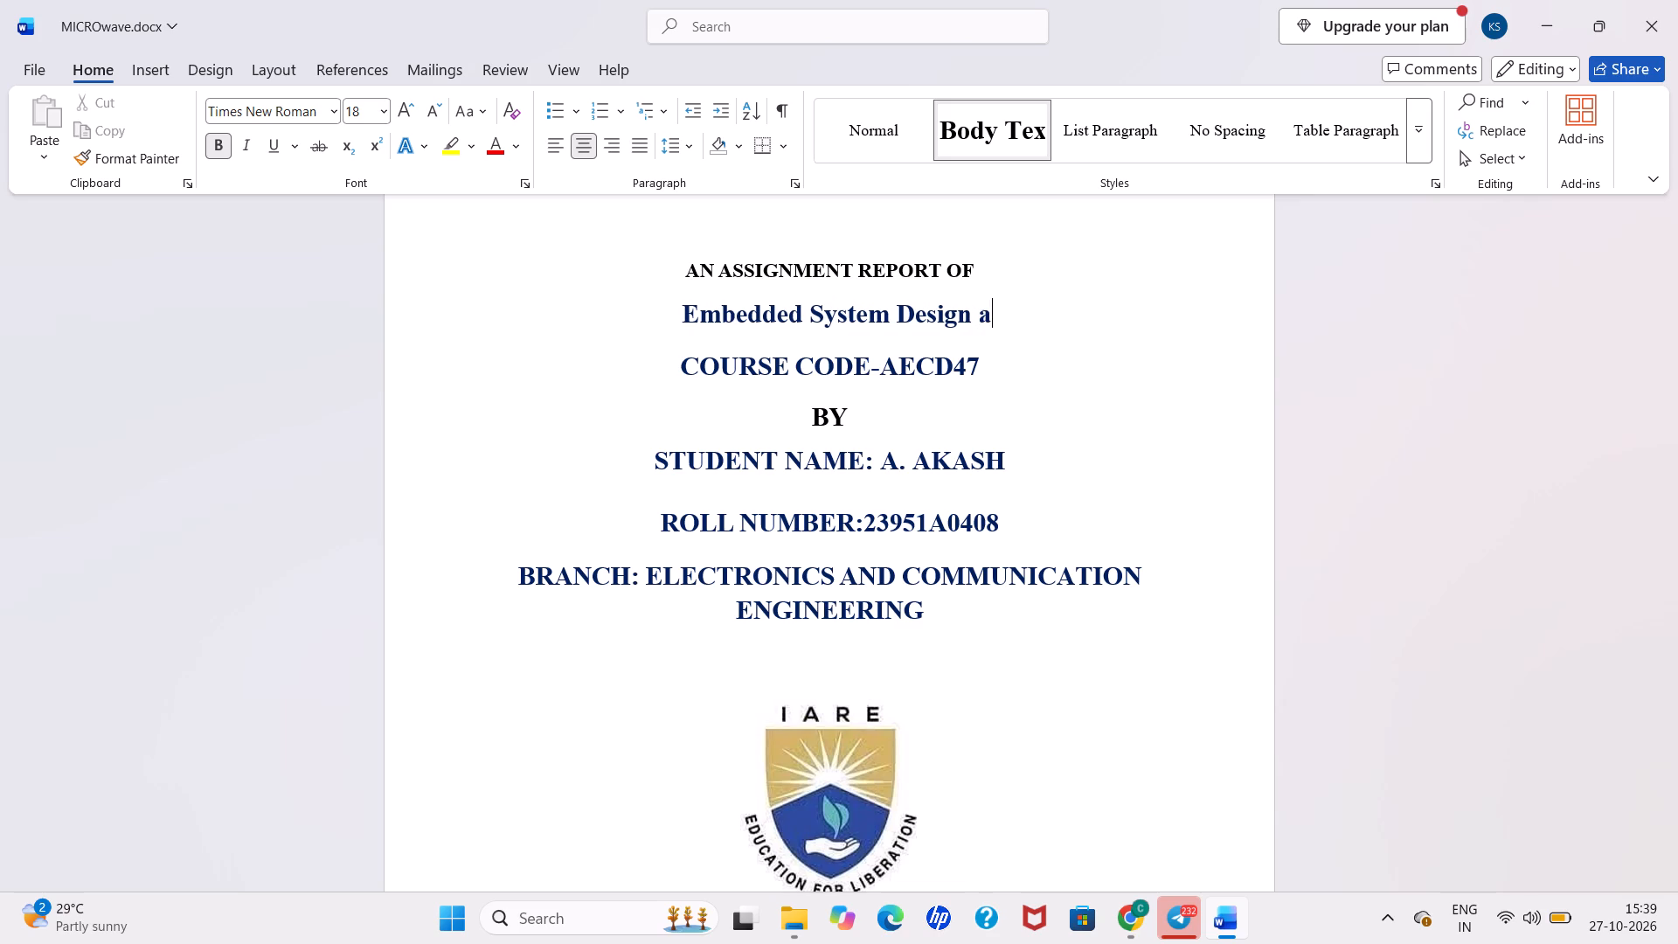
text(nd)
key(space)
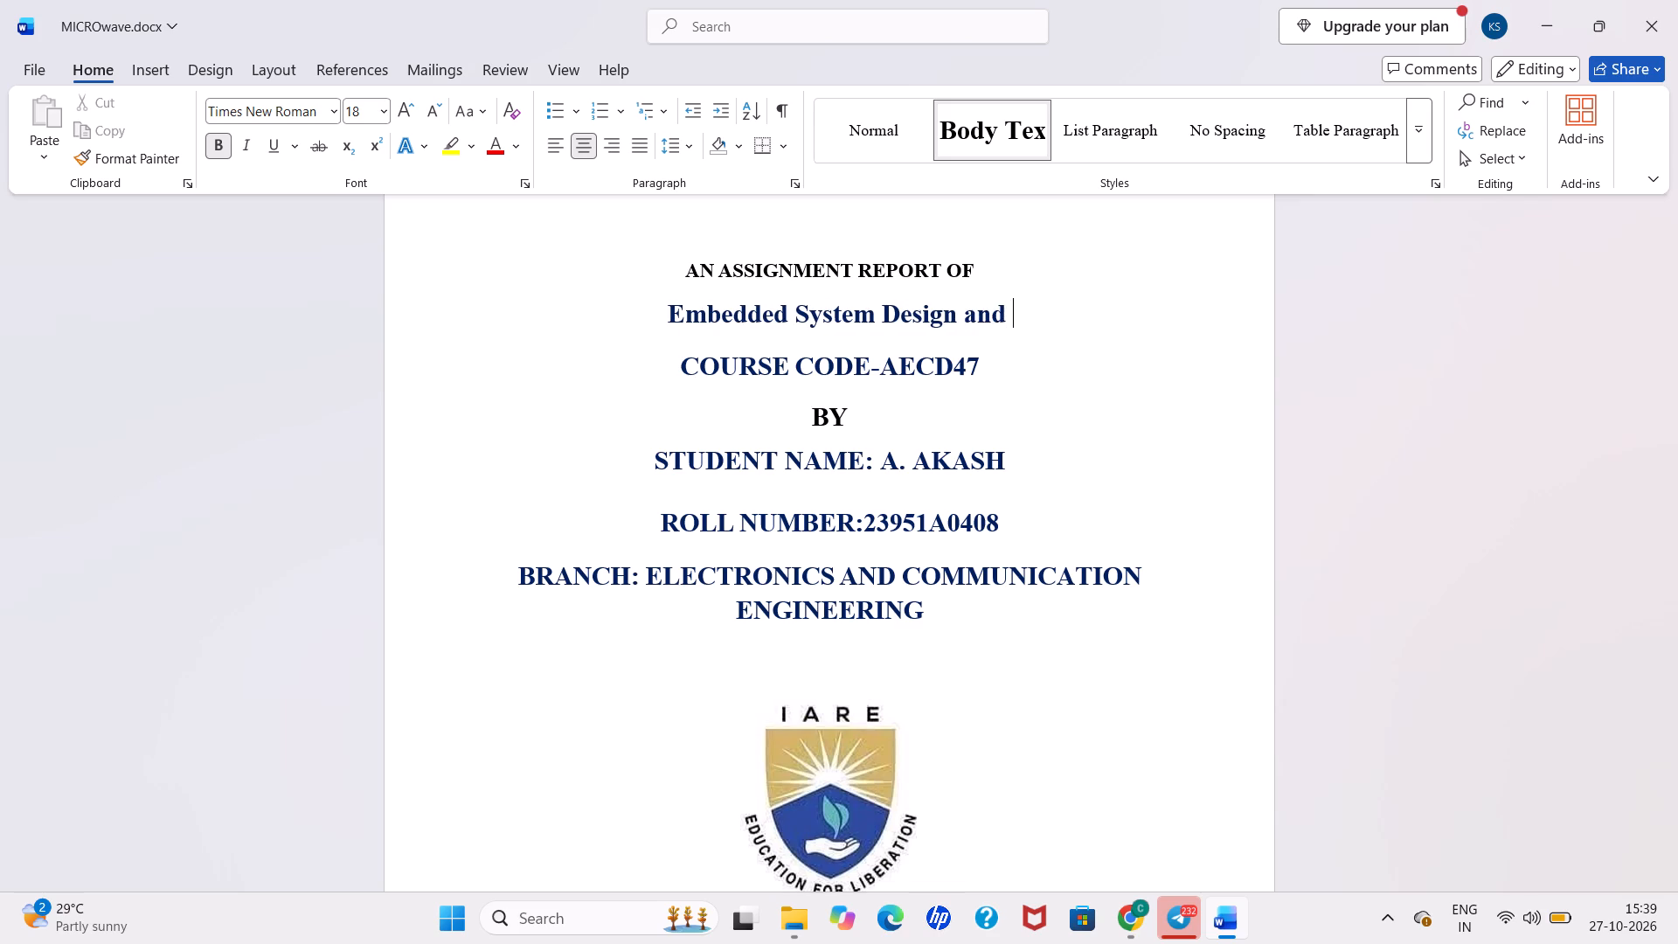
key(d)
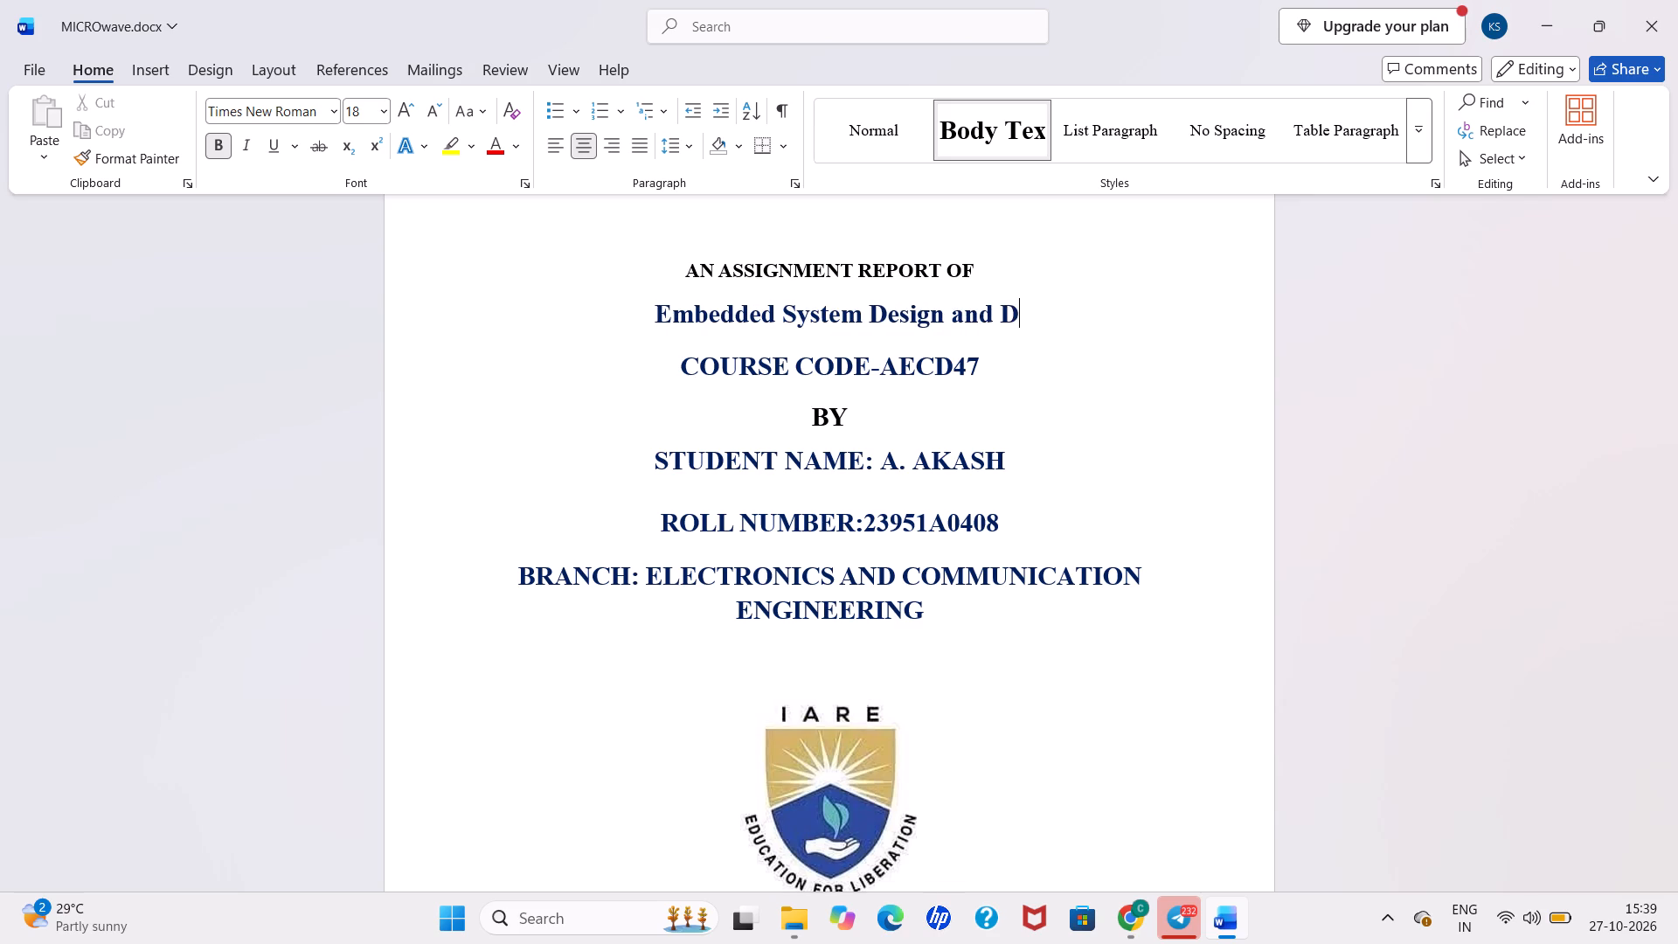
text(evelopment)
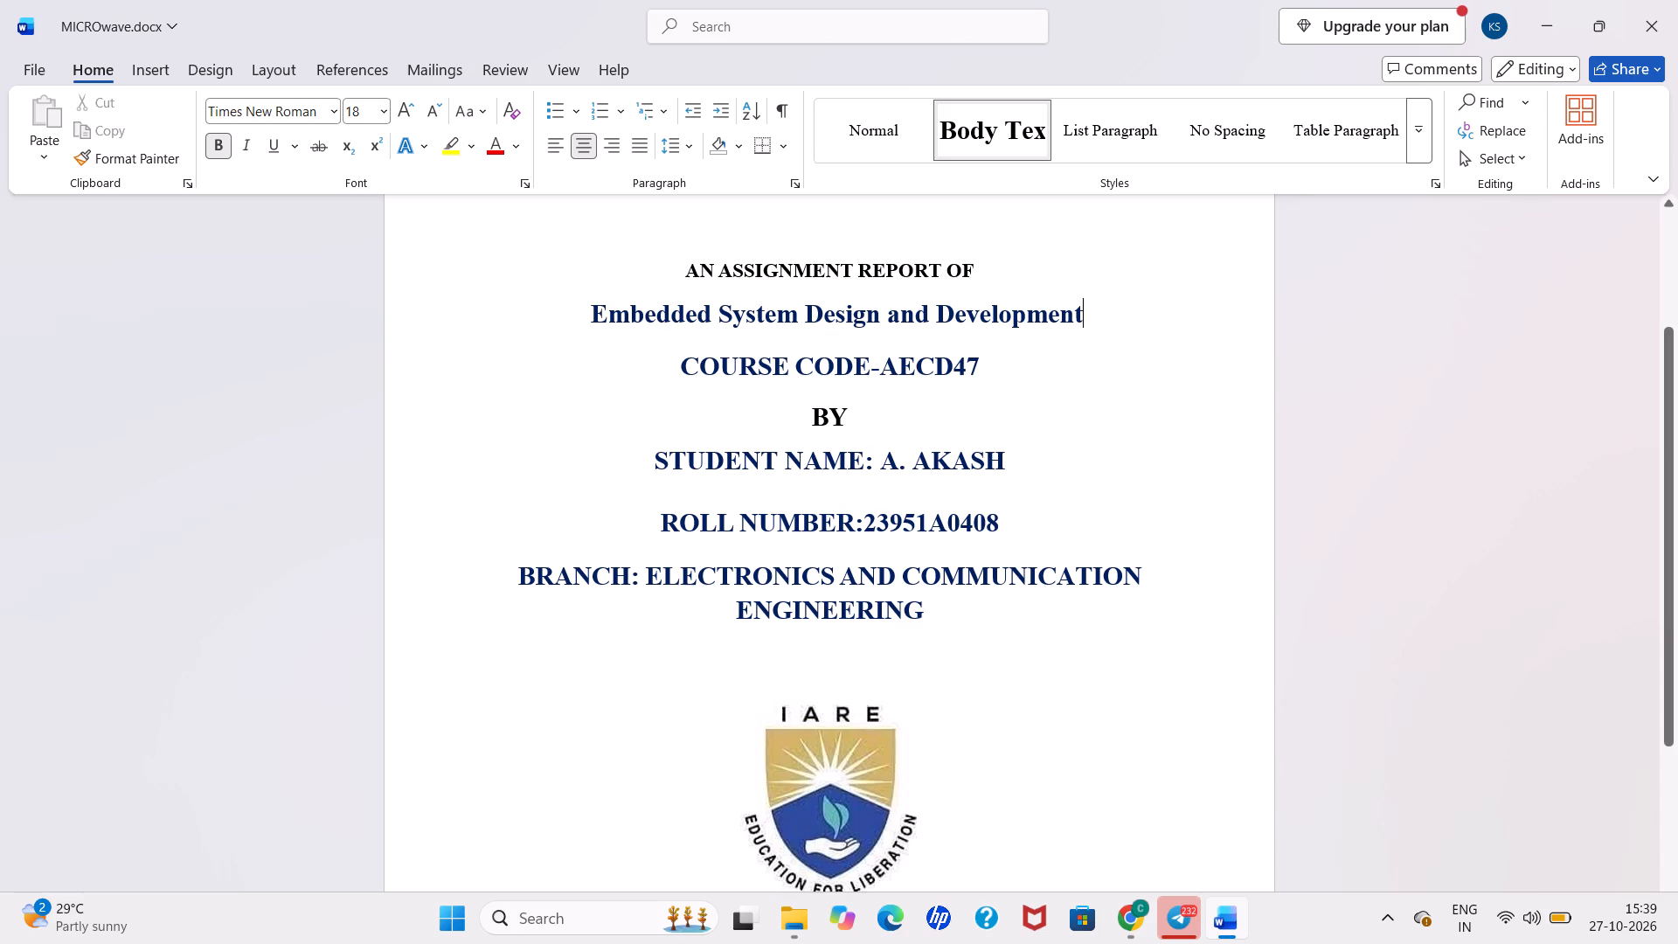
Check the rest of the cover page and save the changes to MICROwave.docx.
scroll(898, 404, down, 1)
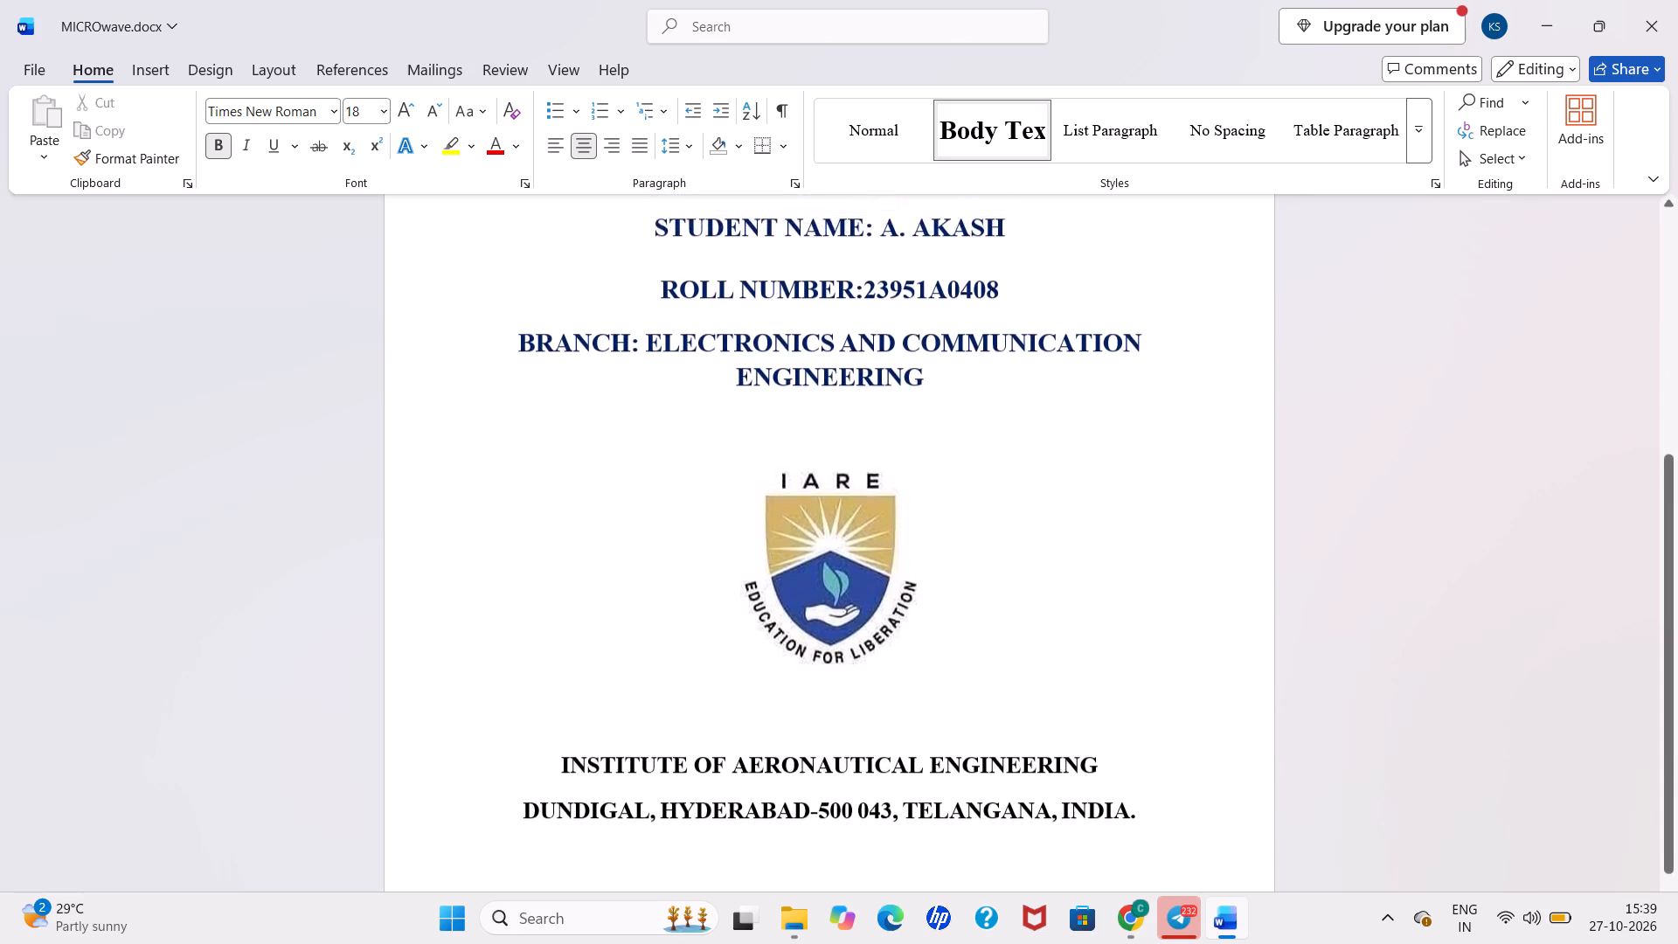
scroll(898, 404, down, 1)
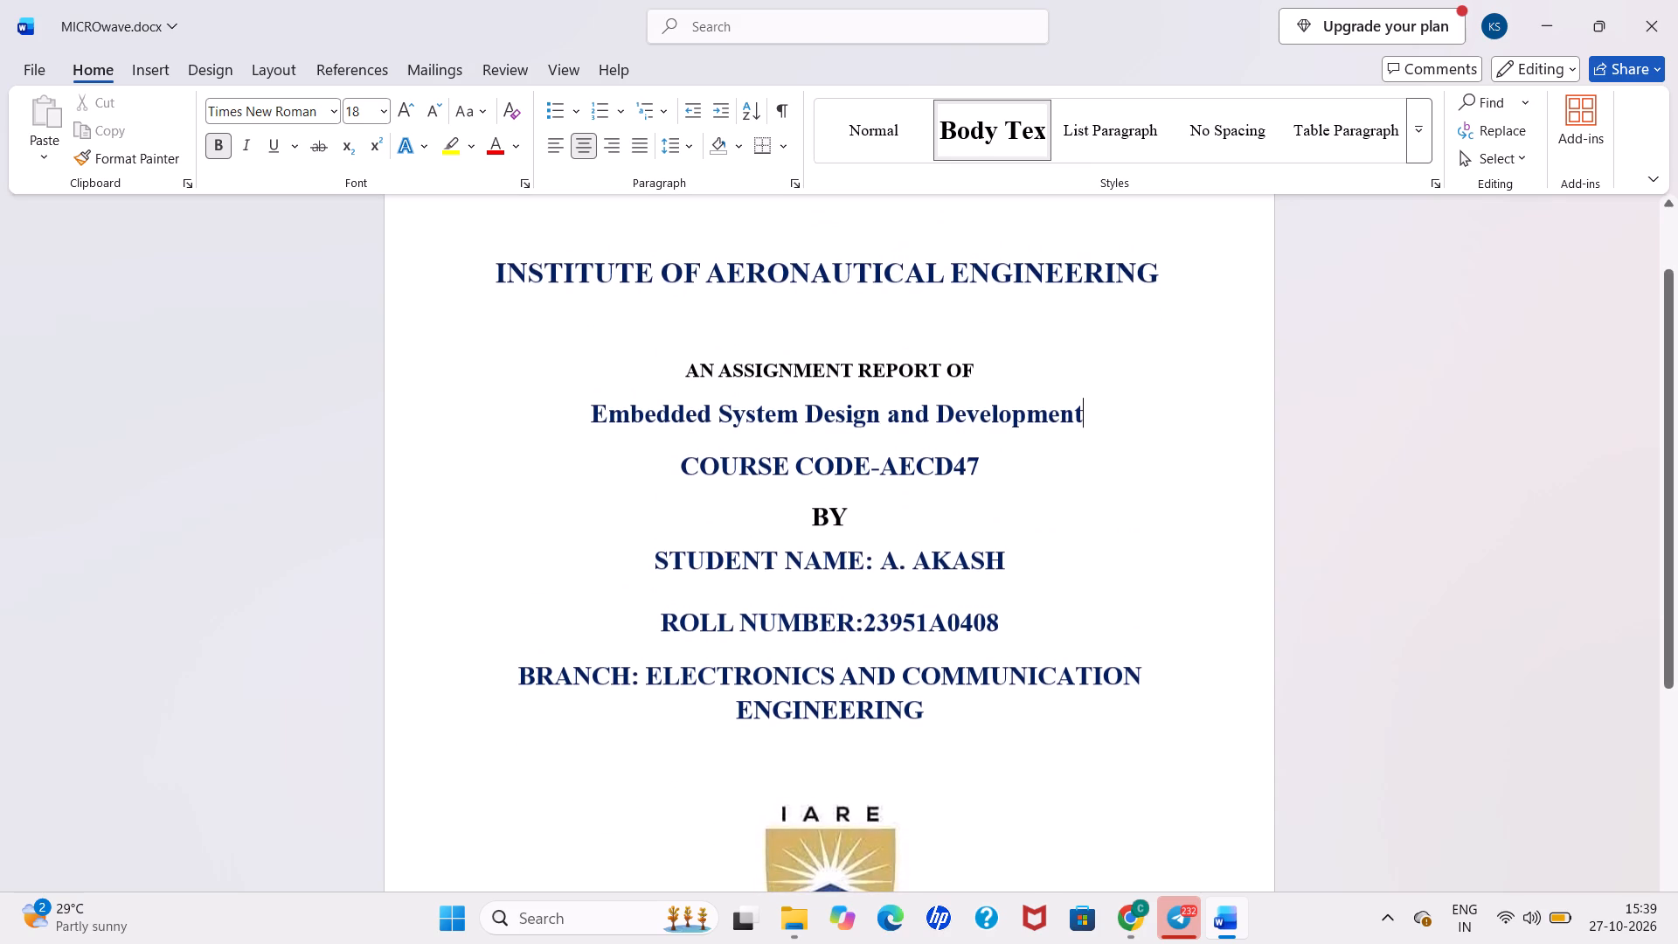
scroll(898, 404, down, 1)
key(ctrl+s)
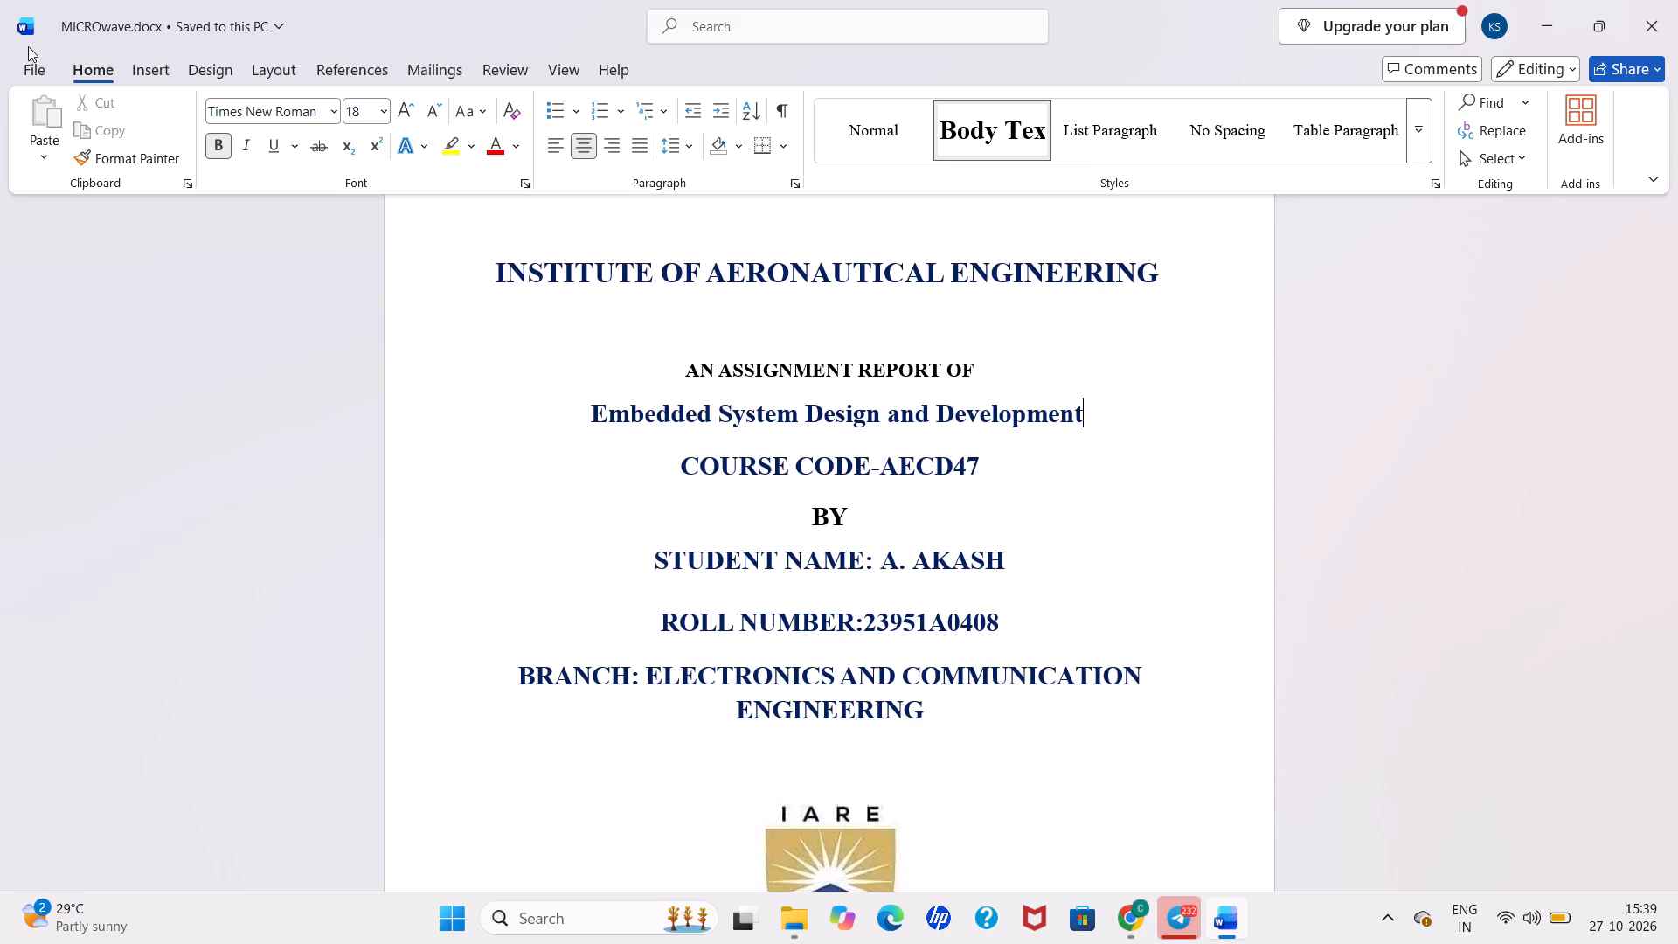
Save a copy of the cover page document in the Documents folder as a Word document named embedded.
click(28, 73)
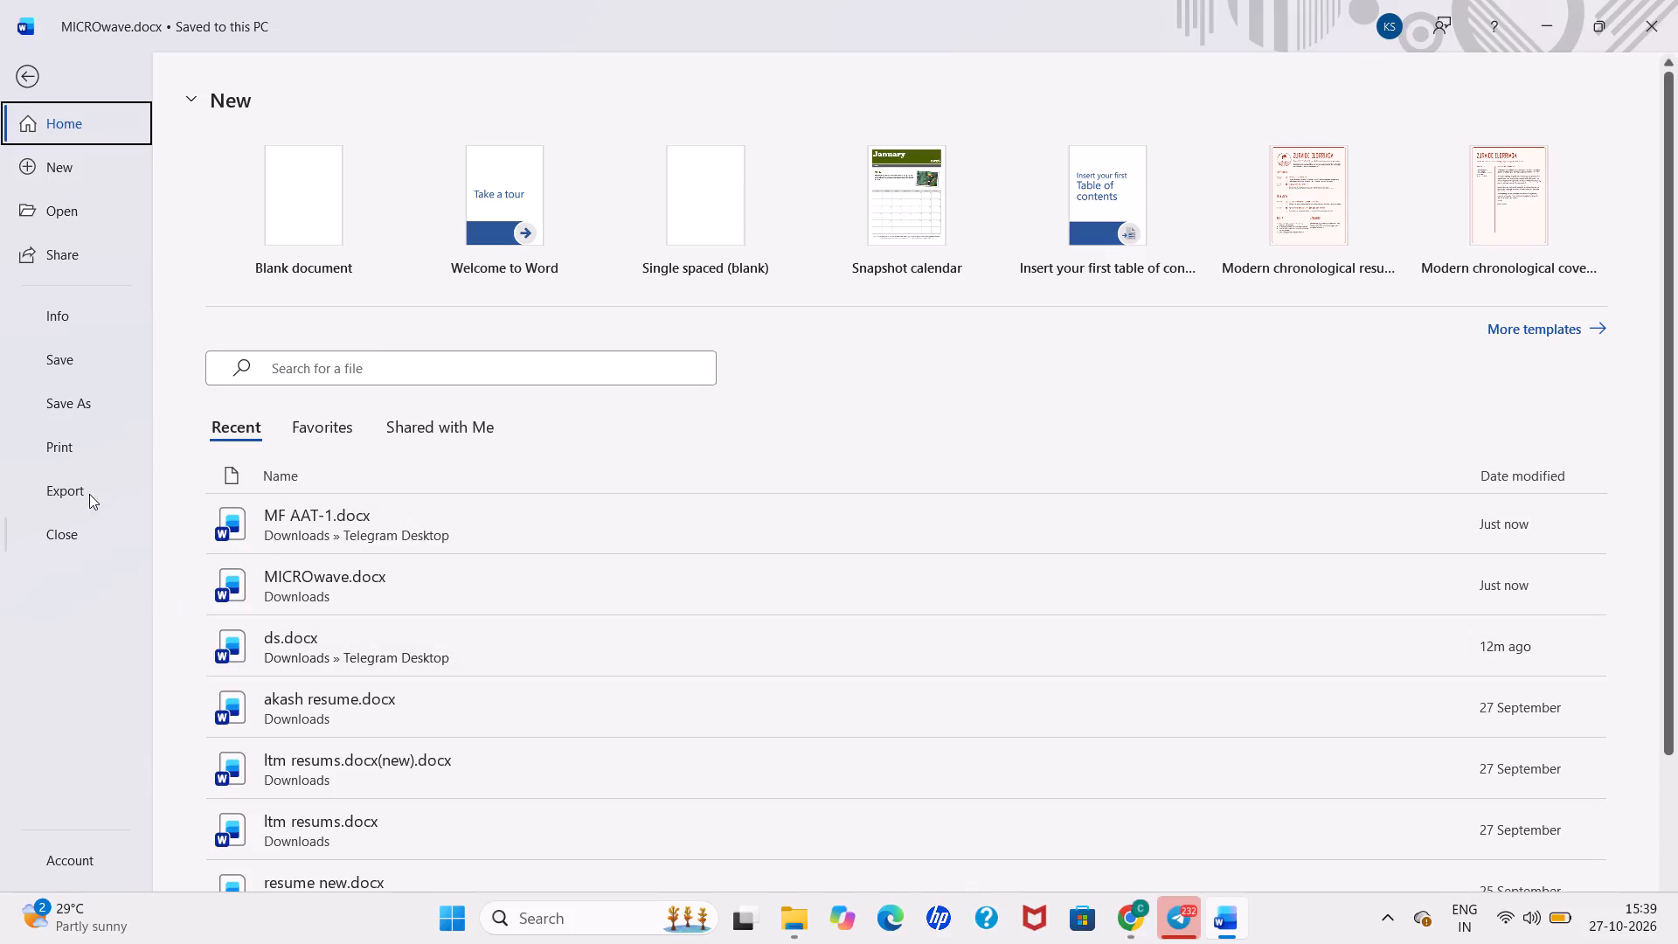
click(78, 397)
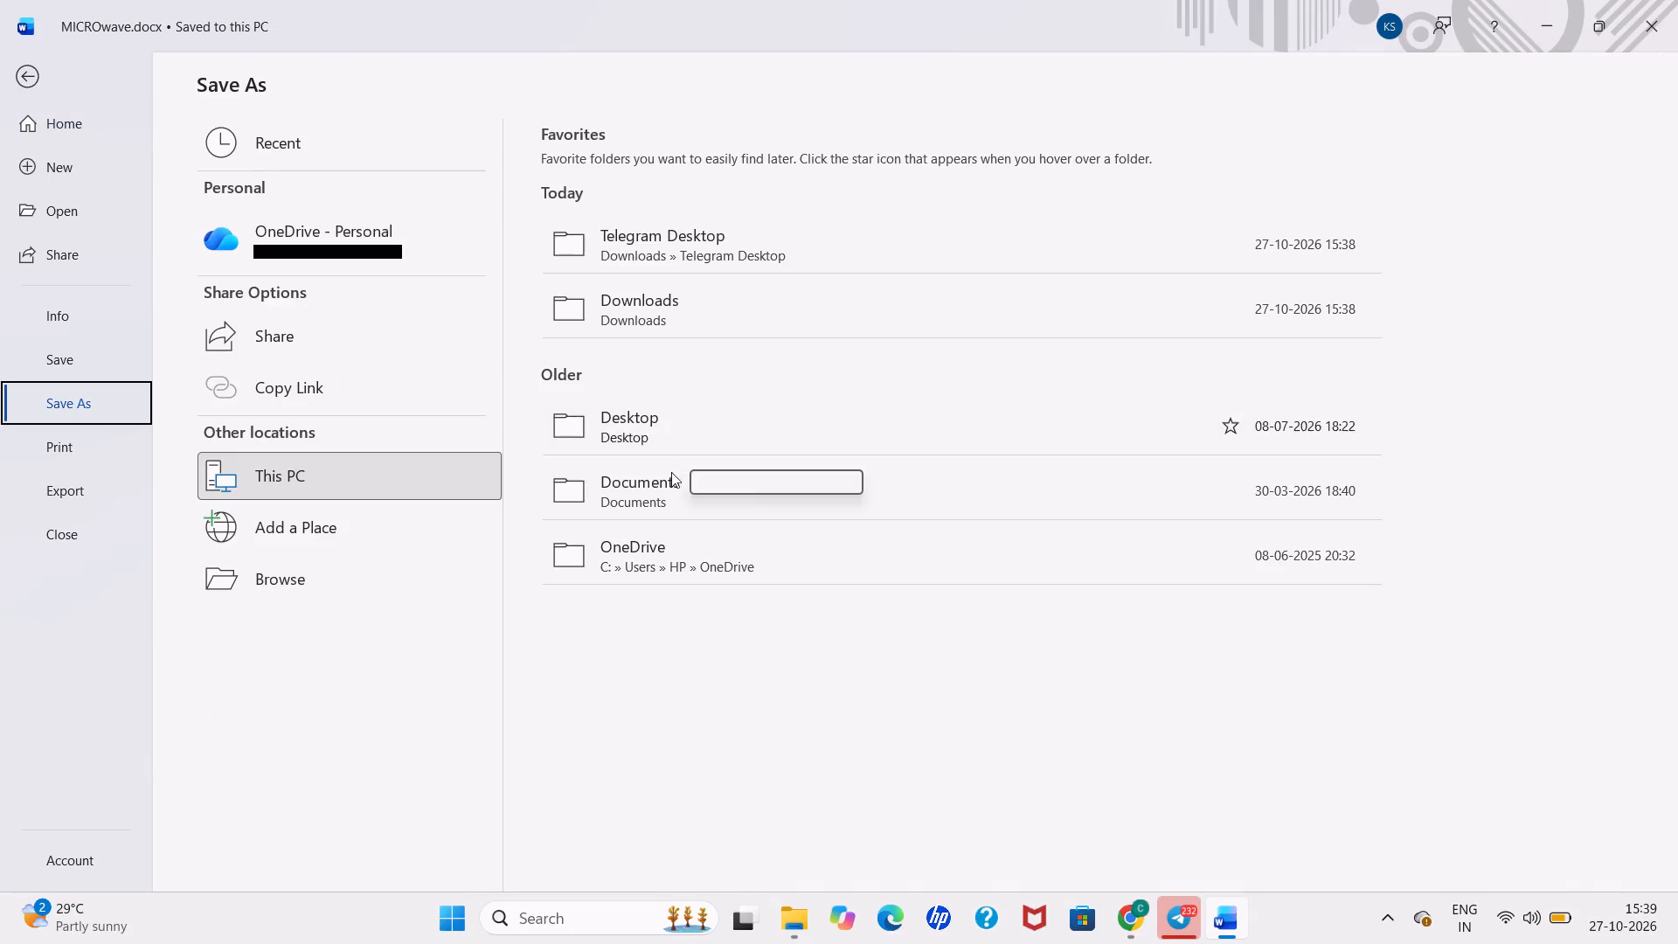
click(657, 482)
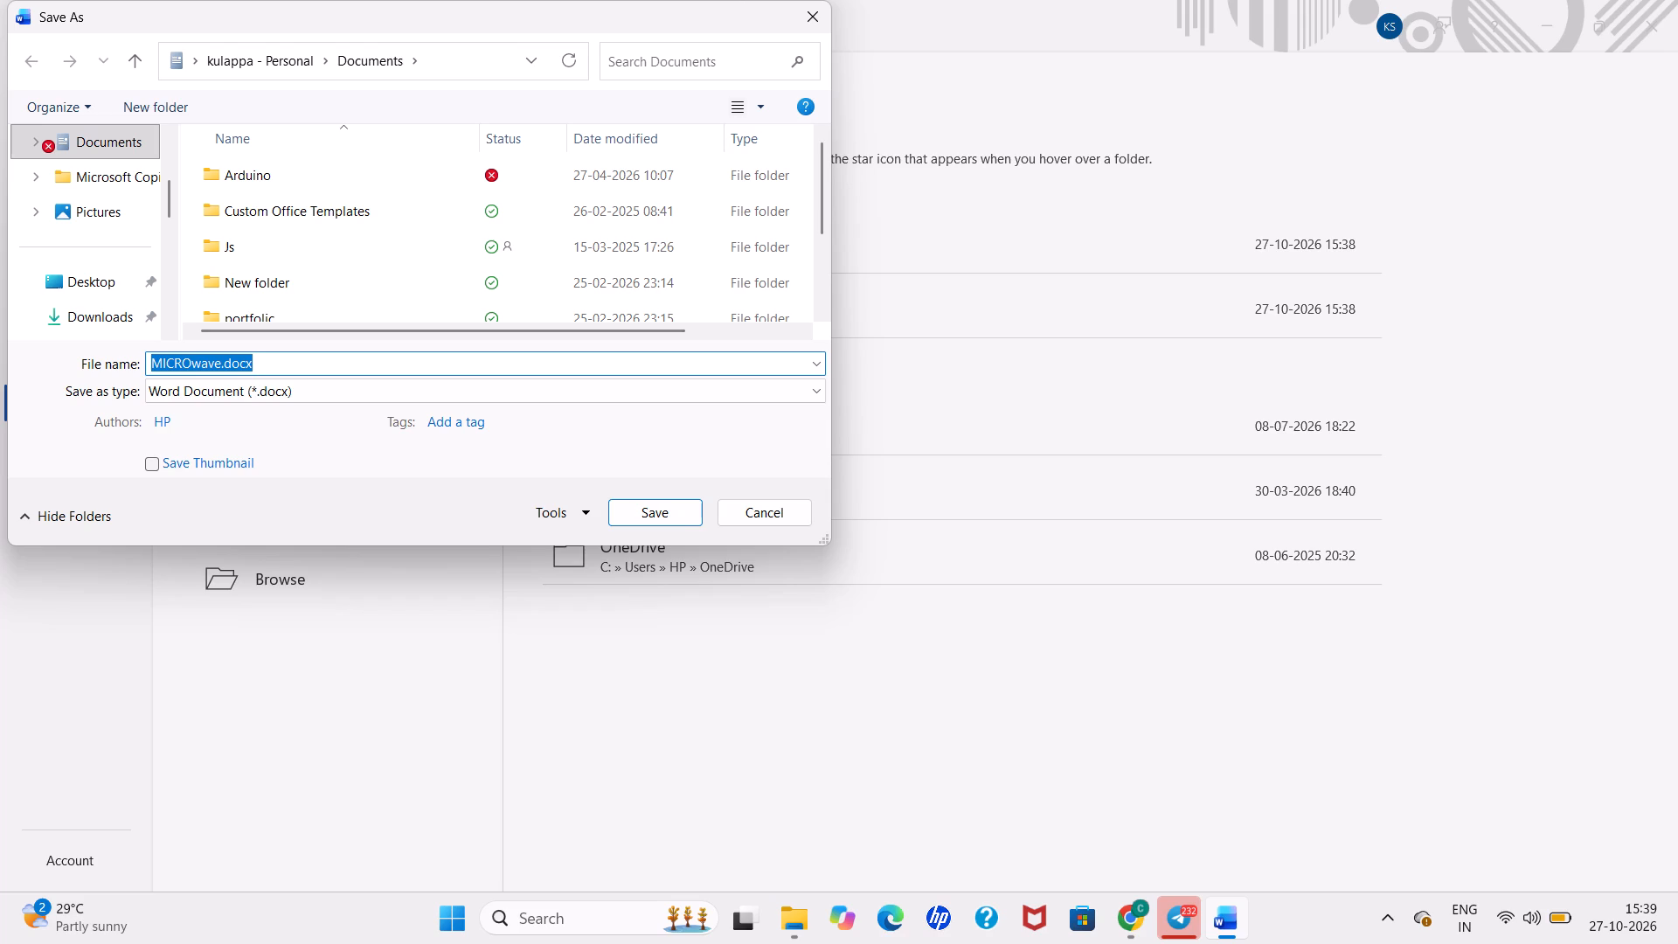
key(BackSpace)
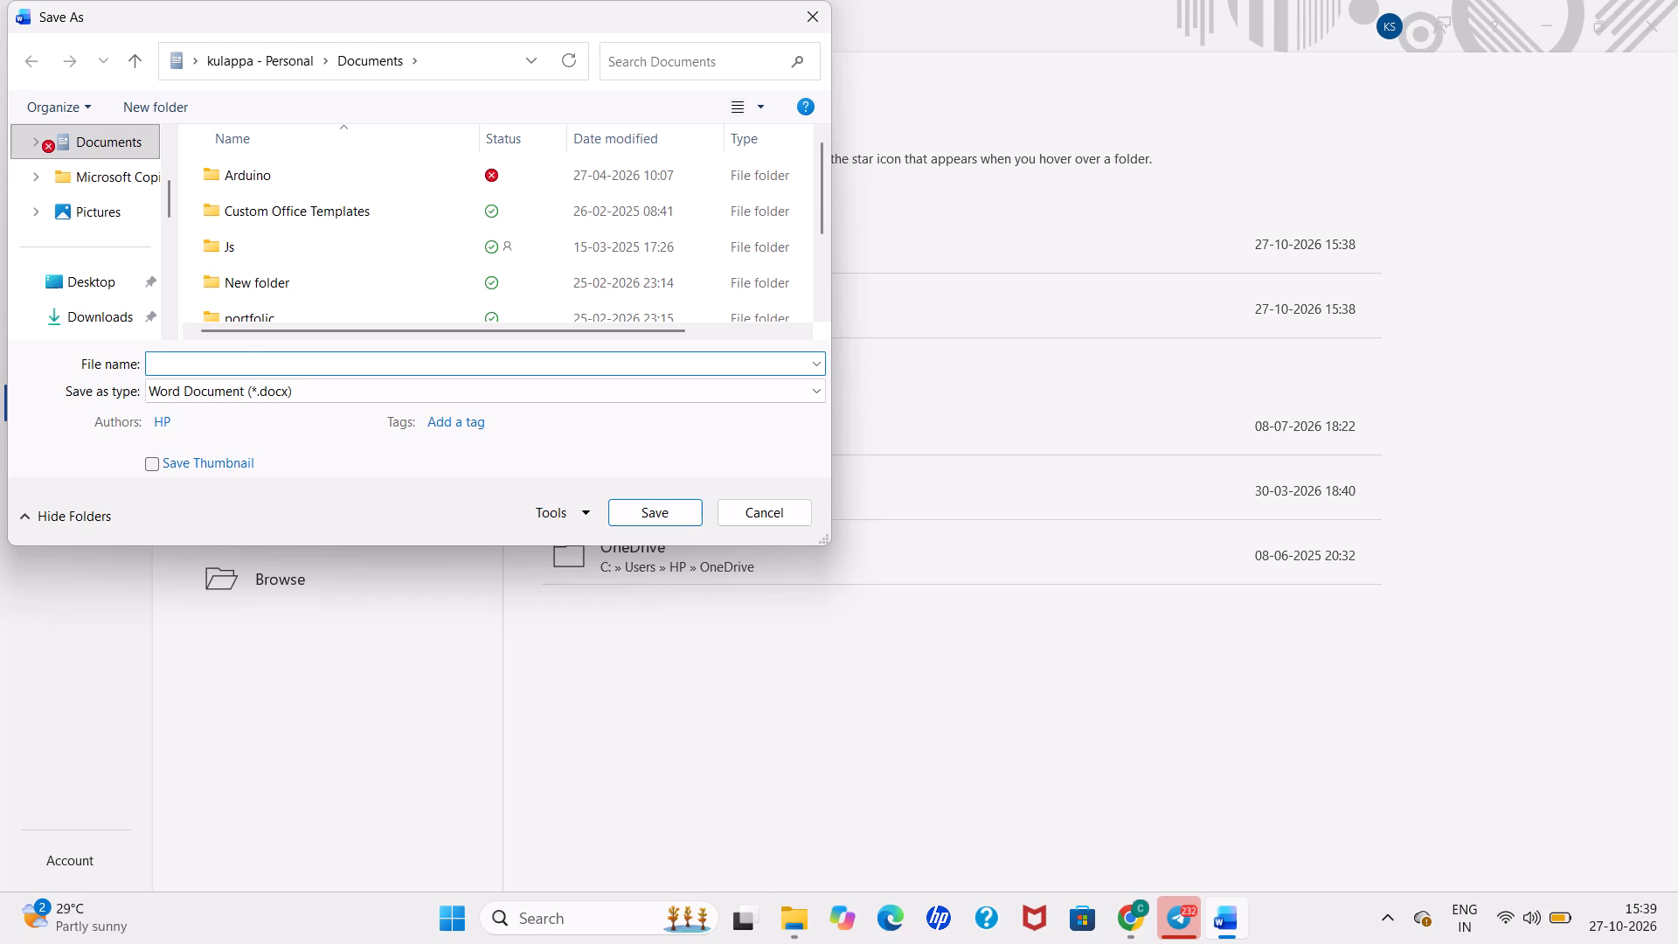
text(embedded)
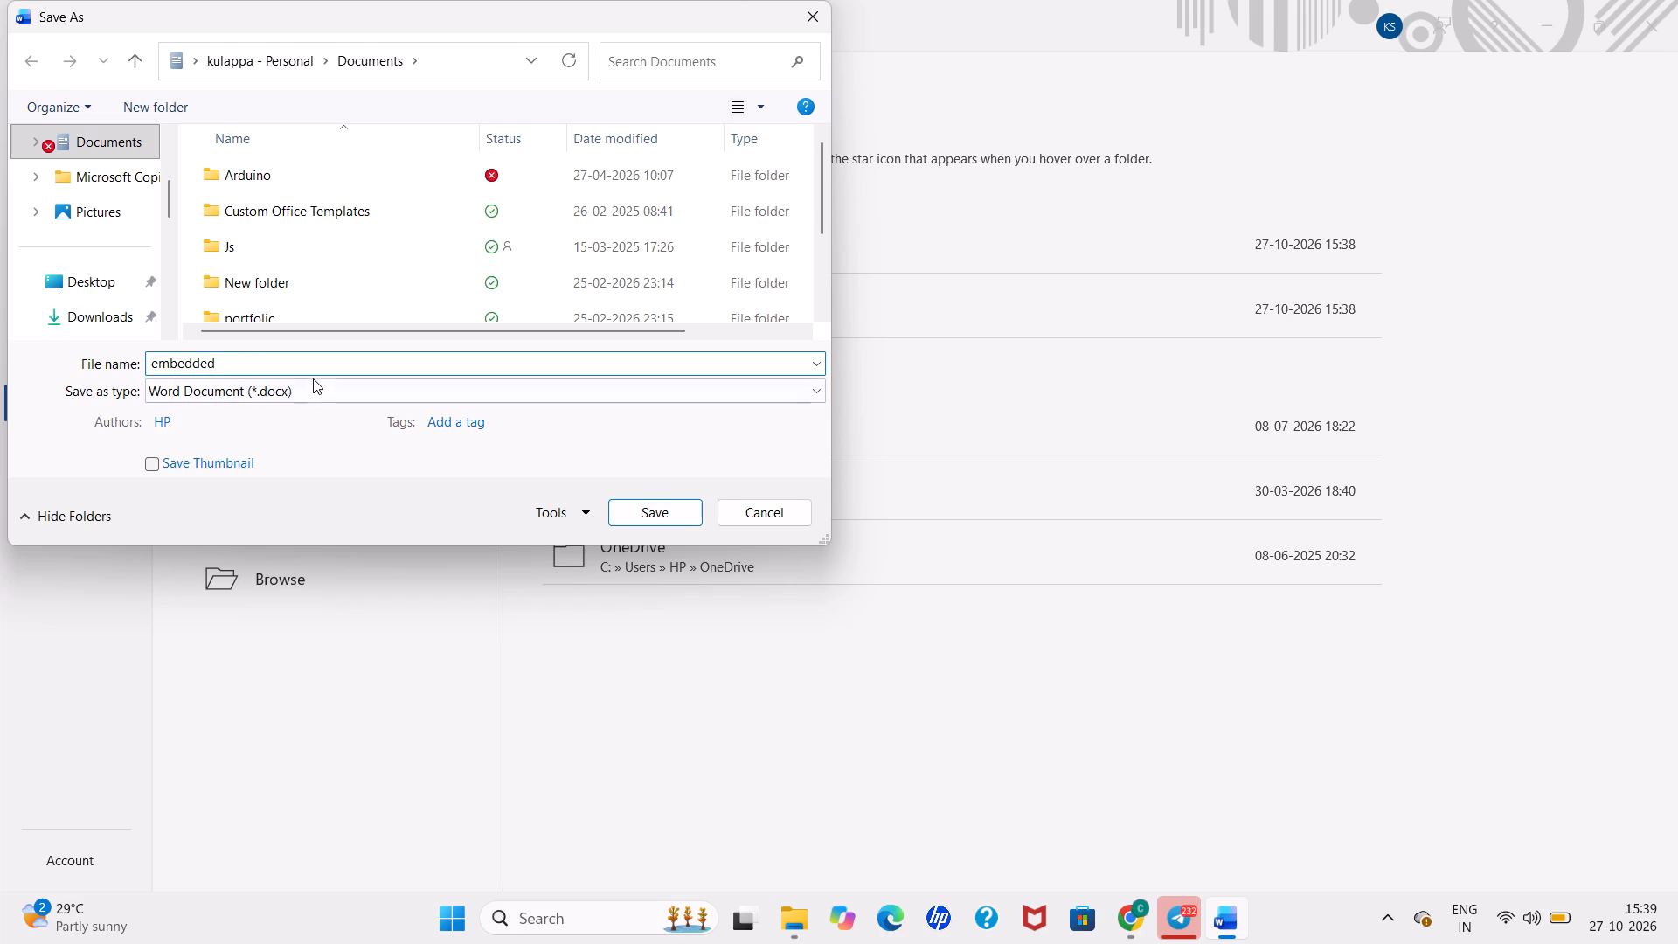
click(662, 510)
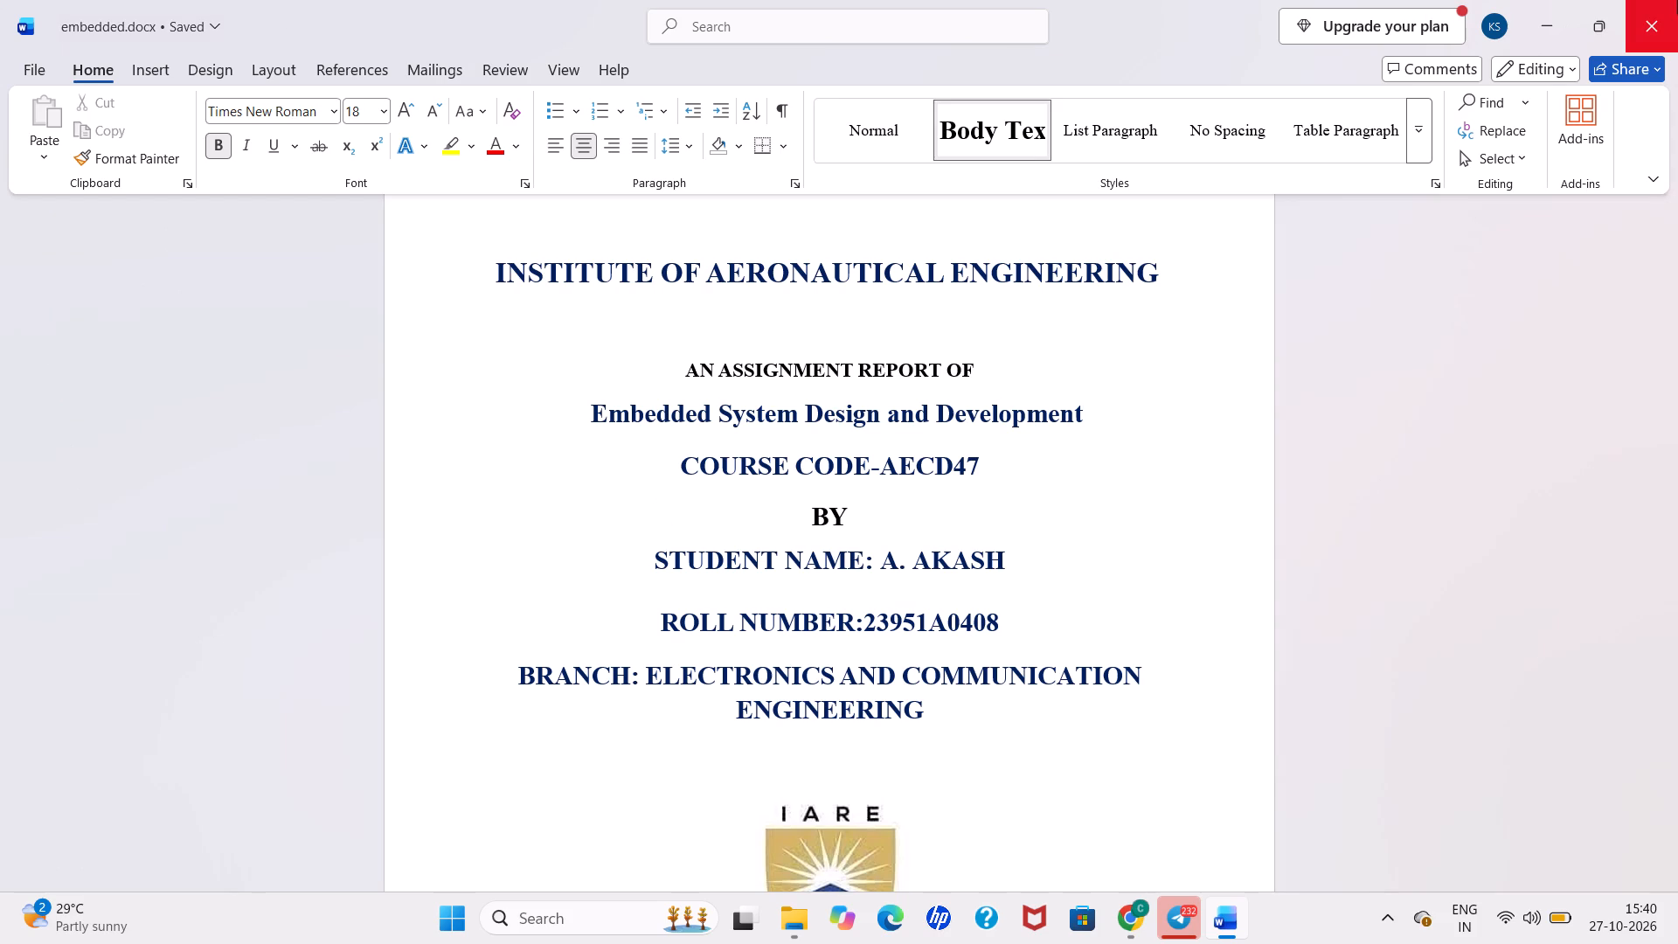
Close the embedded.docx document and the File Explorer window to get back to Smallpdf in the browser.
click(1648, 17)
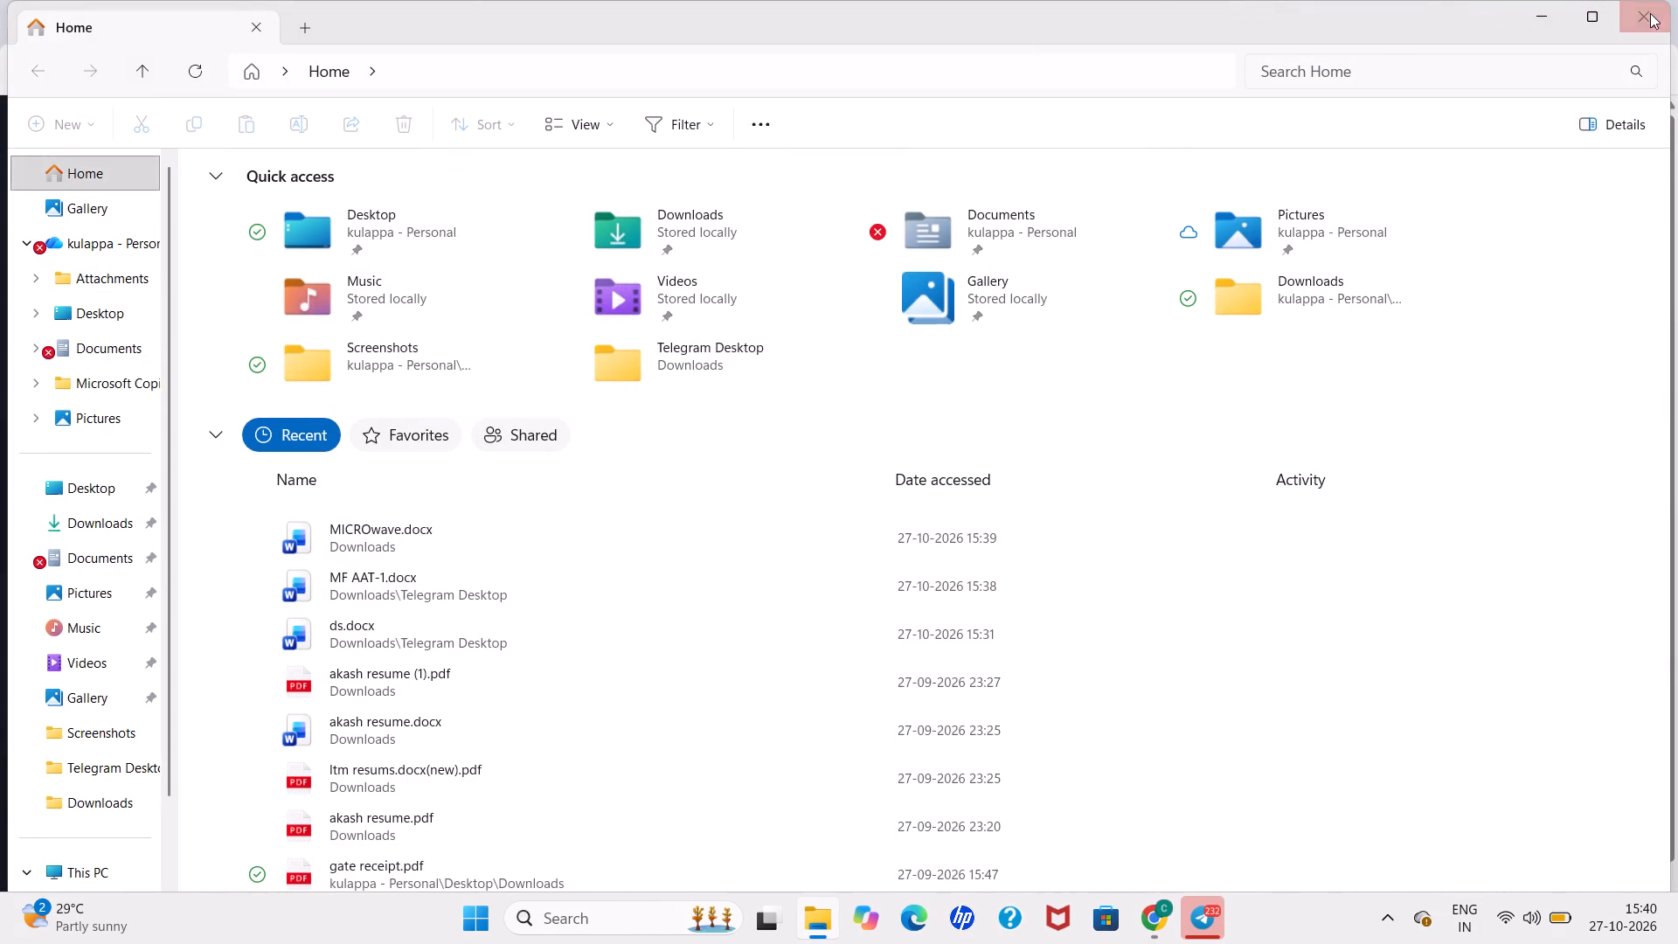
click(1643, 12)
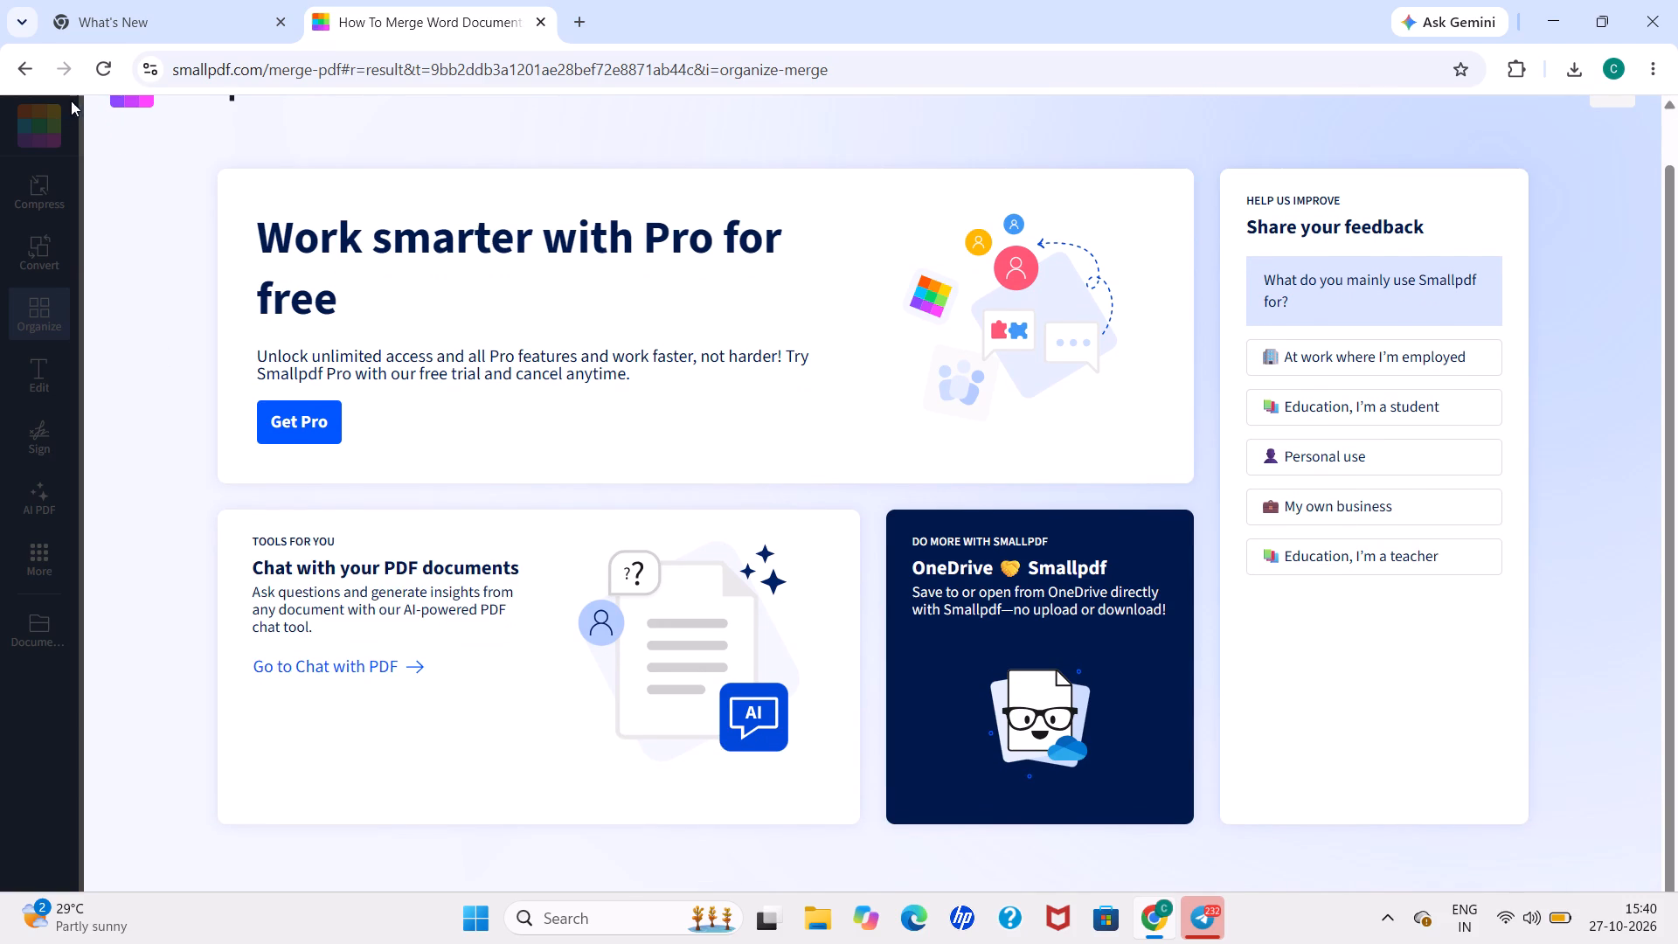
Go back from the MICROwave-merged.pdf result to the empty merge page and open the file selection for a new merge.
click(12, 67)
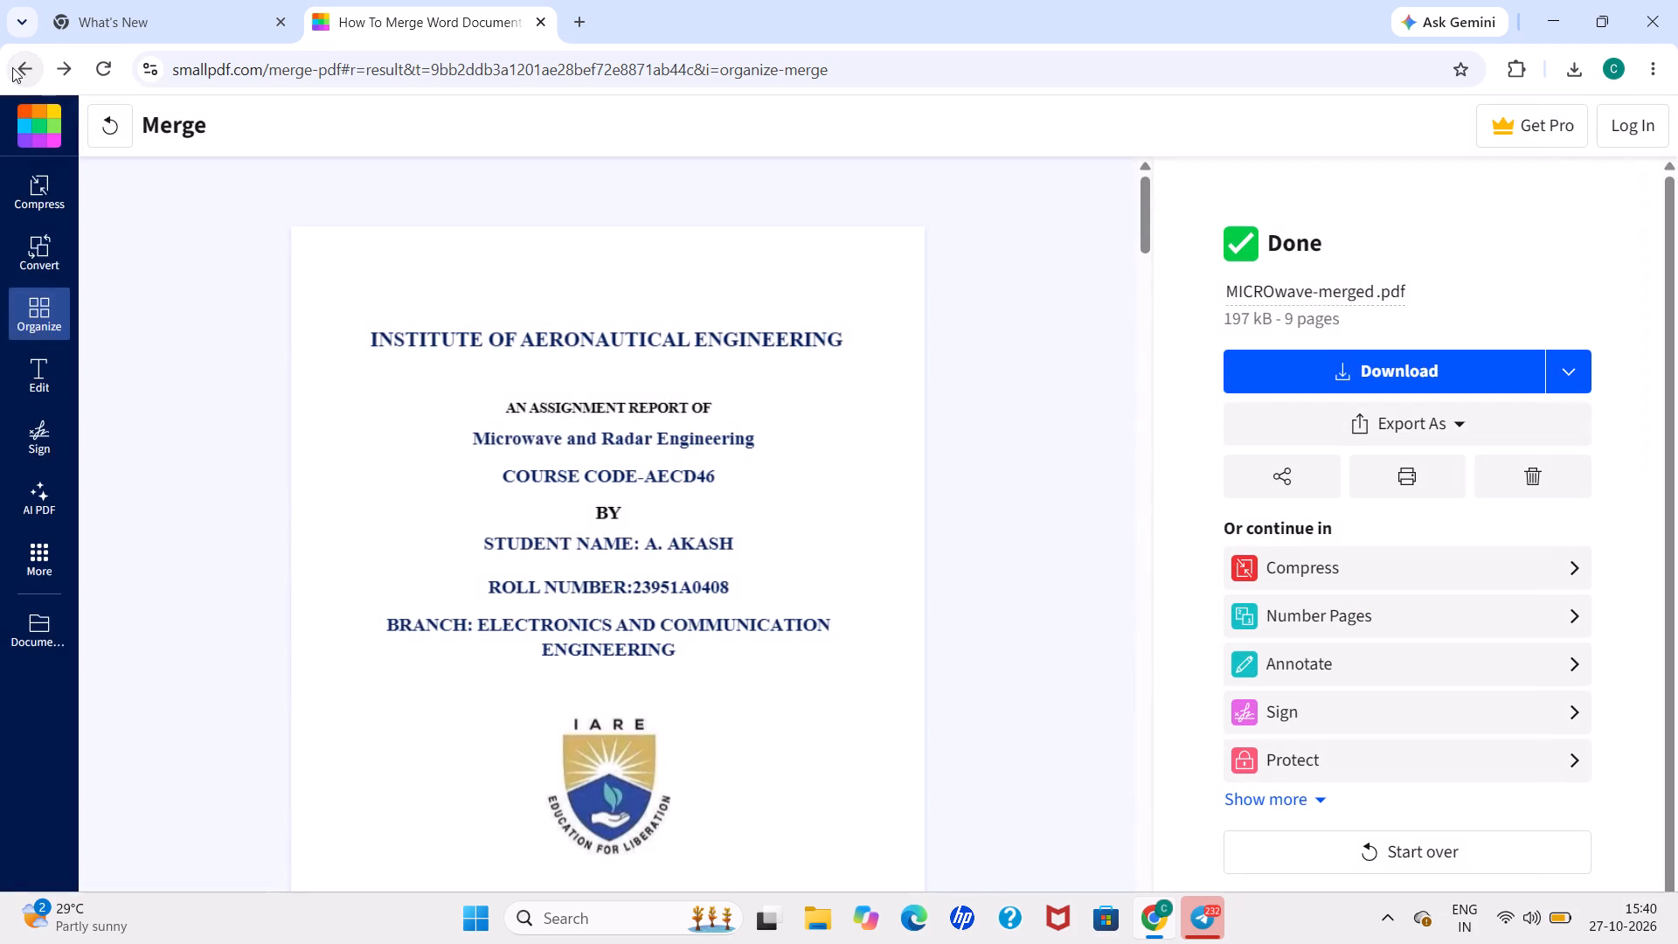
scroll(716, 440, down, 7)
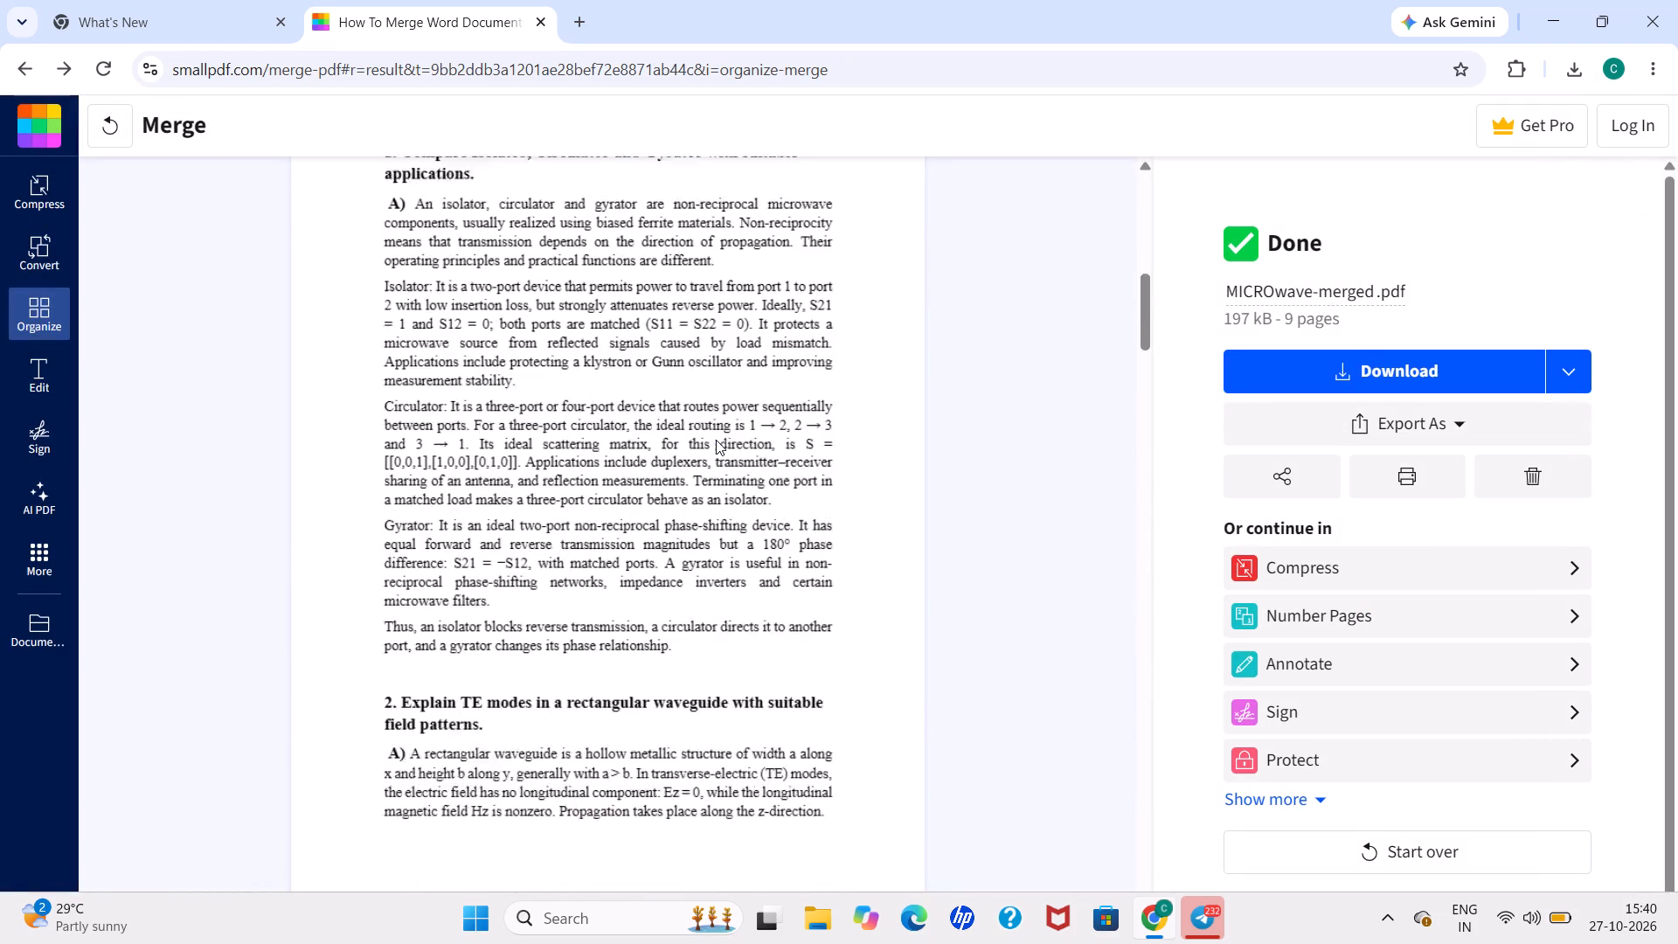
scroll(716, 440, down, 5)
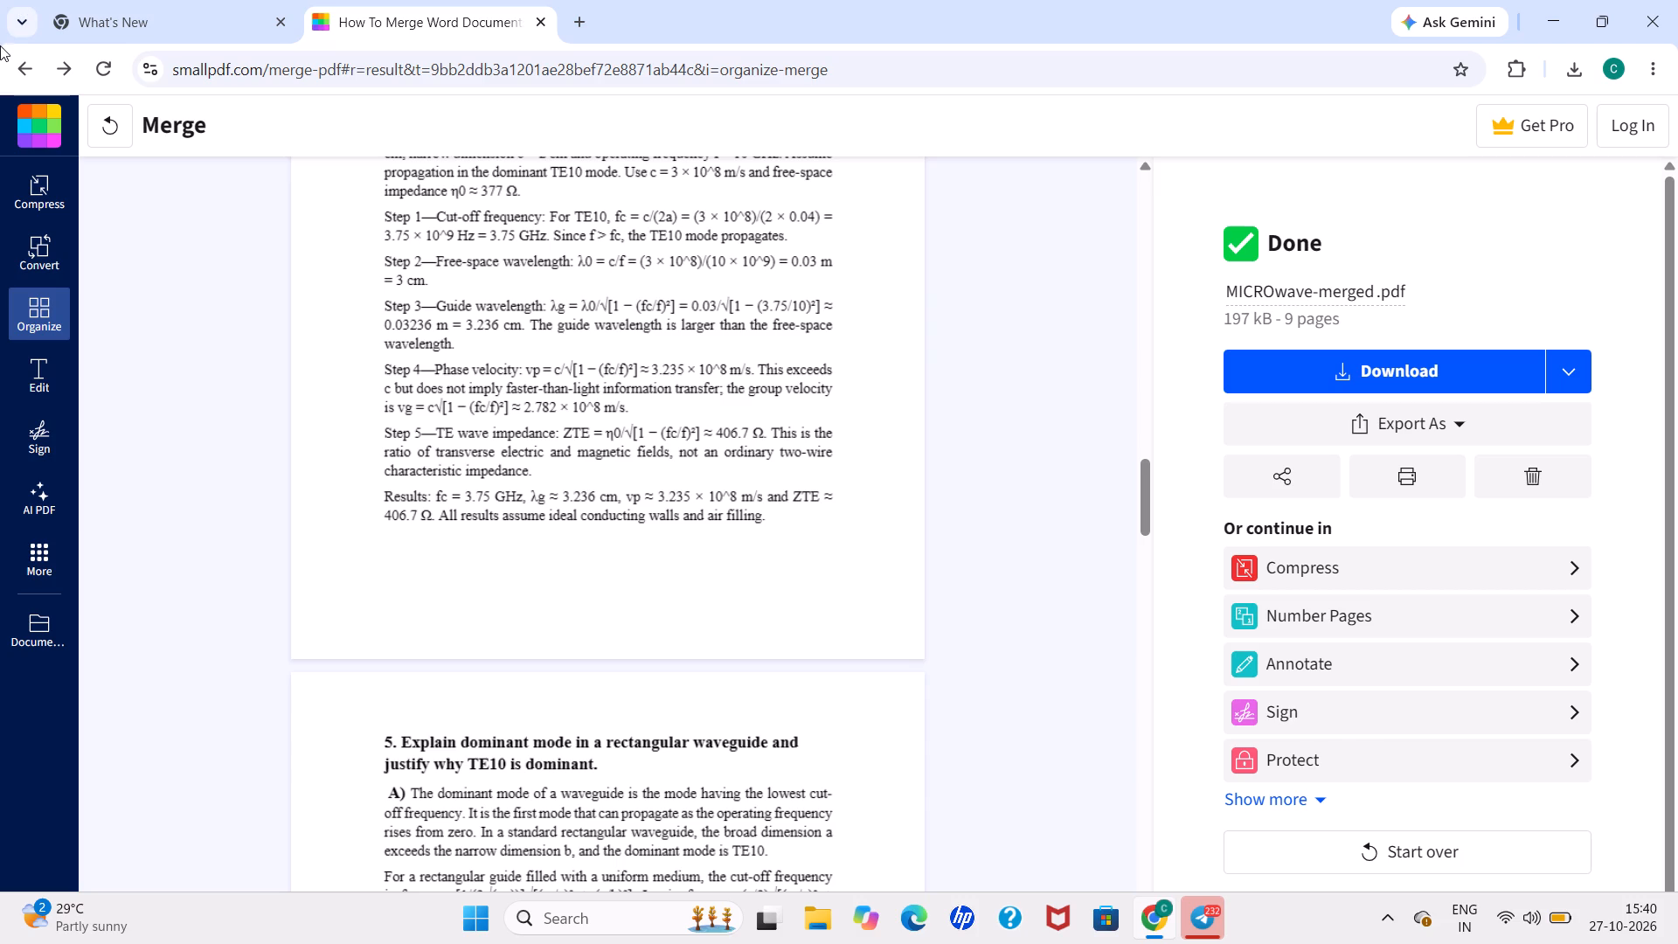
click(23, 68)
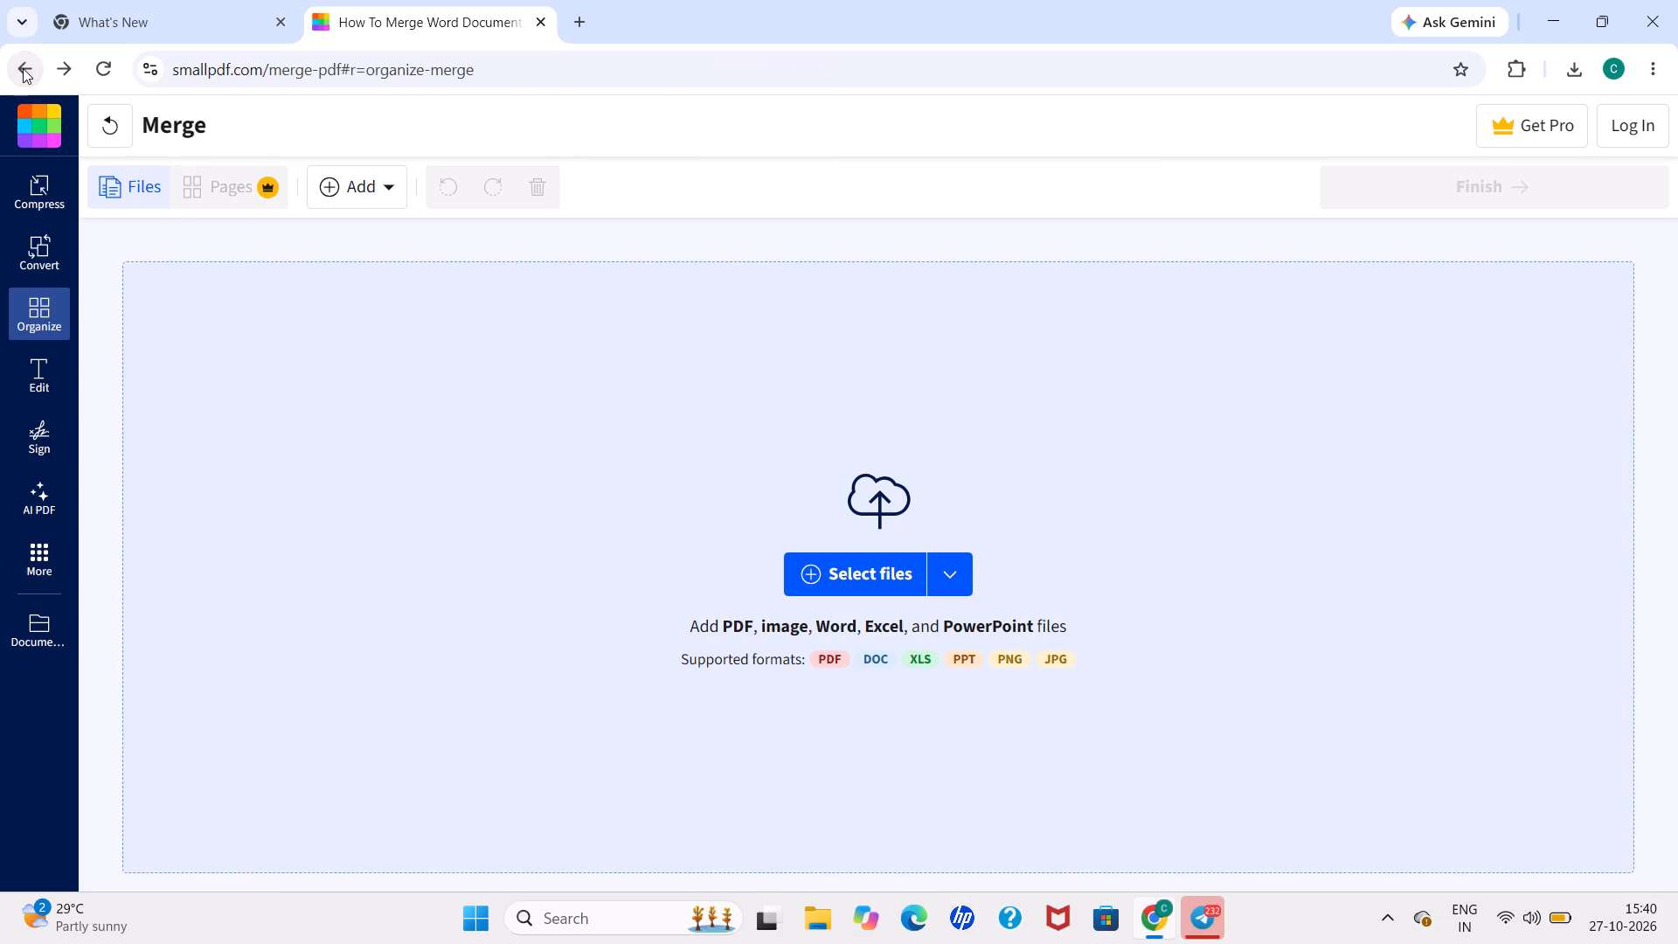
click(844, 571)
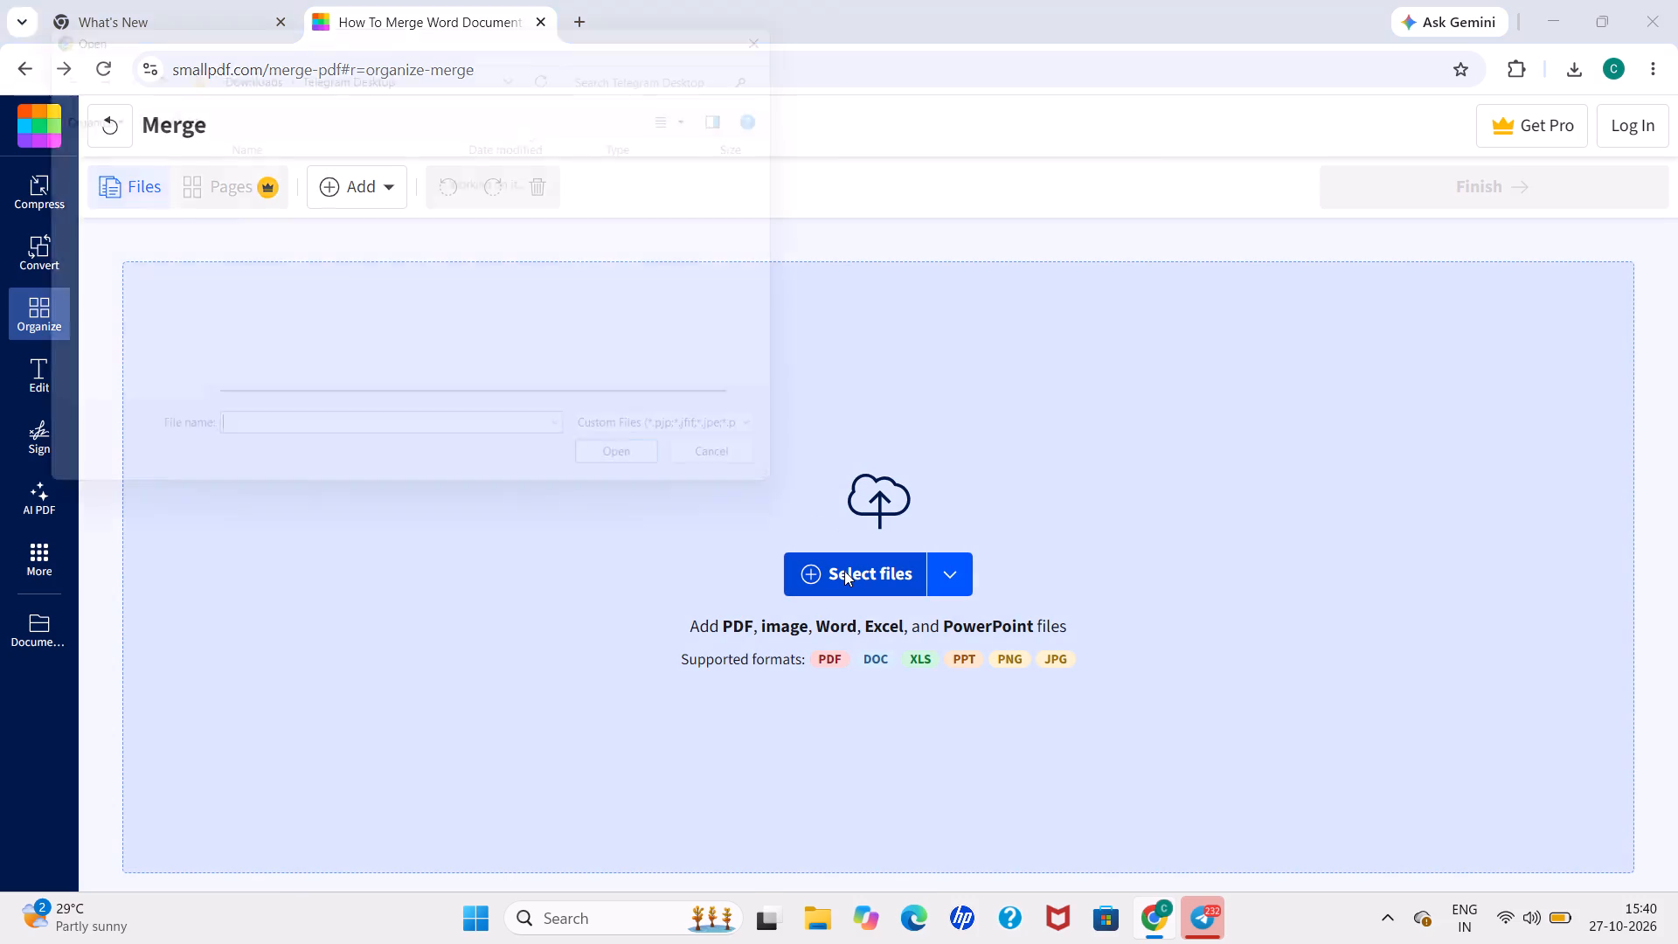